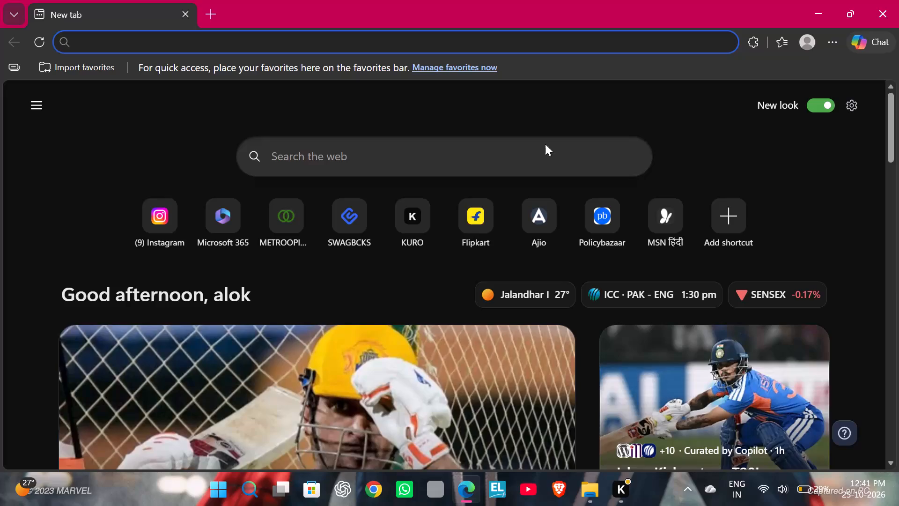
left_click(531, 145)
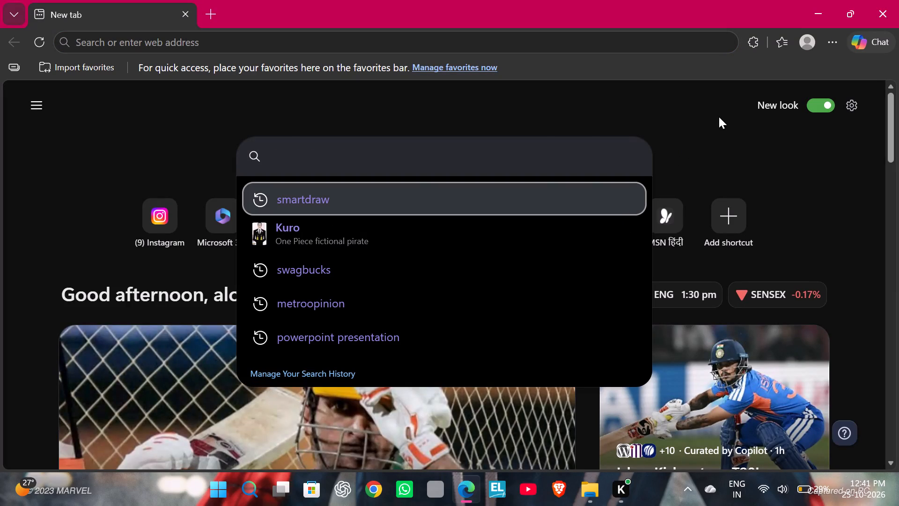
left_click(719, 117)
Remove the Policybazaar and Instagram shortcuts from the new tab page.
left_click(630, 200)
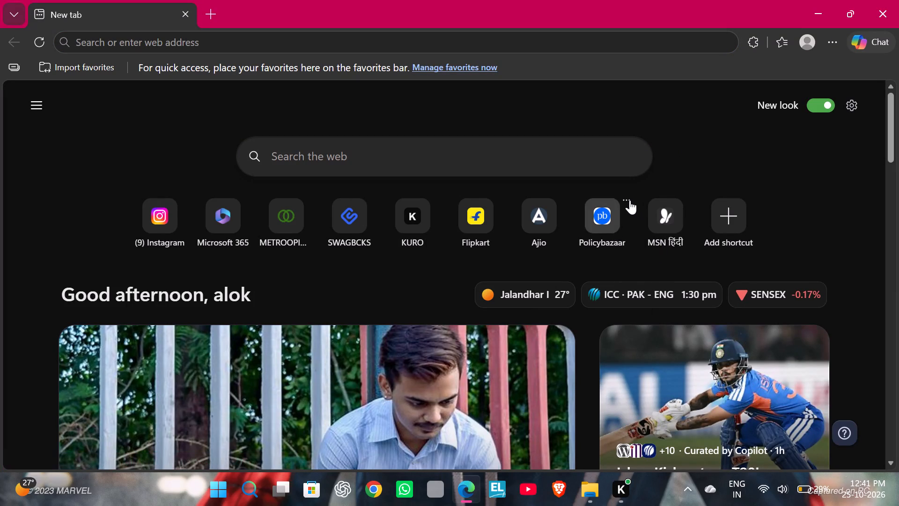
left_click(658, 249)
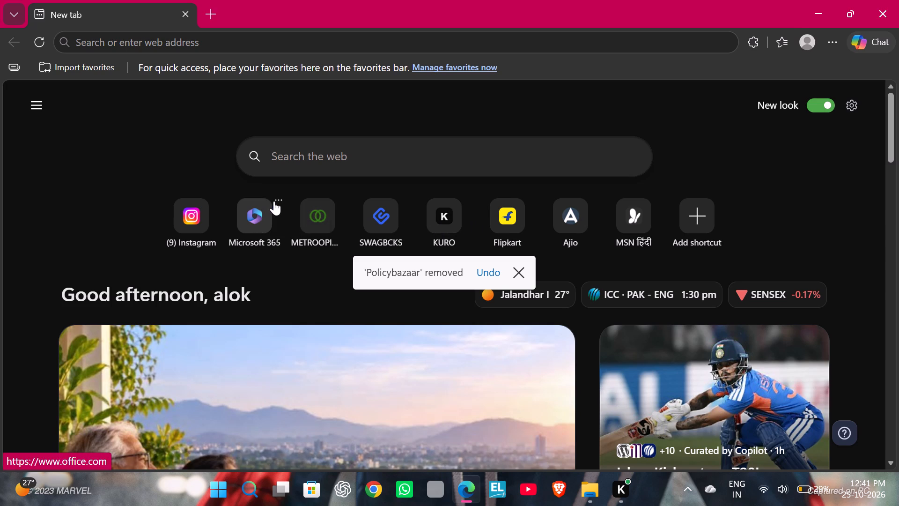
left_click(216, 203)
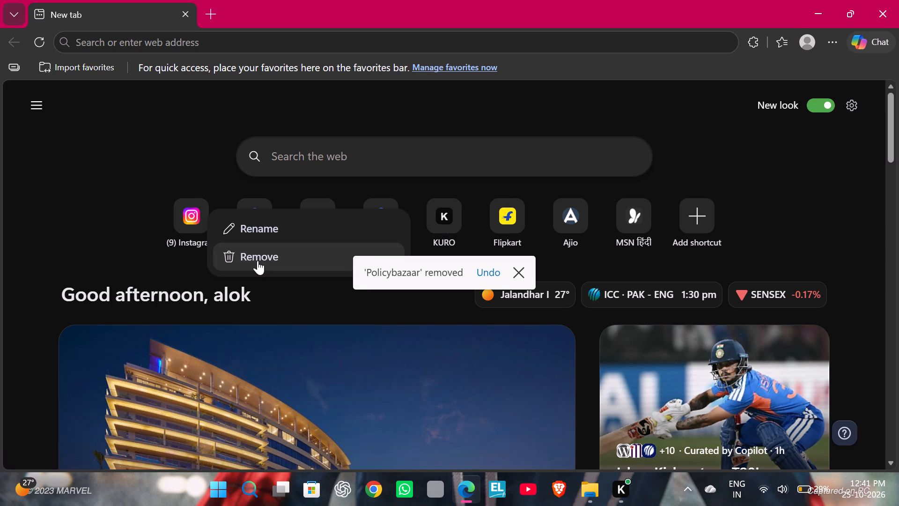
left_click(258, 261)
Reorder the new tab shortcuts so SWAGBCKS is first, METROOPI... second and KURO third, ahead of Microsoft 365.
left_click_drag(356, 233, 270, 230)
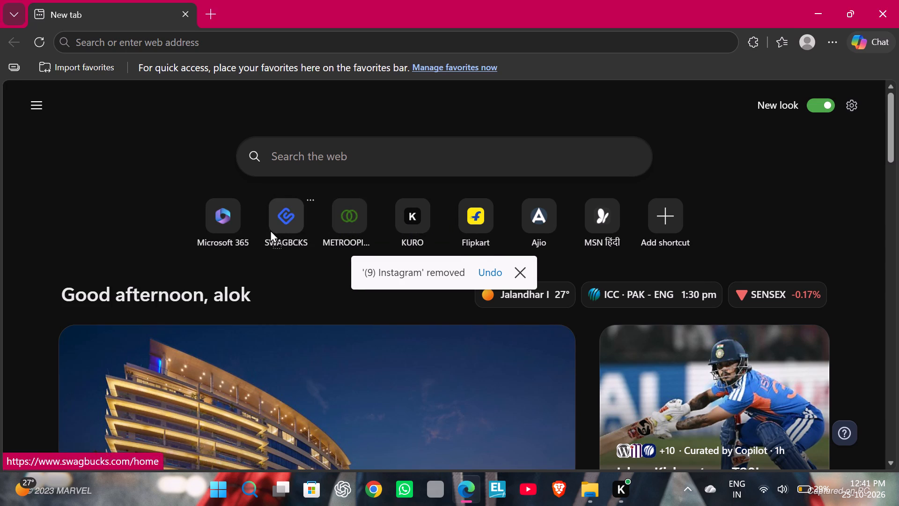
left_click_drag(270, 230, 240, 225)
left_click_drag(342, 222, 277, 216)
left_click_drag(425, 221, 403, 220)
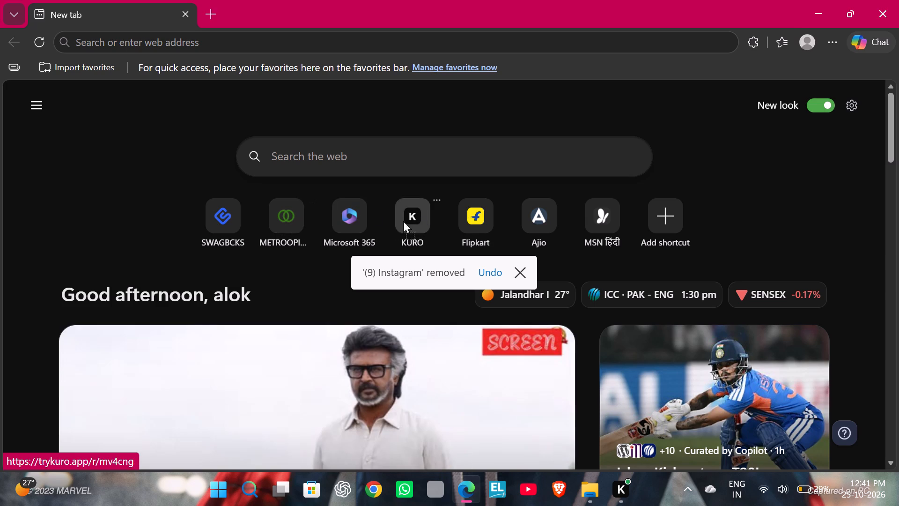
left_click_drag(403, 220, 349, 210)
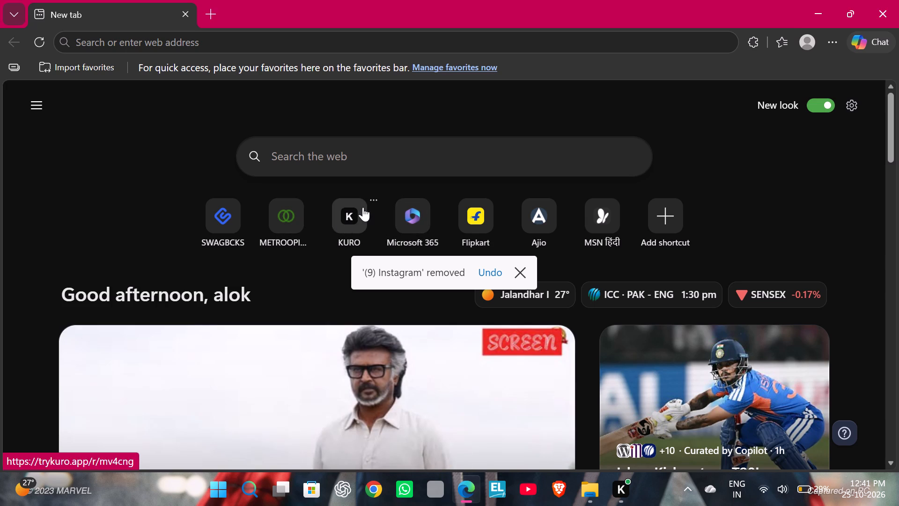
Remove the KURO shortcut, remove the other KURO entry at the start of the row, and dismiss the removal notice.
left_click(373, 200)
left_click(403, 249)
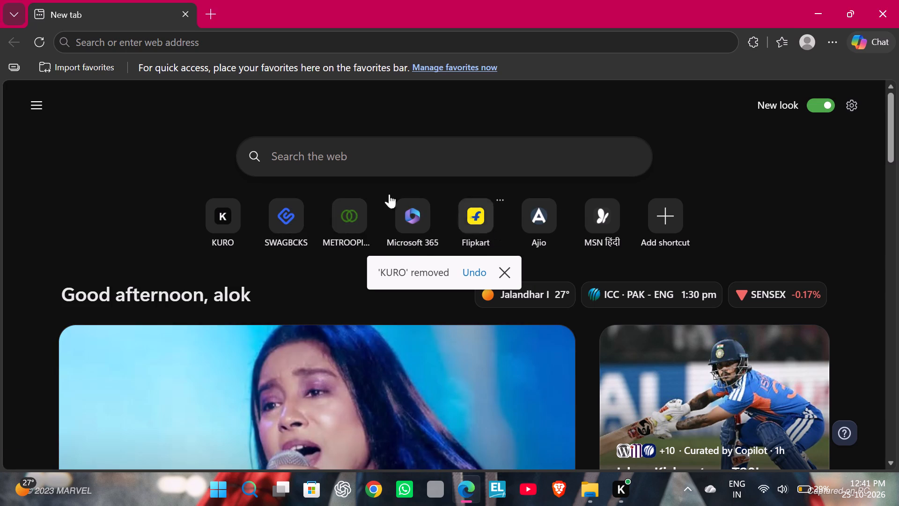
left_click(244, 199)
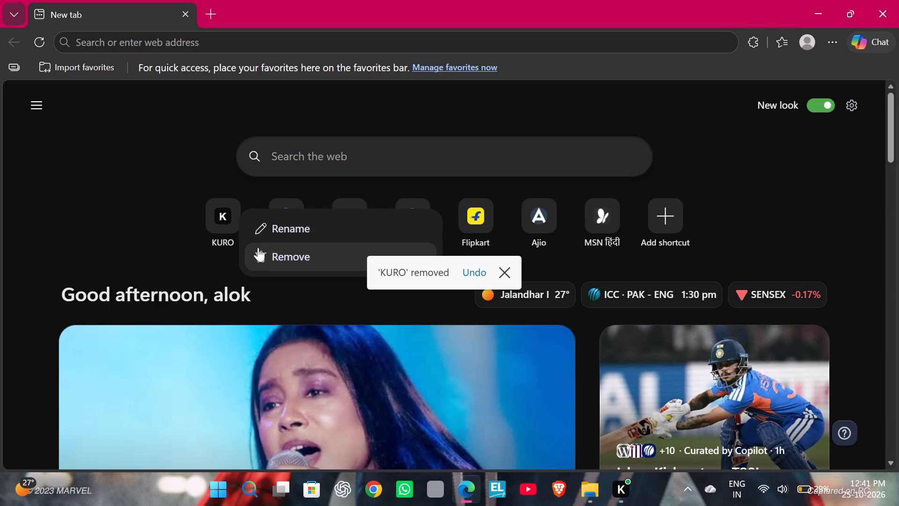
left_click(258, 248)
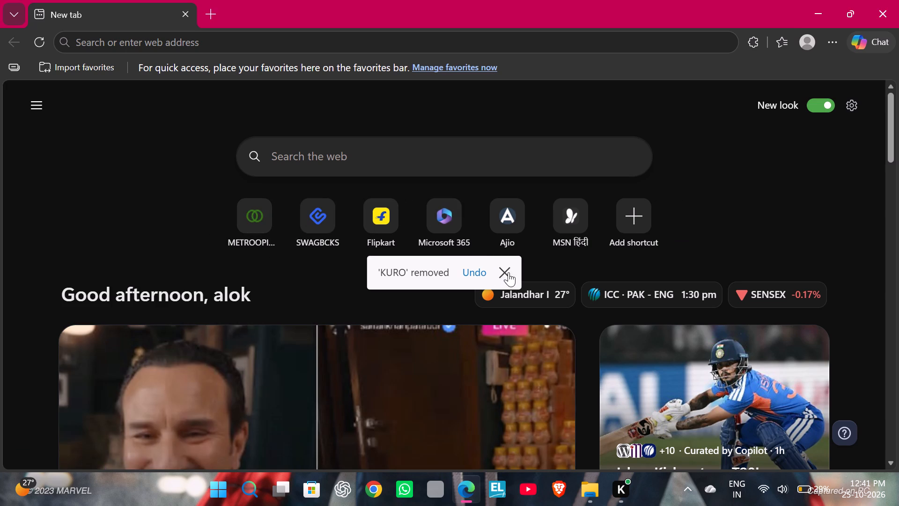
left_click(510, 275)
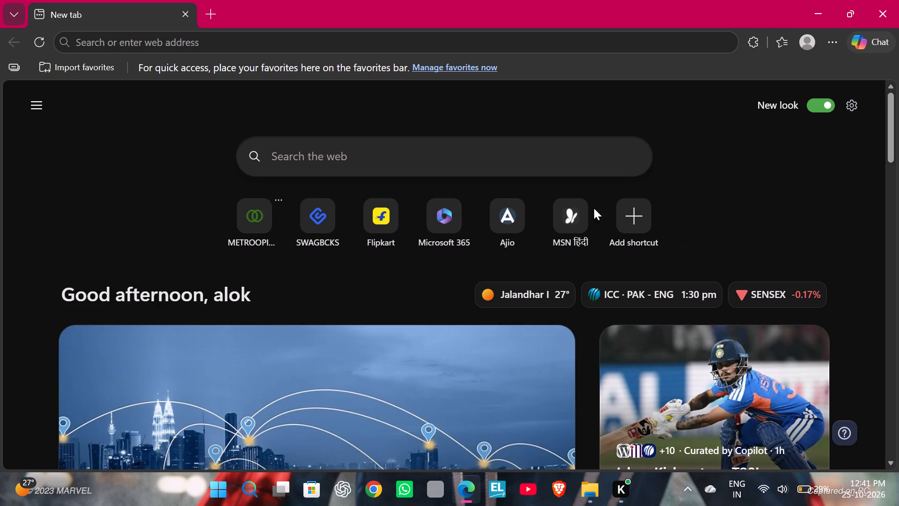
Remove the MSN हिंदी shortcut from the new tab page and dismiss the removal notification.
left_click(595, 202)
left_click(602, 259)
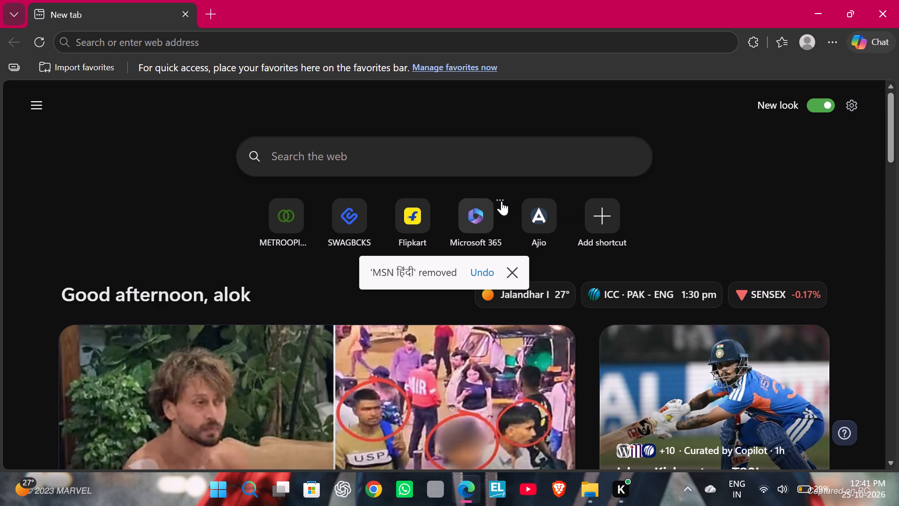
left_click(764, 194)
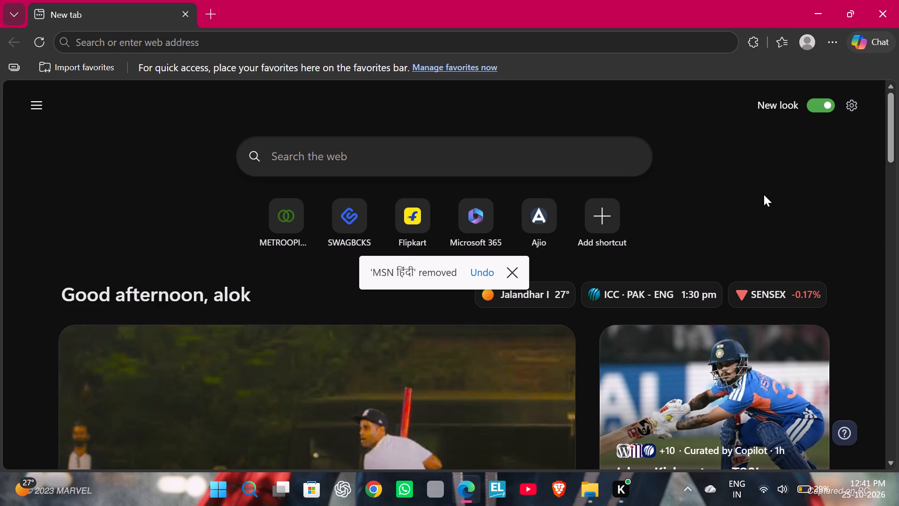
scroll(764, 194, "down", 1)
scroll(735, 174, "up", 2)
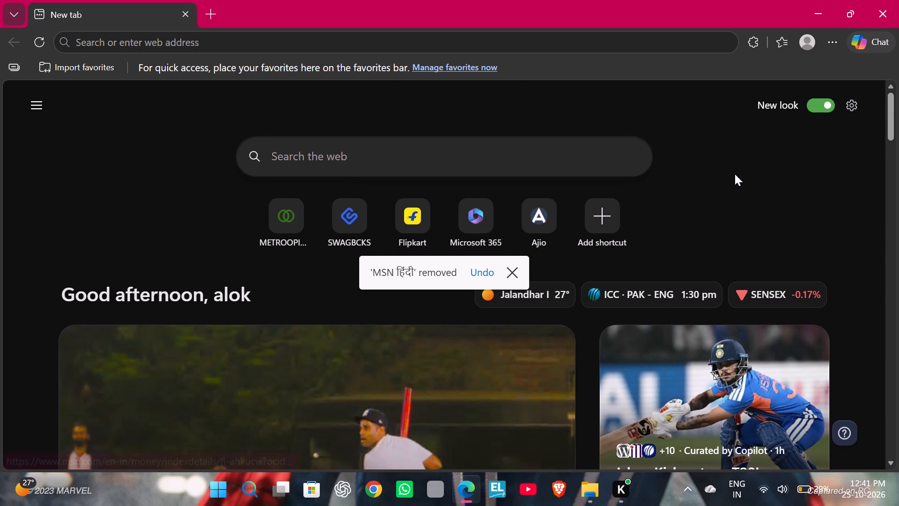
left_click(735, 174)
left_click(516, 264)
Browse the news feed on the new tab page.
scroll(669, 225, "down", 1)
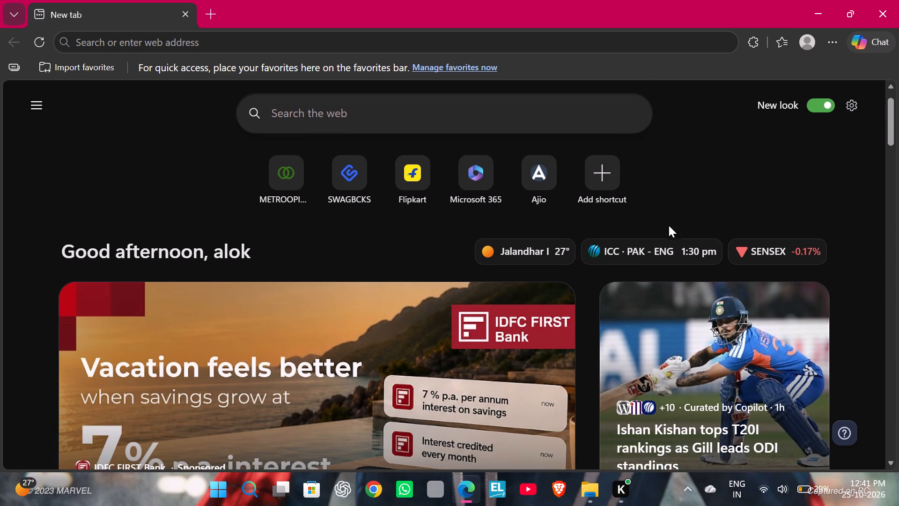
scroll(669, 225, "down", 1)
scroll(669, 225, "up", 2)
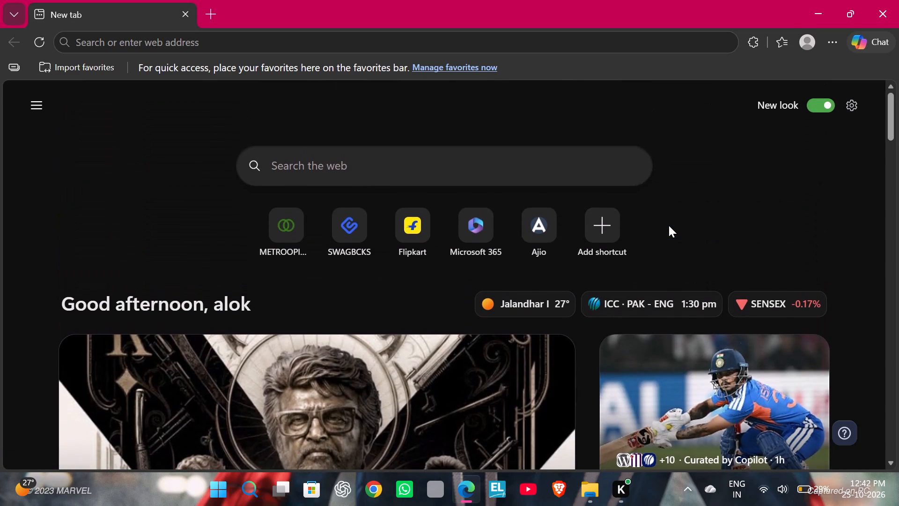
scroll(326, 266, "down", 3)
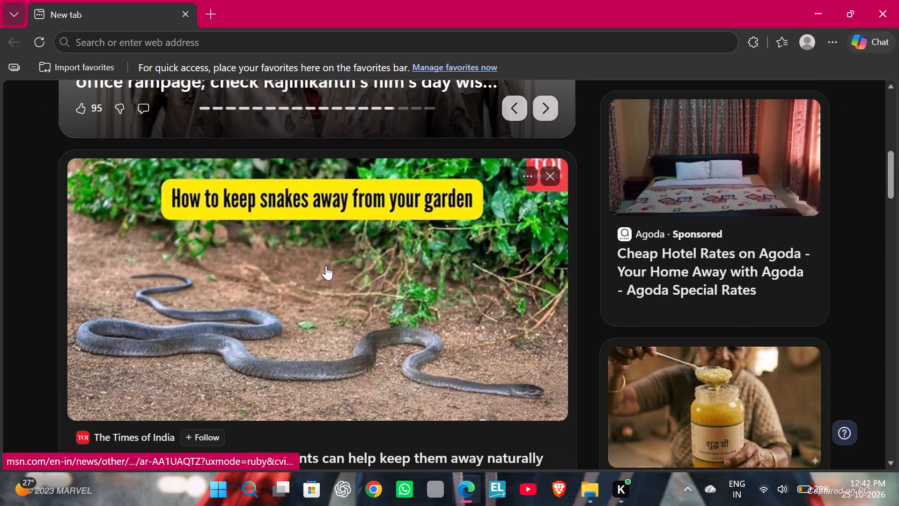
scroll(326, 266, "down", 5)
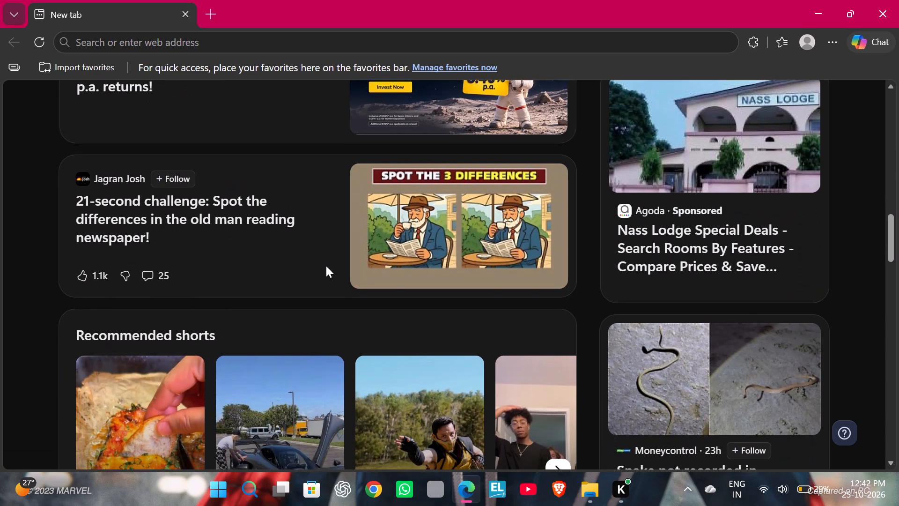
scroll(326, 266, "down", 1)
scroll(326, 266, "up", 8)
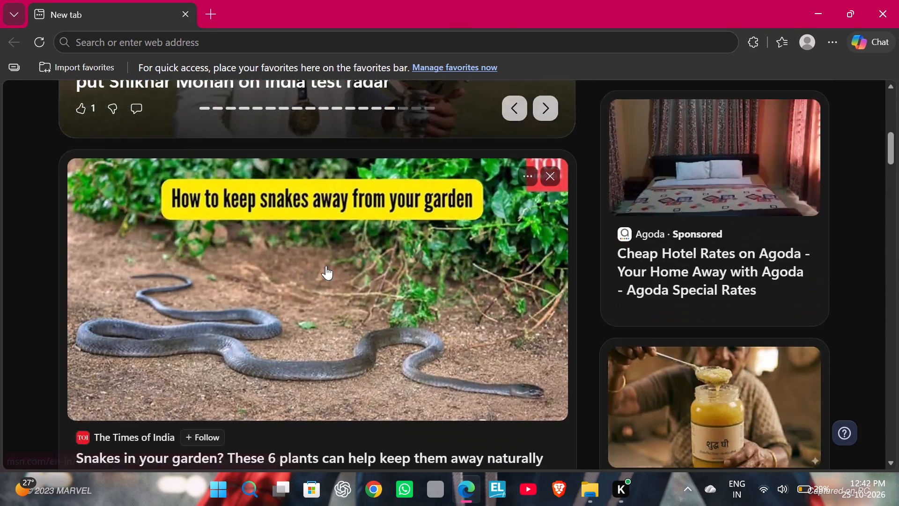
scroll(326, 266, "up", 3)
Search the web for "powerpoint presentation" and open Microsoft's "PowerPoint | Presentations and Slides Online | Microsoft 365" result.
left_click(395, 161)
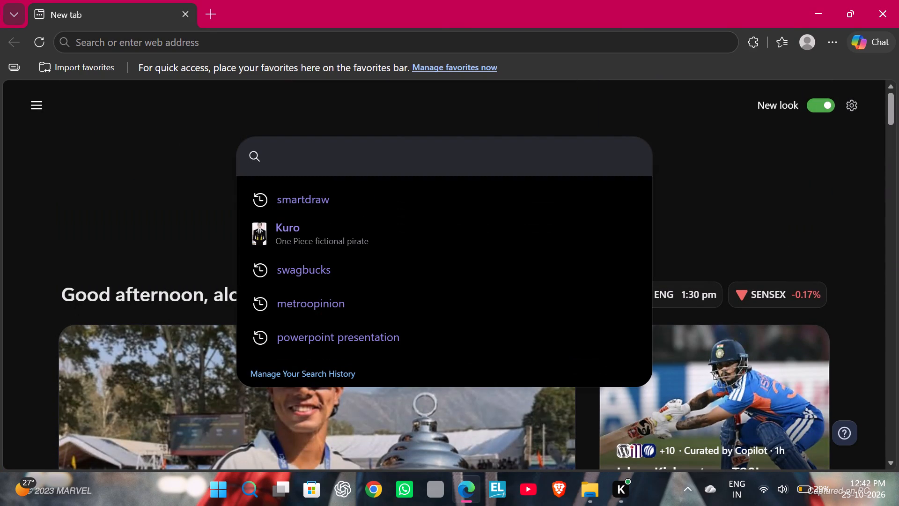
left_click(361, 337)
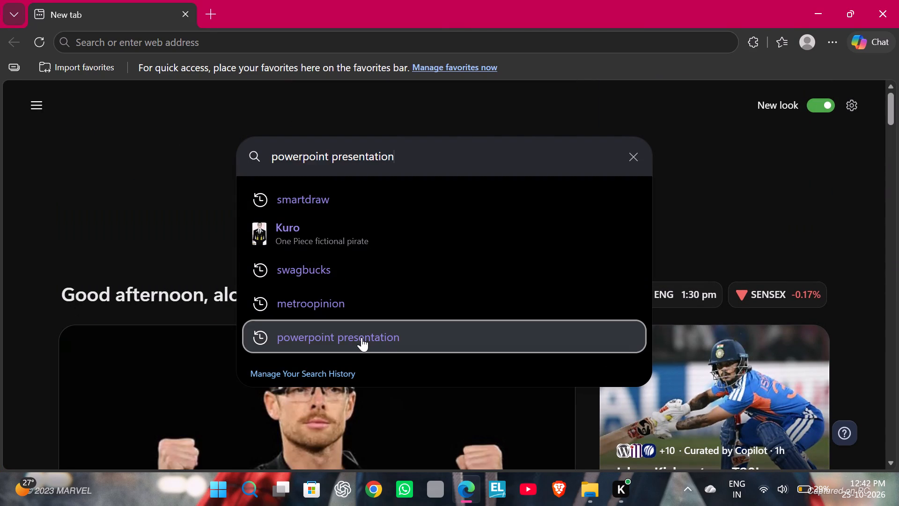
scroll(361, 337, "down", 1)
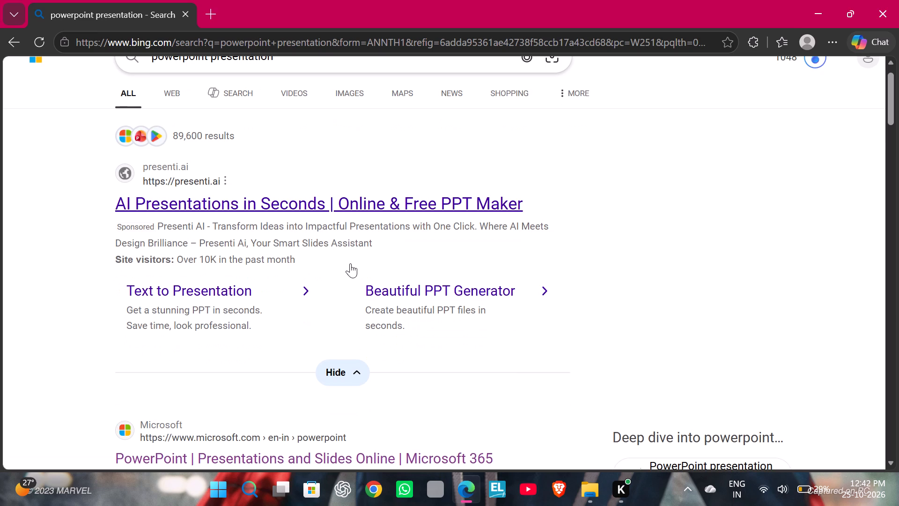
scroll(330, 203, "down", 1)
scroll(317, 295, "down", 1)
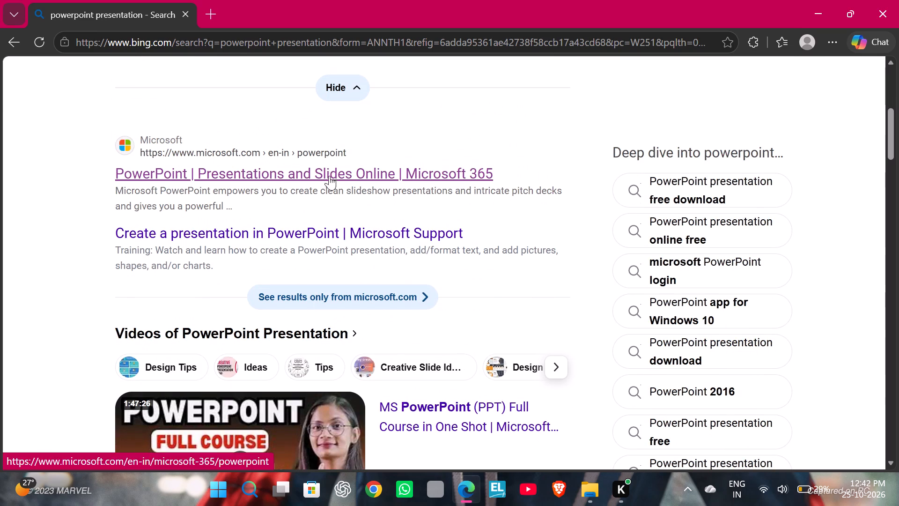
left_click(330, 179)
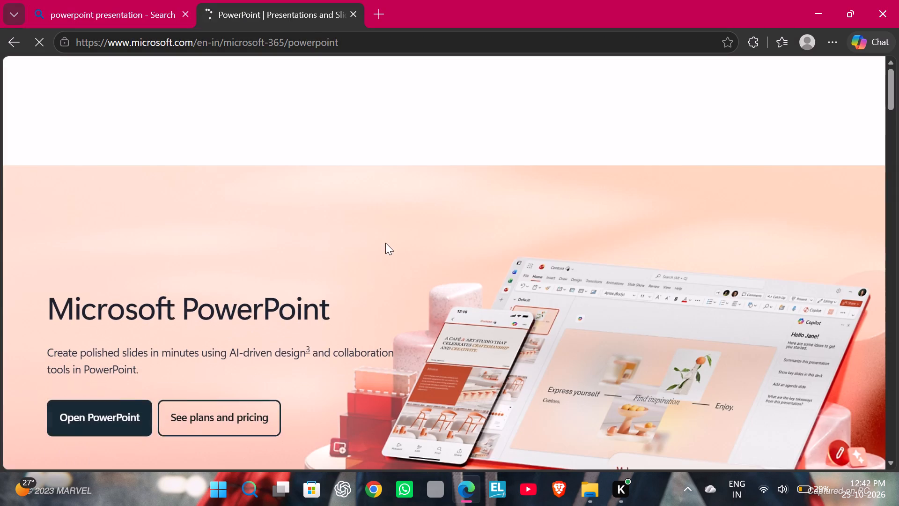
Launch PowerPoint for the web and open the recent presentation TallyPrime_Set_A_15_Slide_Project.
scroll(385, 243, "down", 2)
left_click(126, 229)
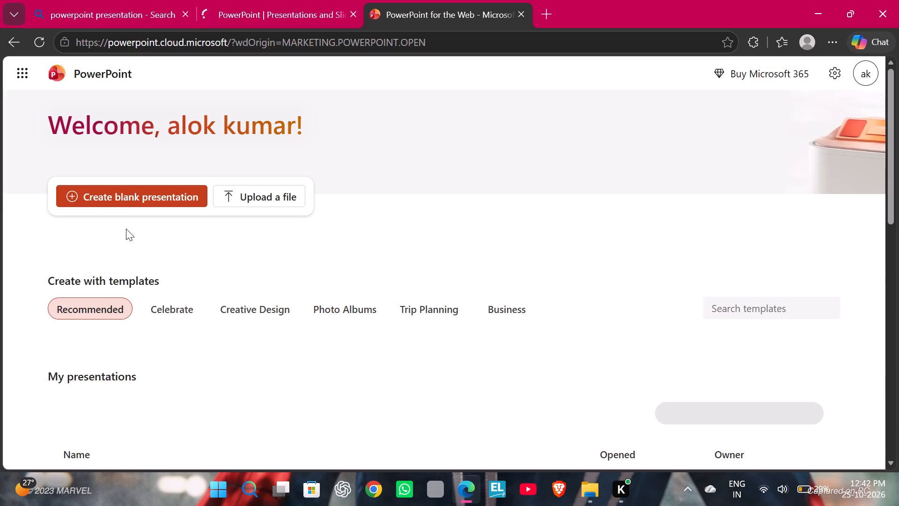
scroll(173, 317, "down", 3)
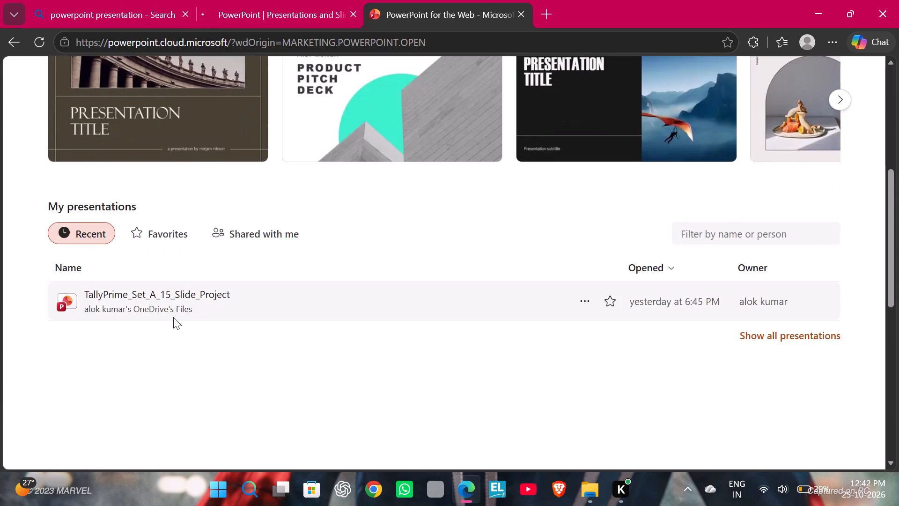
left_click(173, 317)
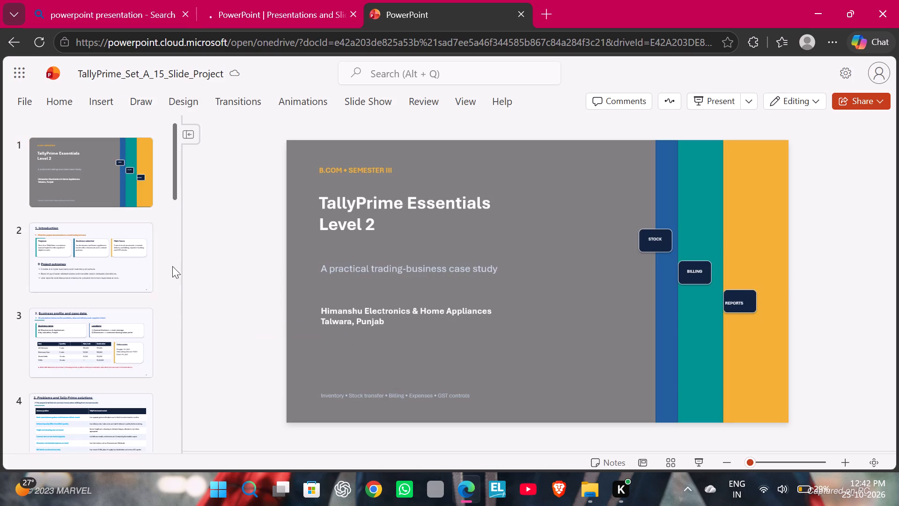
Review the presentation's slides from the introduction through the stock transfer slide, rechecking the company setup and stock item slides.
left_click(122, 259)
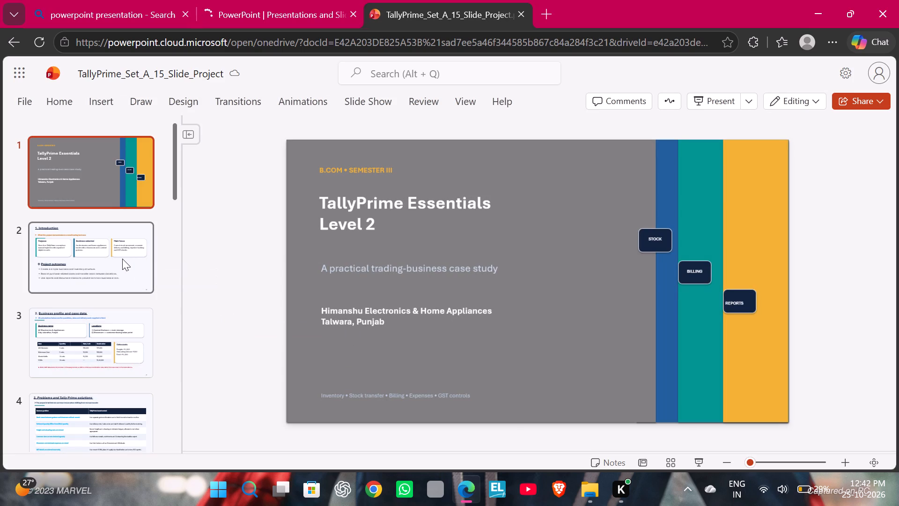
key("Down")
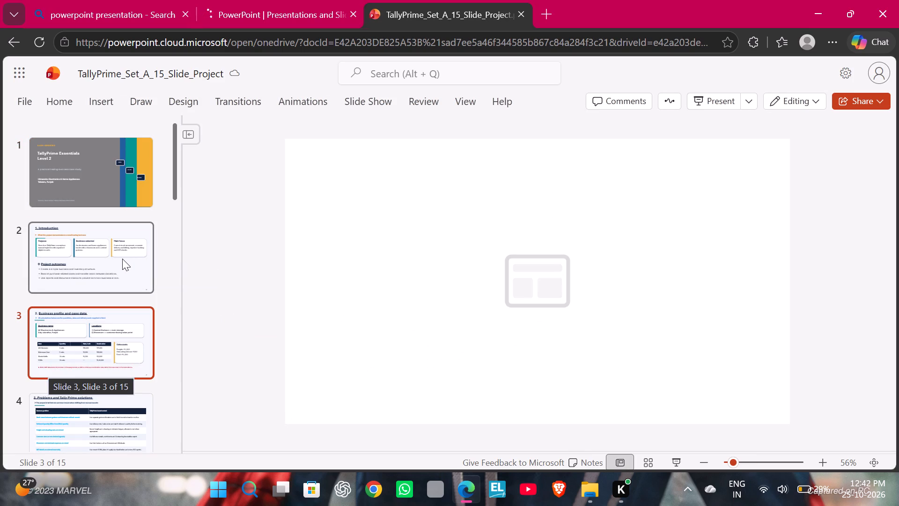
key("Down")
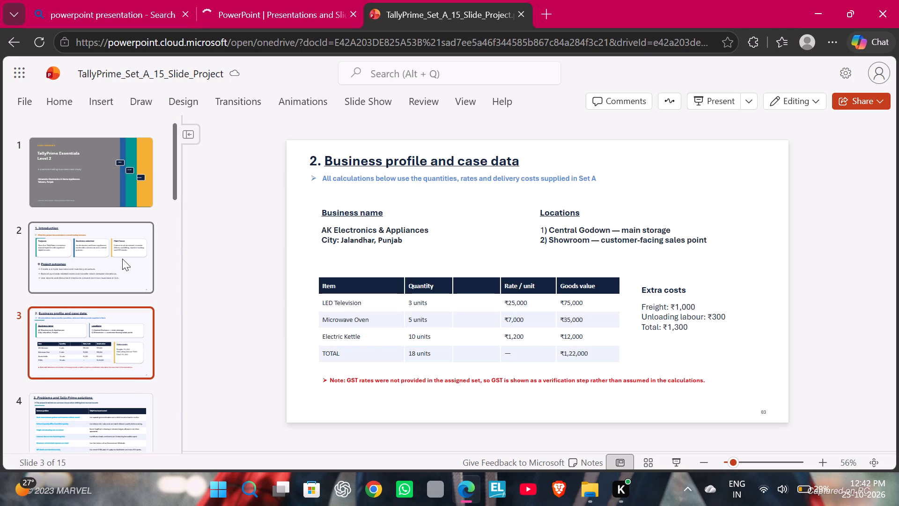
key("Down")
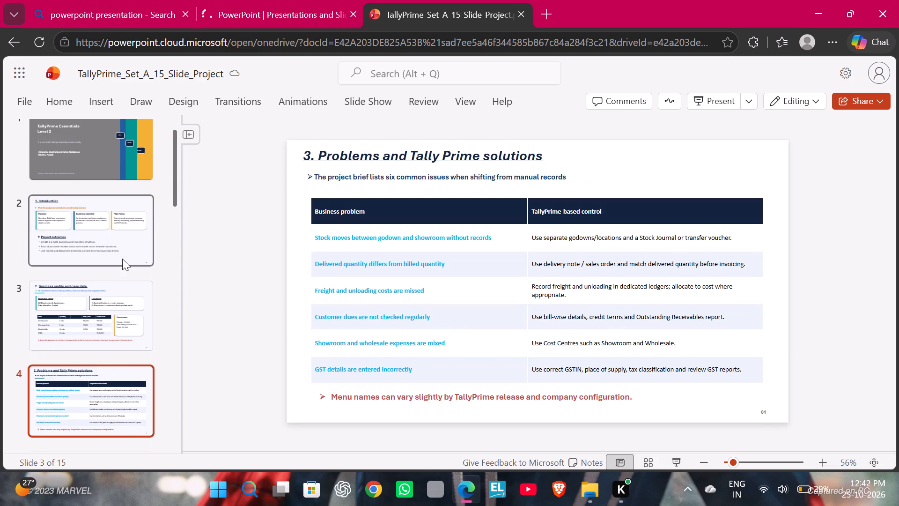
key("Down")
key("Down")
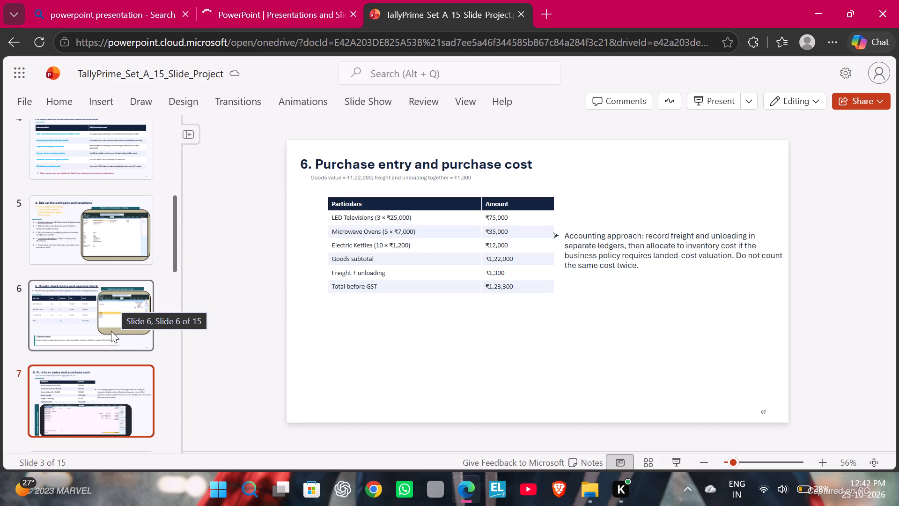
left_click(106, 252)
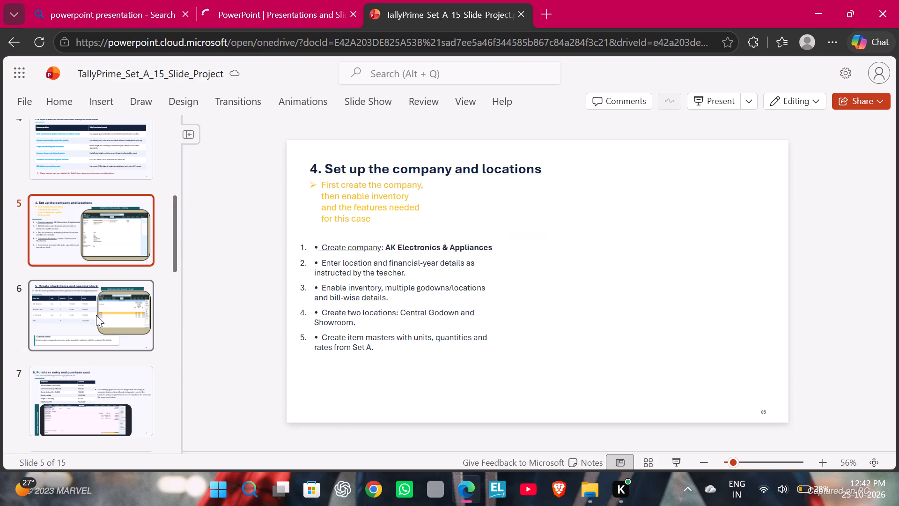
left_click(96, 315)
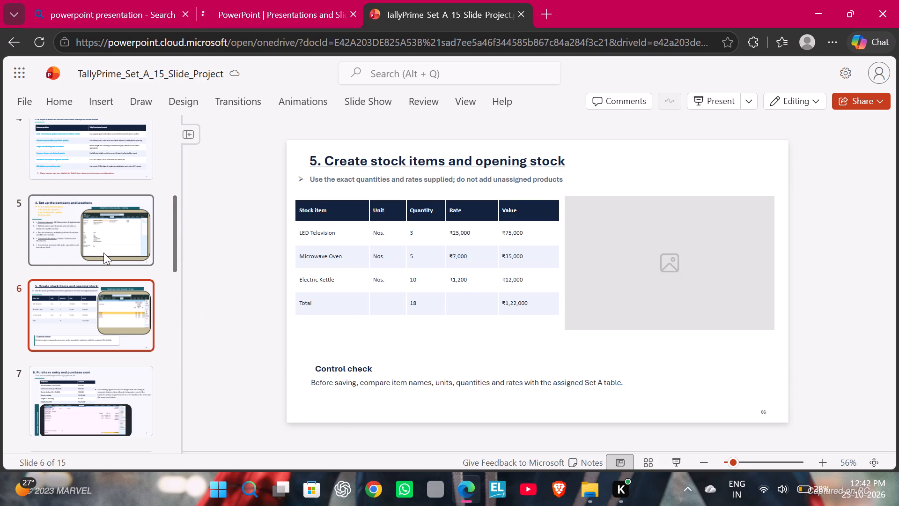
left_click(103, 254)
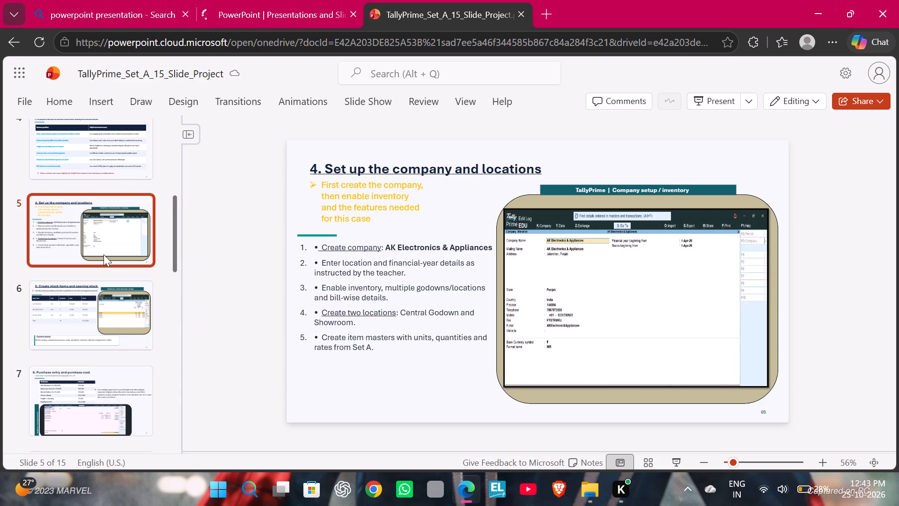
key("Down")
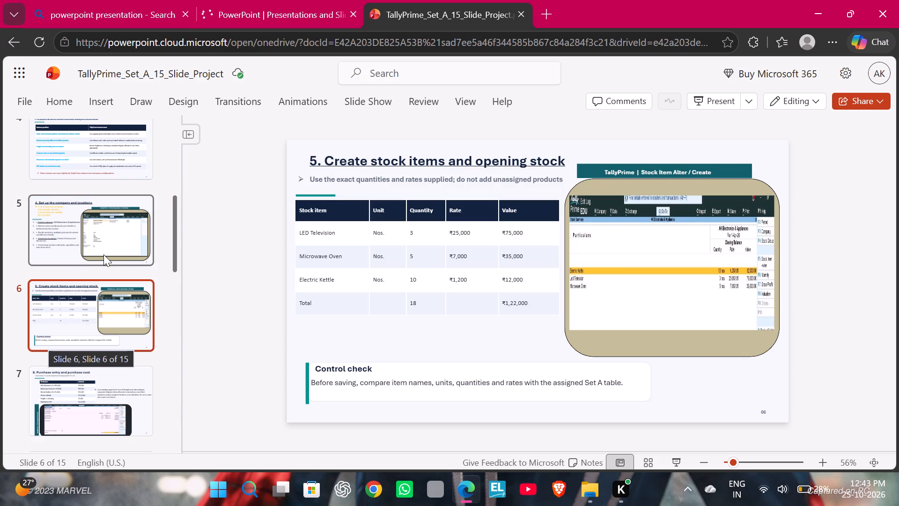
key("Down")
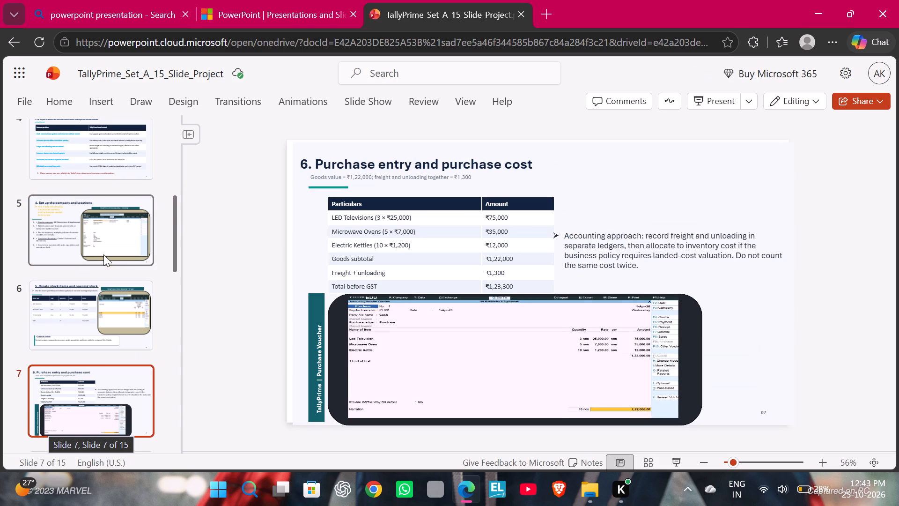
key("Down")
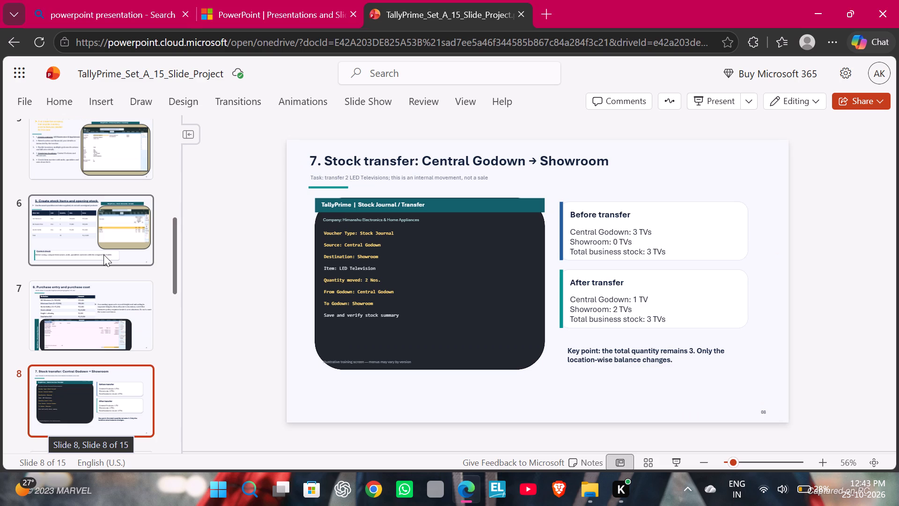
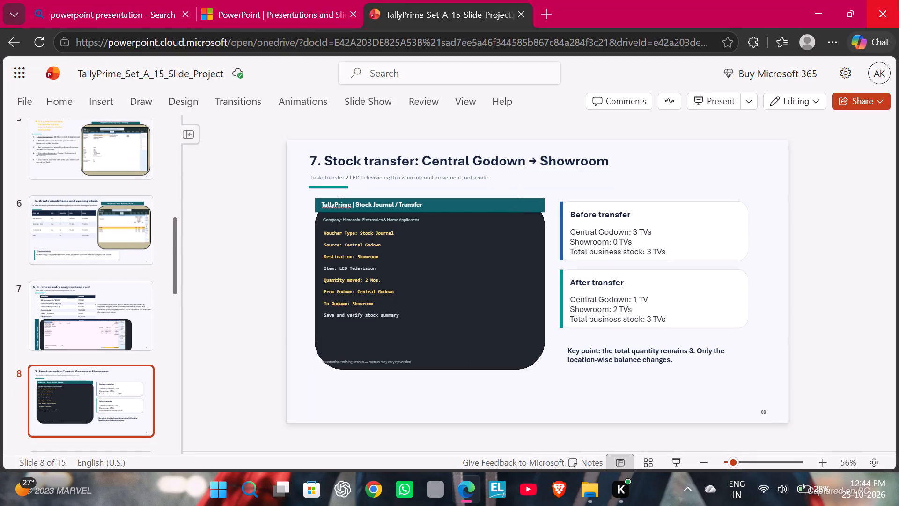
Launch TallyPrime Edit Log and continue in Educational Mode.
left_click(494, 488)
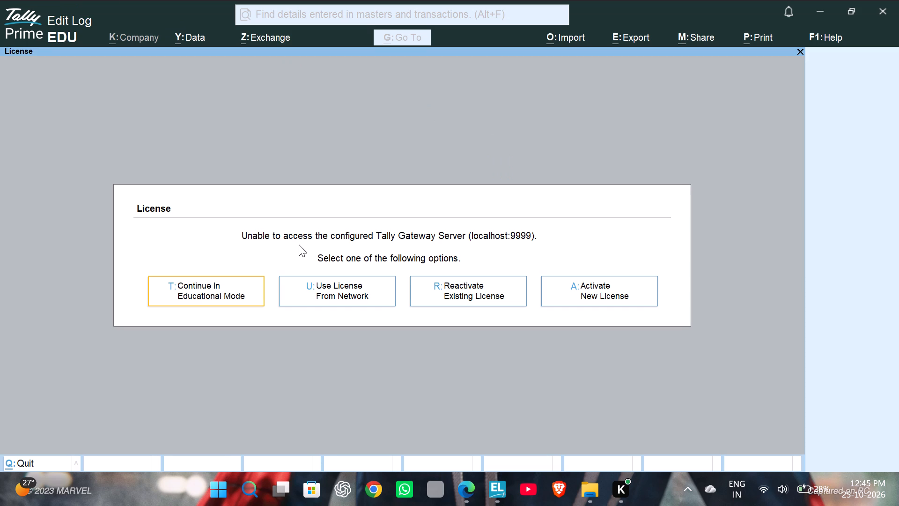
left_click(221, 299)
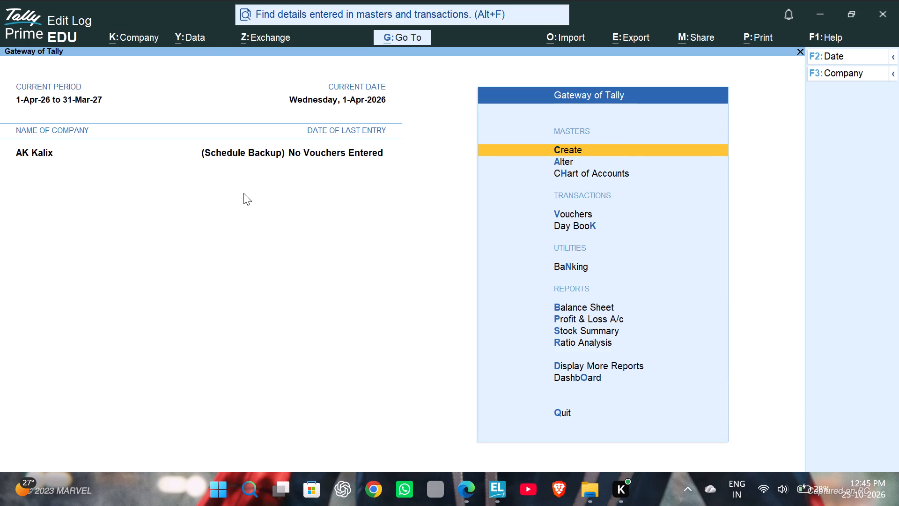
Load the company AK Electronics & Appliances from the TallyPrimeEditLog data folder.
left_click(124, 42)
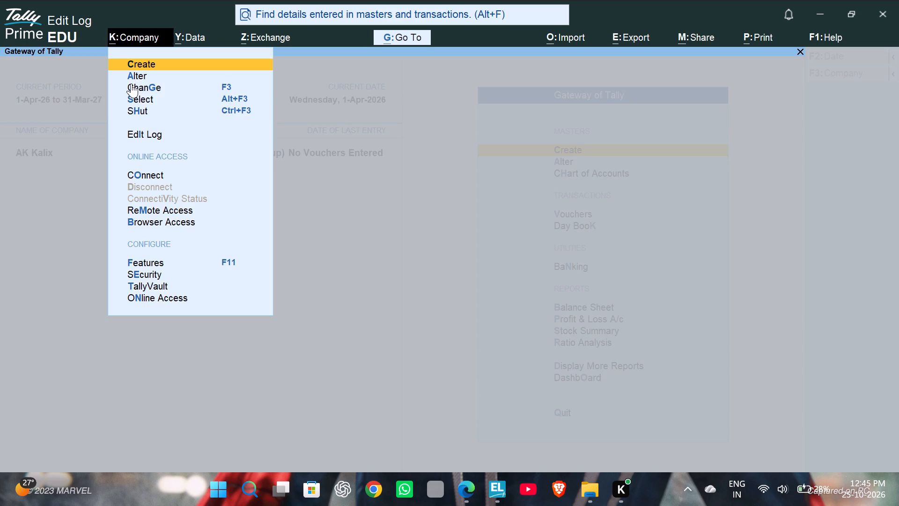
left_click(146, 95)
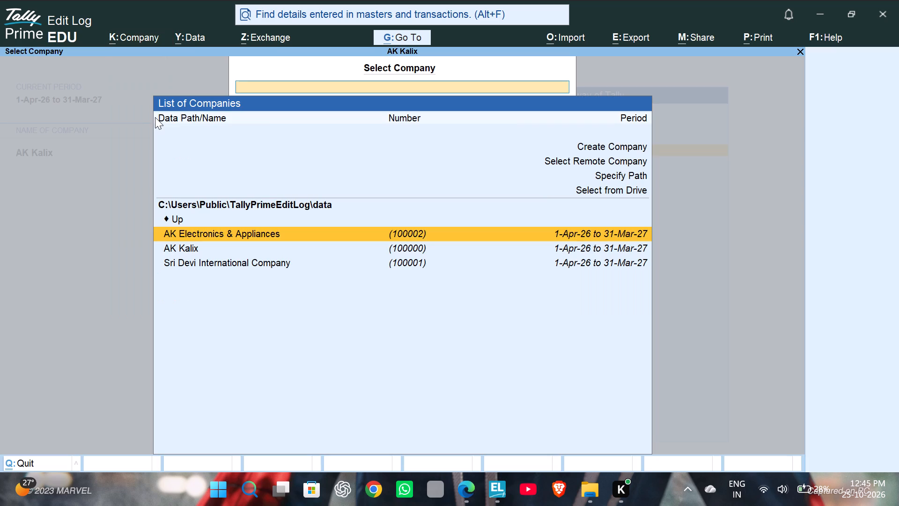
left_click(225, 232)
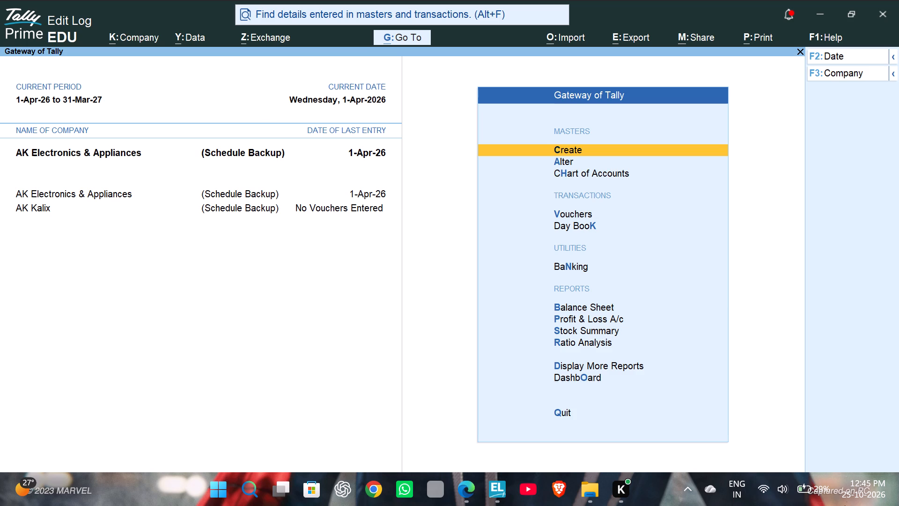
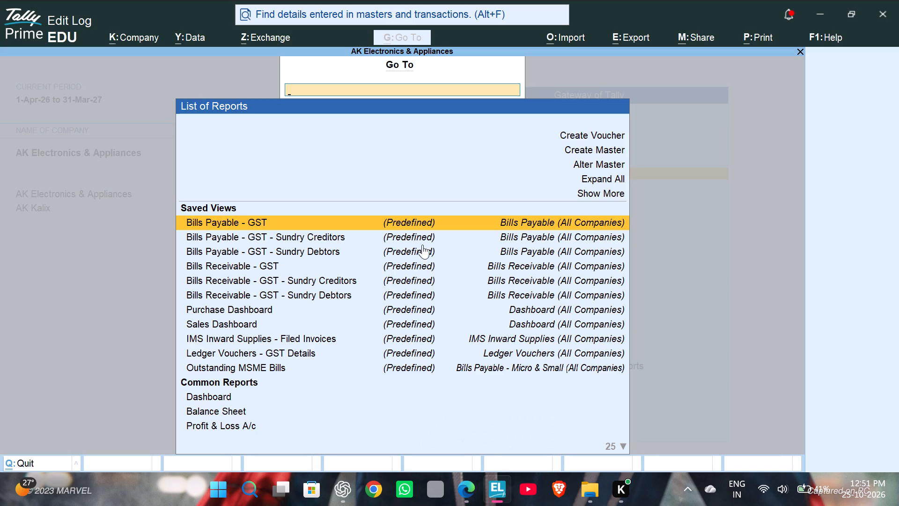
left_click(405, 88)
type("sst")
key("BackSpace")
key("BackSpace")
type("tocl")
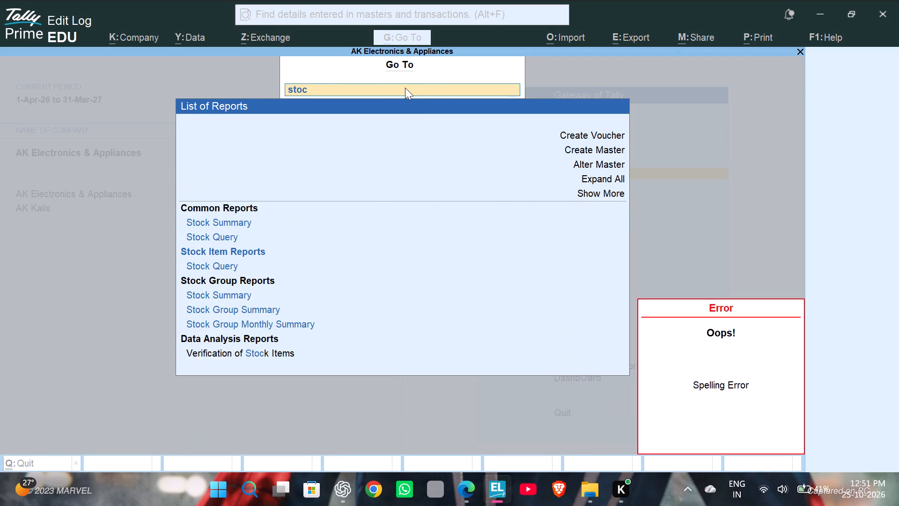
left_click(339, 149)
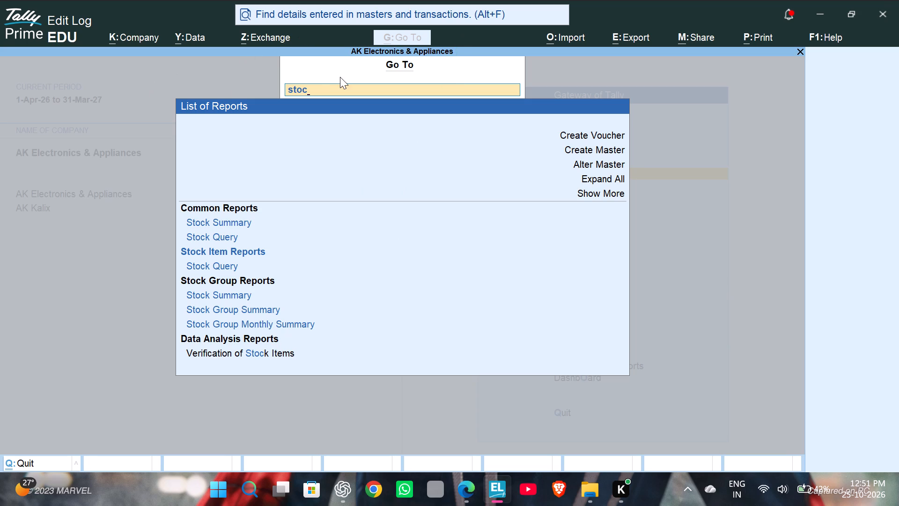
type("k jour")
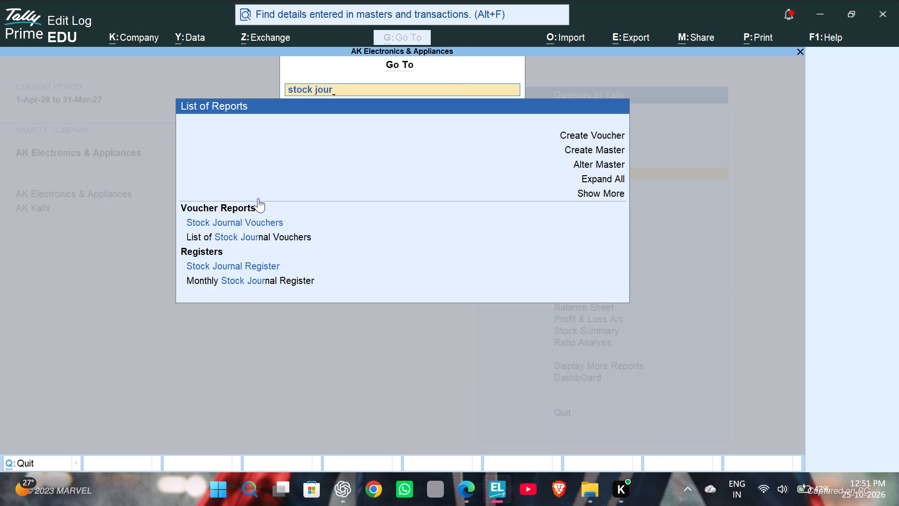
left_click(259, 215)
left_click(261, 223)
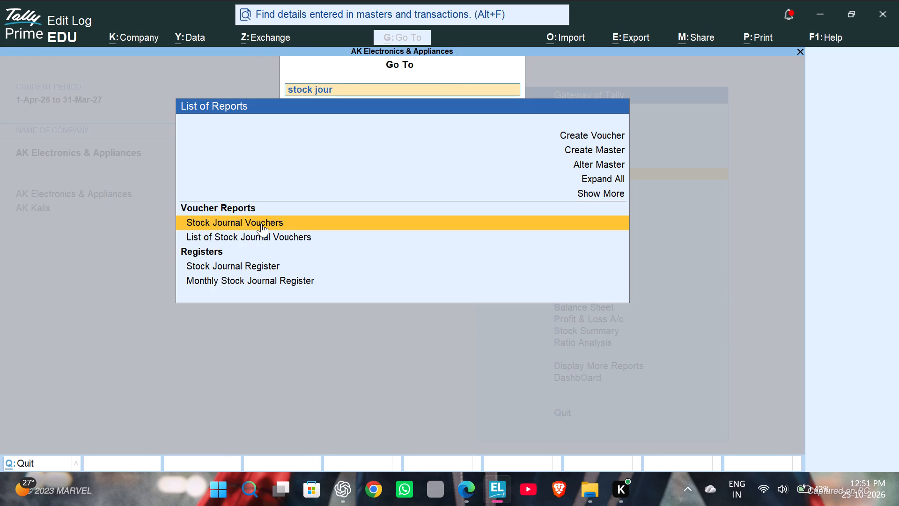
double_click(261, 223)
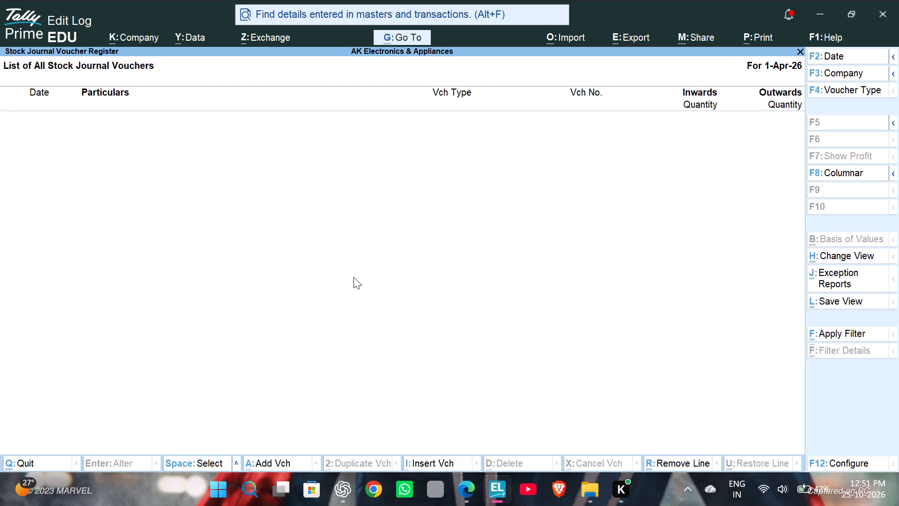
left_click(459, 186)
left_click(803, 52)
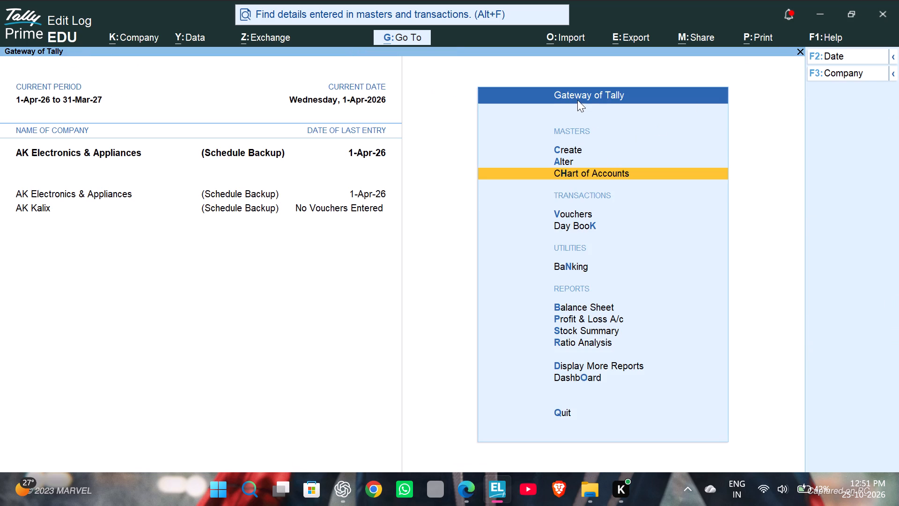
Review the Central Godown to Showroom stock transfer slide in Edge and return to TallyPrime.
left_click(472, 492)
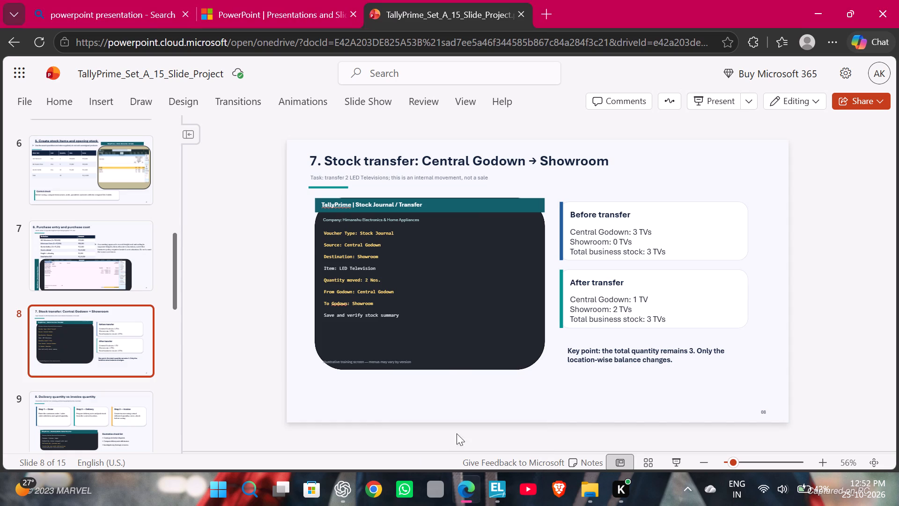
left_click(472, 498)
left_click(472, 498)
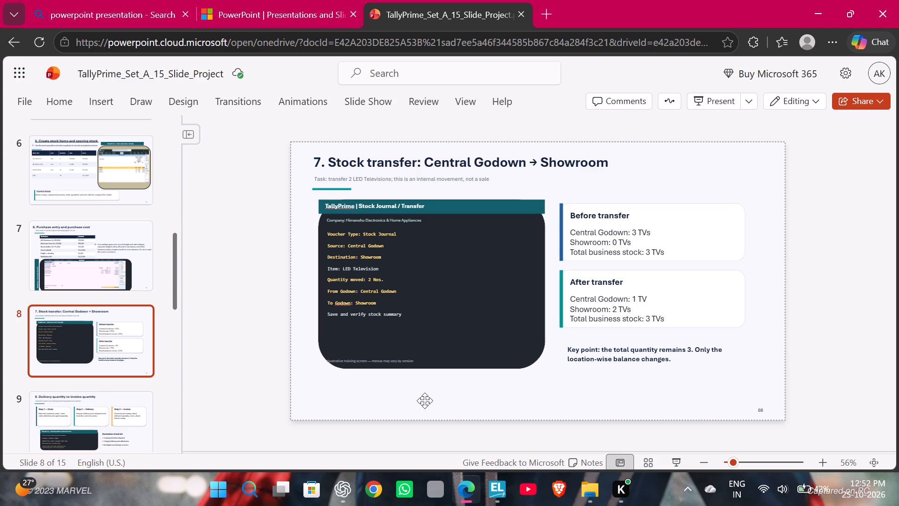
left_click(466, 491)
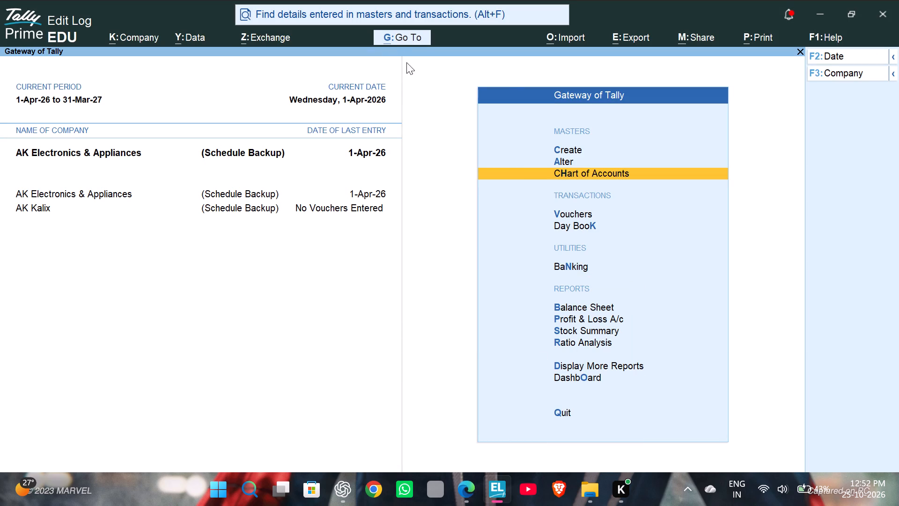
Search the Go To list for "stock j" and open the Stock Journal Vouchers report for AK Electronics & Appliances.
left_click(389, 39)
left_click(420, 96)
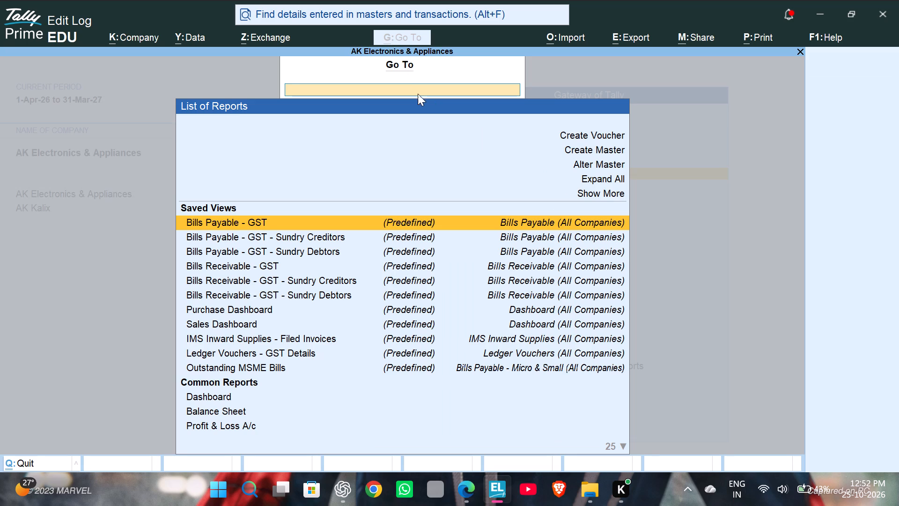
type("sto")
type("ck")
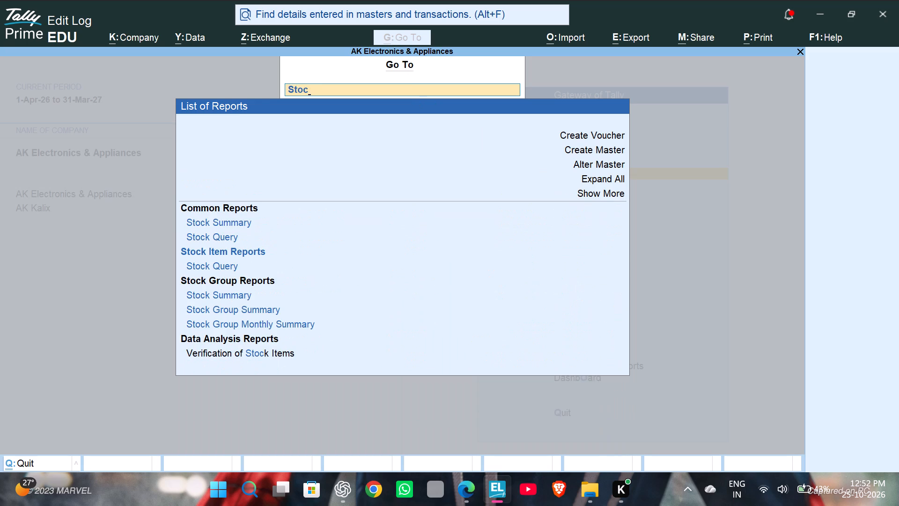
key("space")
key("j")
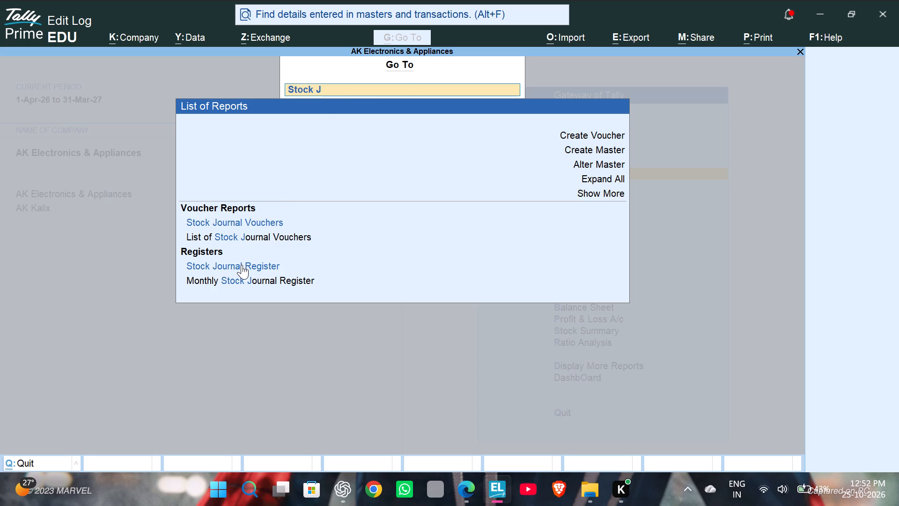
left_click(239, 226)
left_click(239, 224)
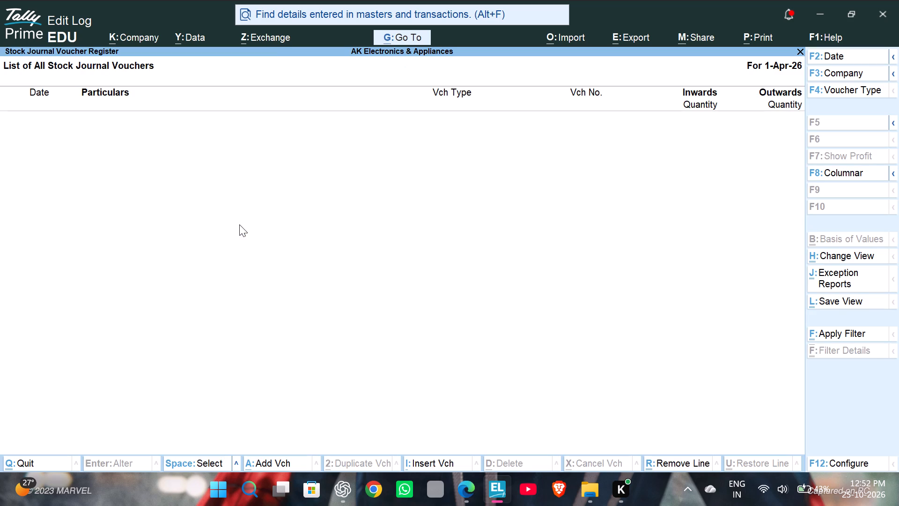
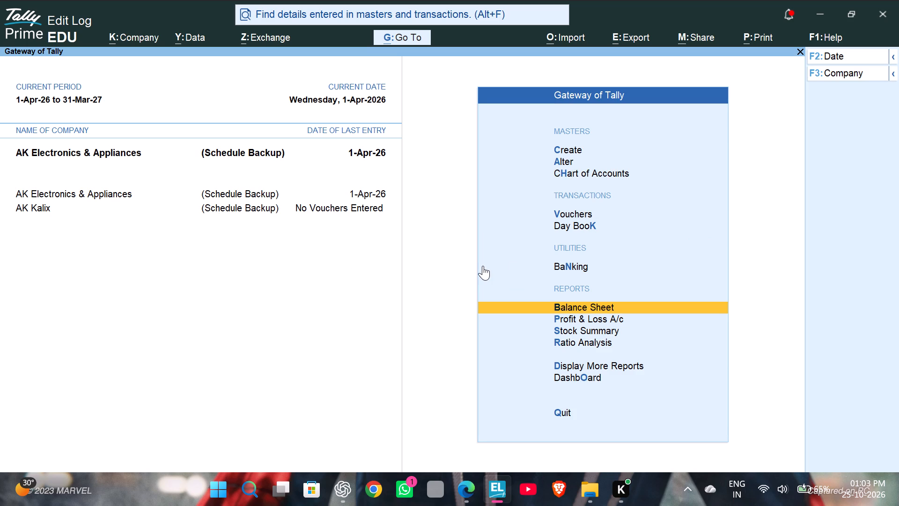
type("fn")
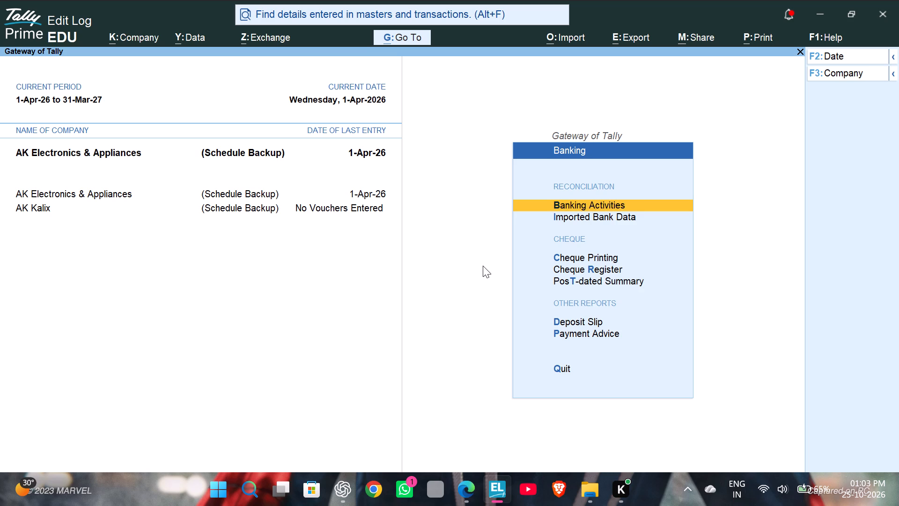
left_click(799, 51)
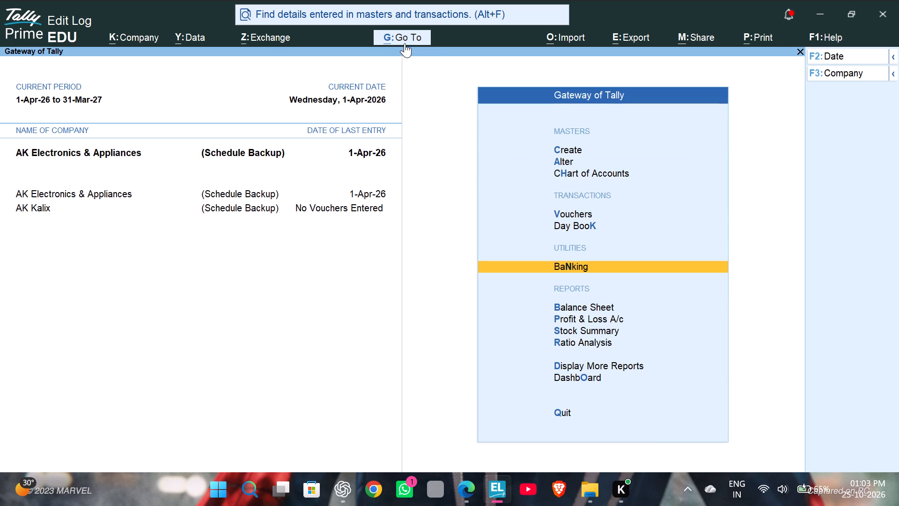
Open Go To, expand its report list with Show More, and look through it for a Stock Journal option.
left_click(413, 38)
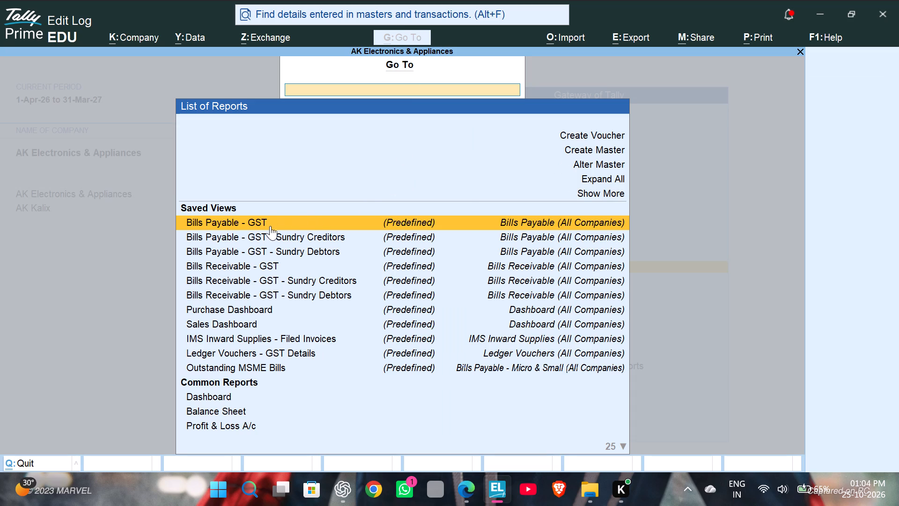
scroll(268, 227, "down", 6)
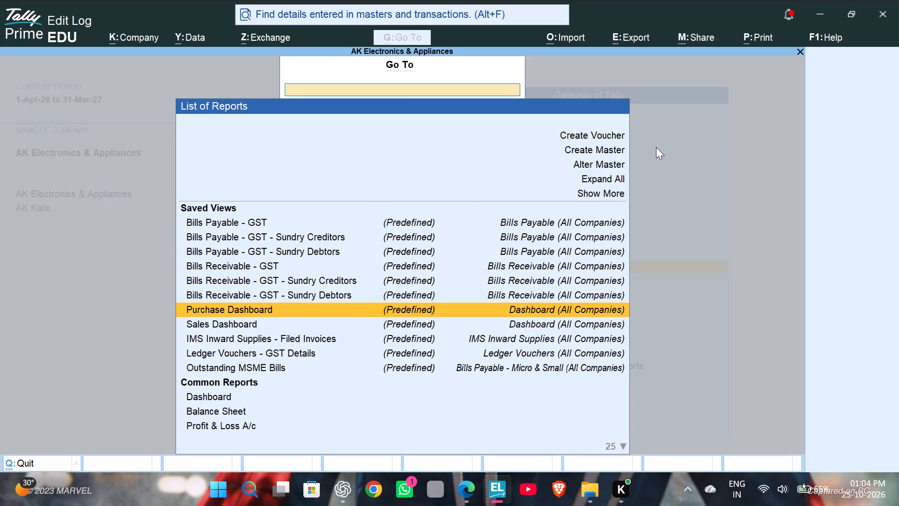
left_click(603, 193)
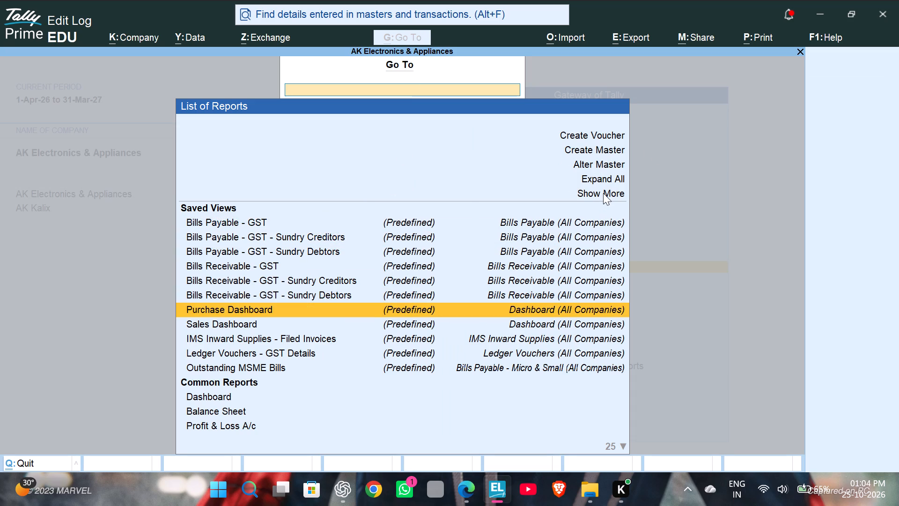
double_click(603, 193)
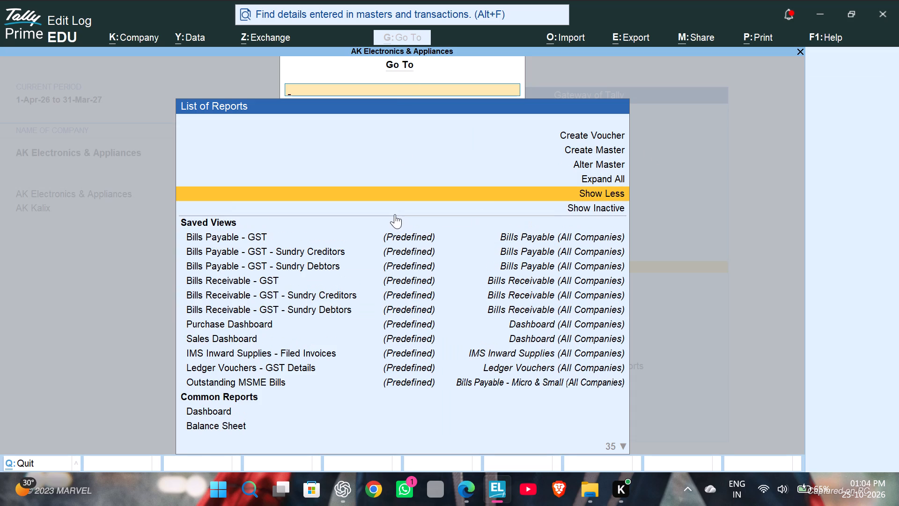
scroll(230, 403, "down", 5)
scroll(256, 336, "down", 1)
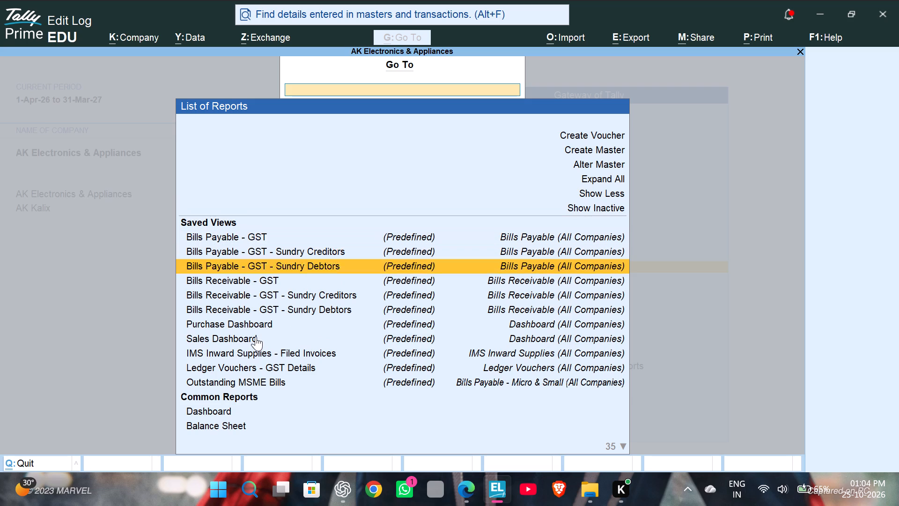
scroll(256, 336, "down", 9)
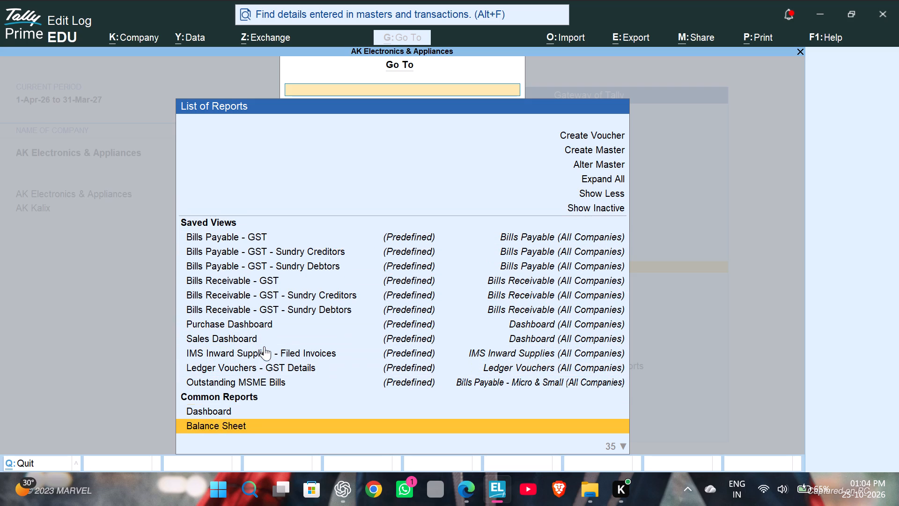
scroll(264, 346, "down", 2)
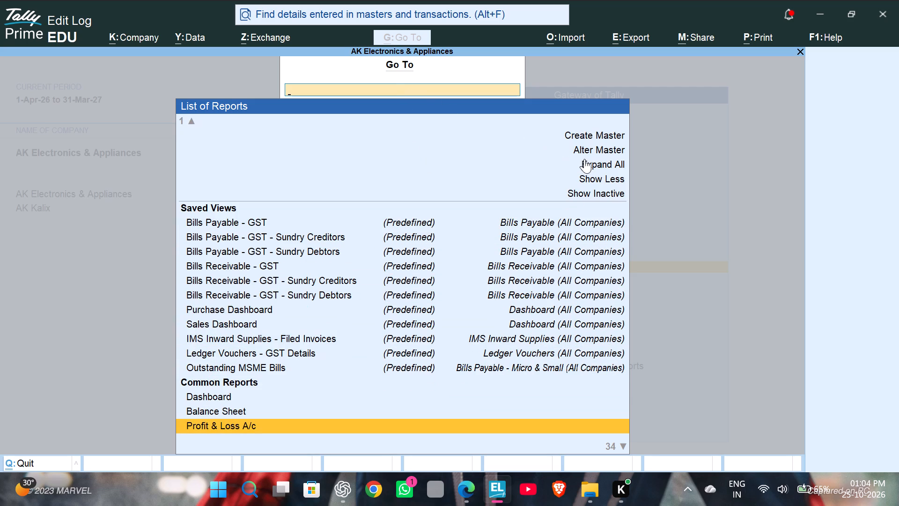
Show the inactive entries in the Go To list, and reduce the list with Show Less.
left_click(594, 192)
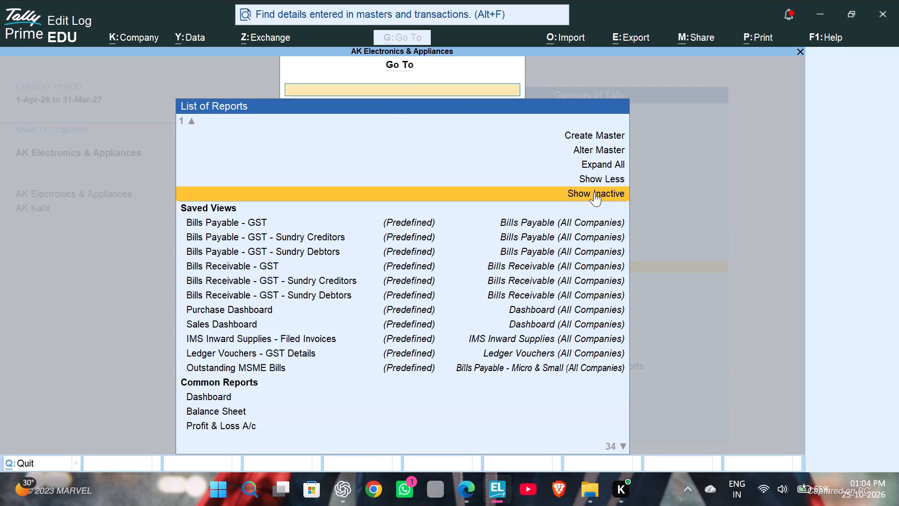
left_click(594, 192)
left_click(594, 192)
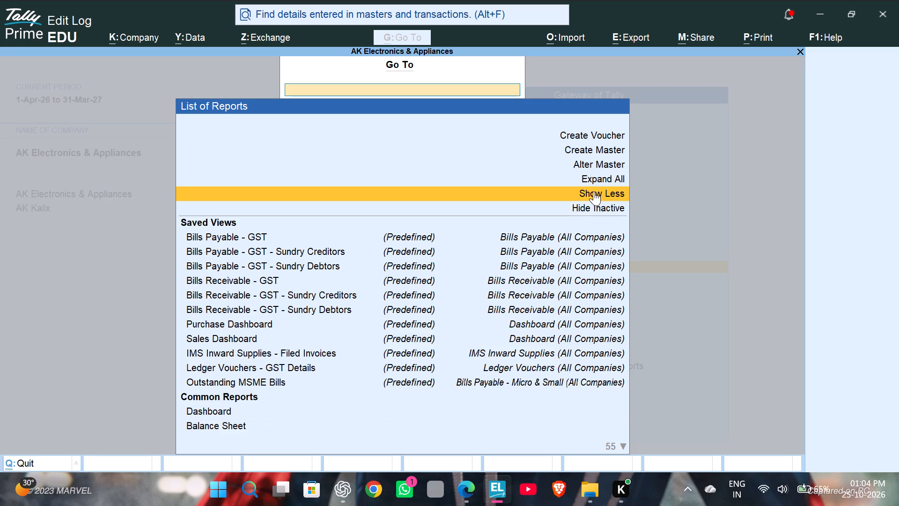
left_click(594, 191)
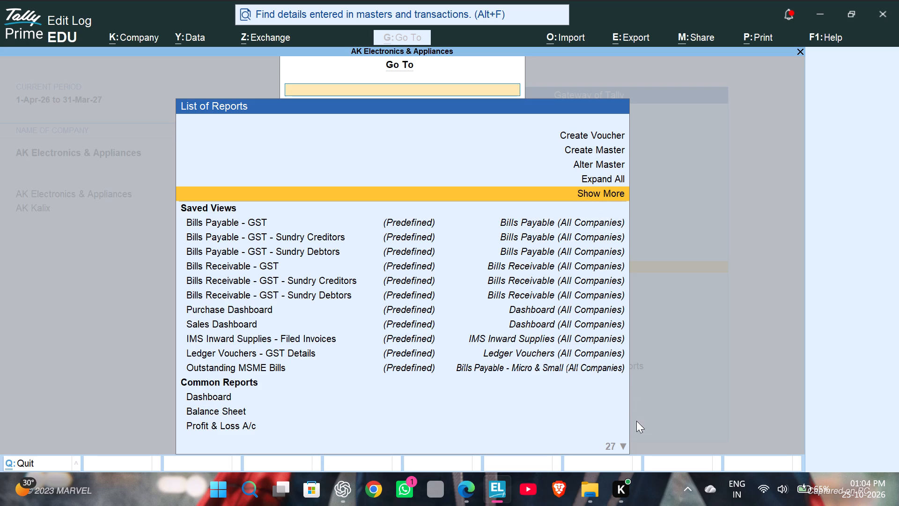
Look through the saved views and common reports in the Go To list for a Stock Journal entry.
left_click(622, 445)
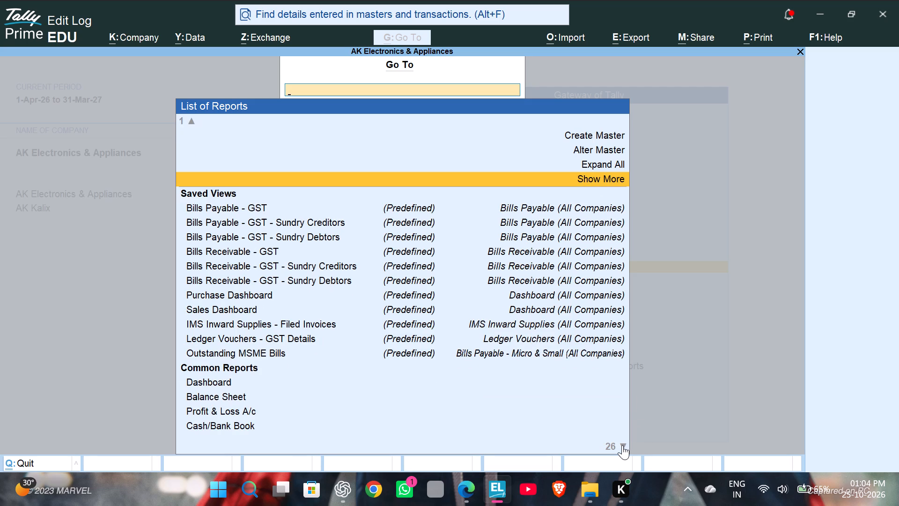
left_click(622, 445)
left_click(622, 445)
left_click(622, 445)
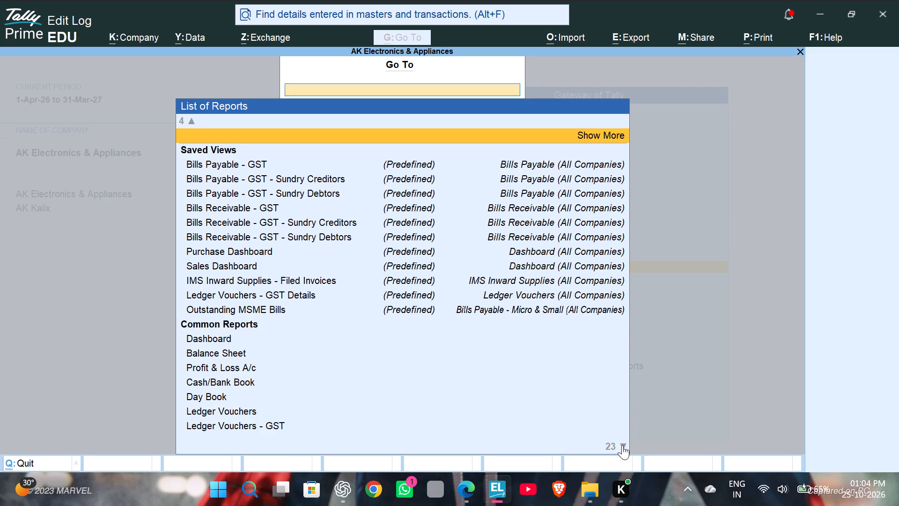
left_click(622, 445)
left_click(622, 445)
left_click(622, 445)
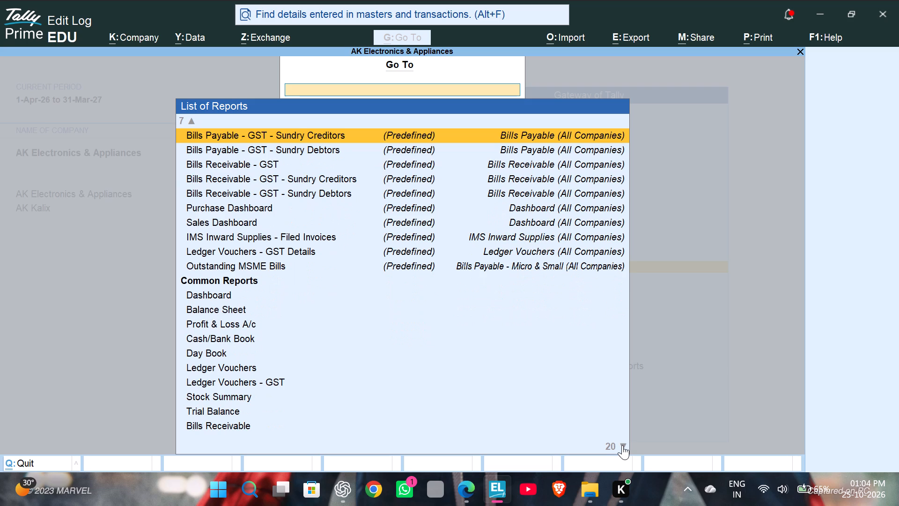
left_click(622, 445)
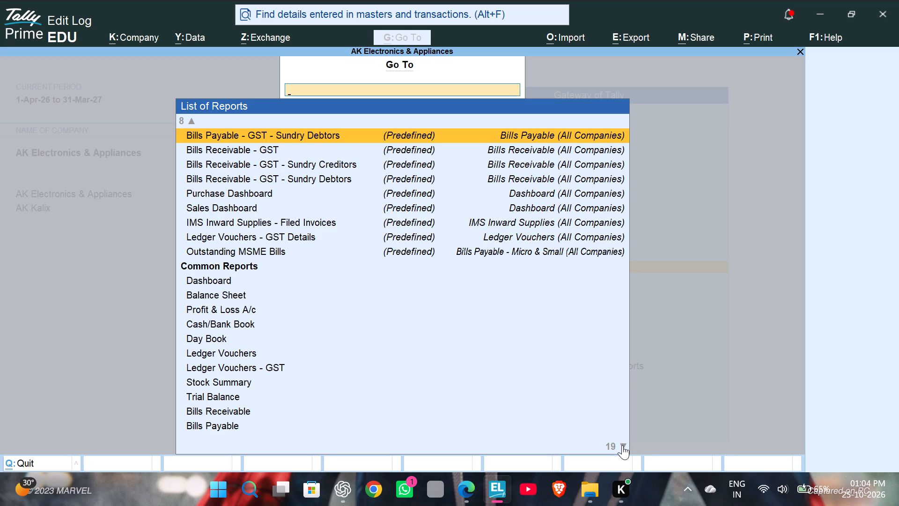
left_click(622, 445)
left_click(622, 445)
left_click(622, 445)
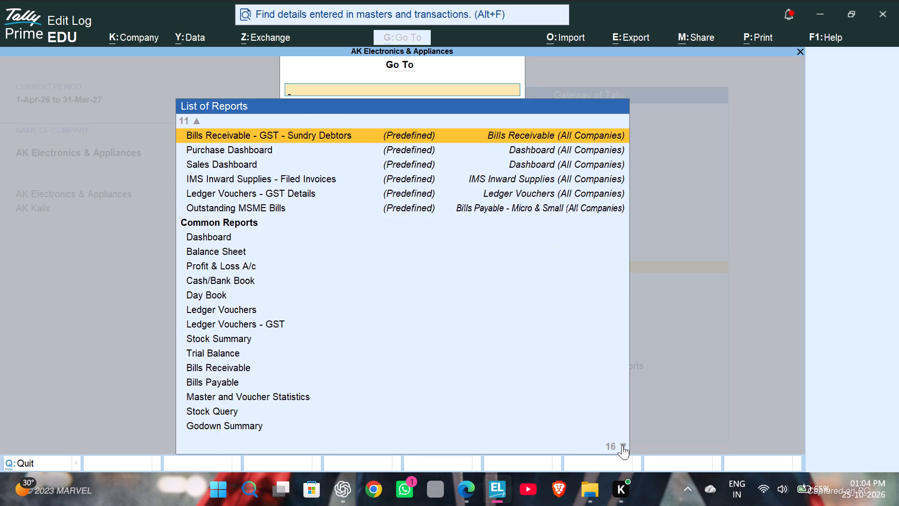
left_click(622, 445)
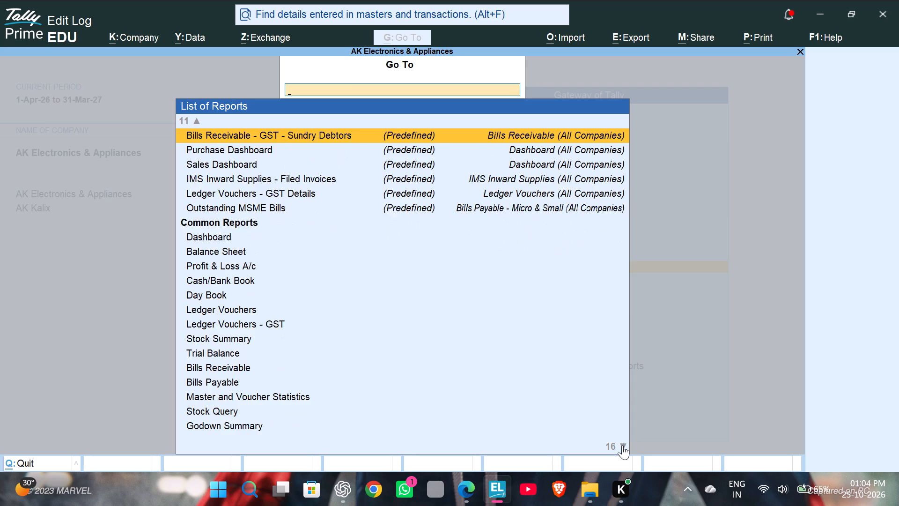
left_click(622, 443)
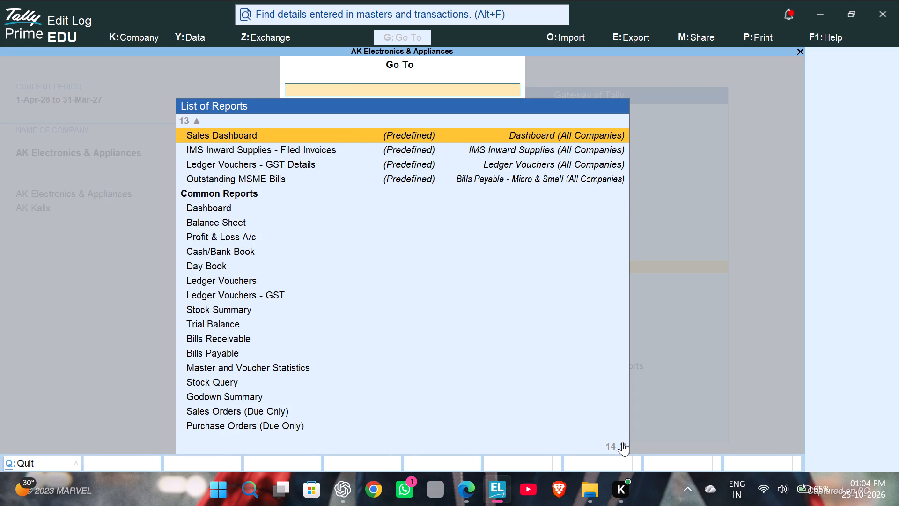
right_click(622, 442)
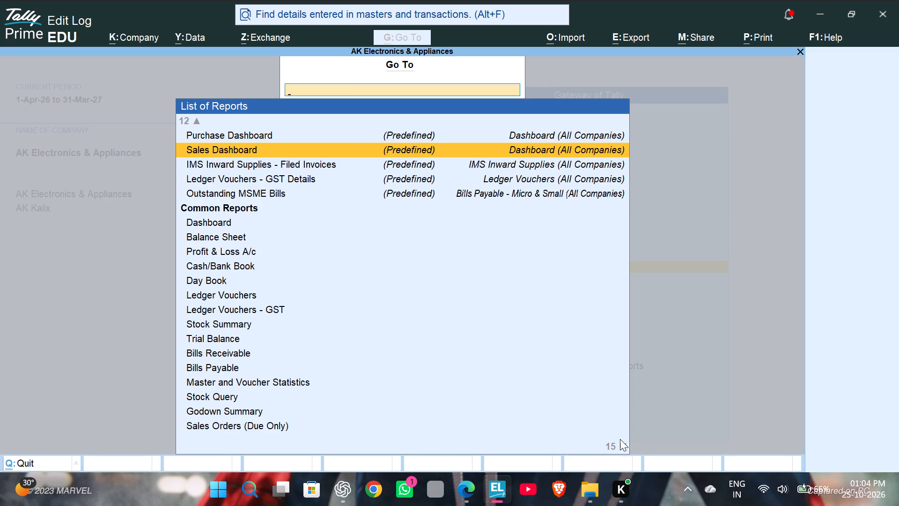
scroll(493, 237, "up", 2)
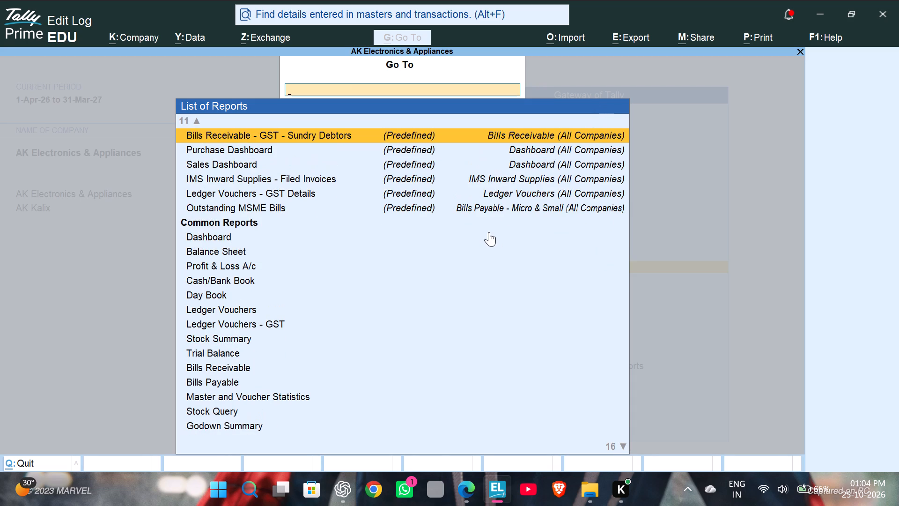
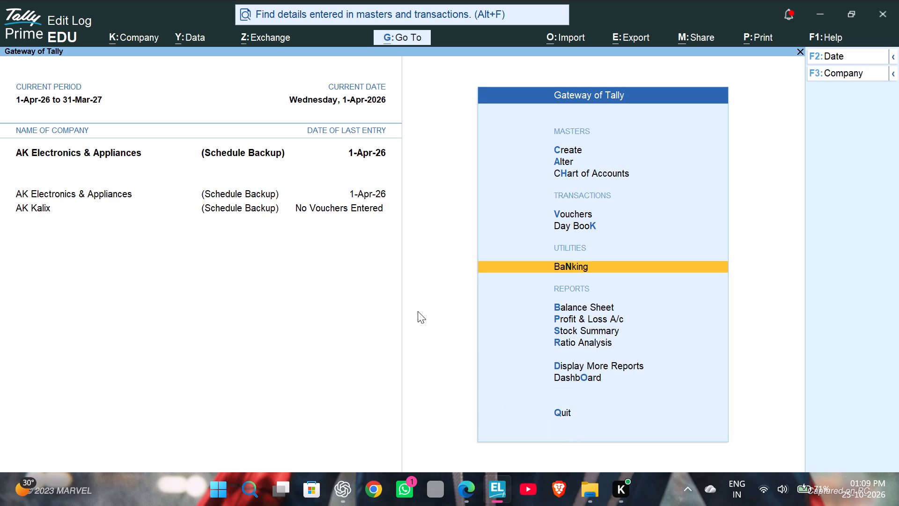
left_click(471, 498)
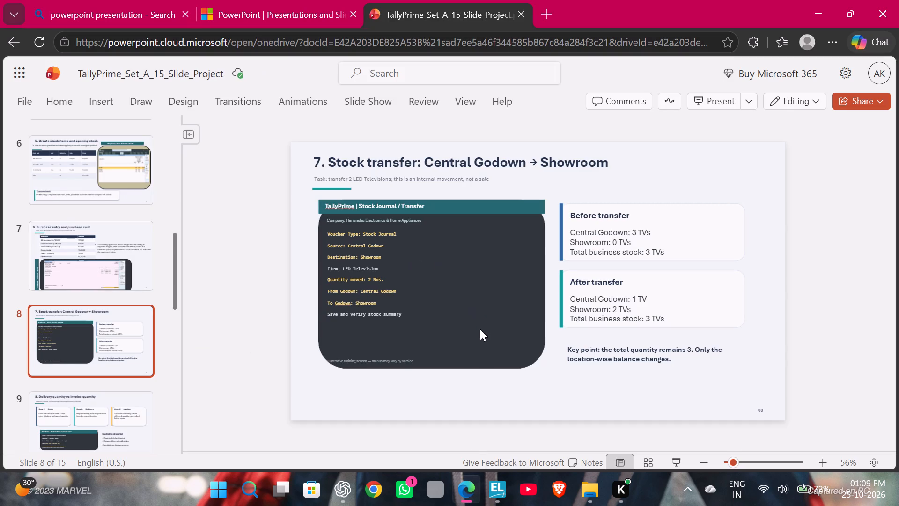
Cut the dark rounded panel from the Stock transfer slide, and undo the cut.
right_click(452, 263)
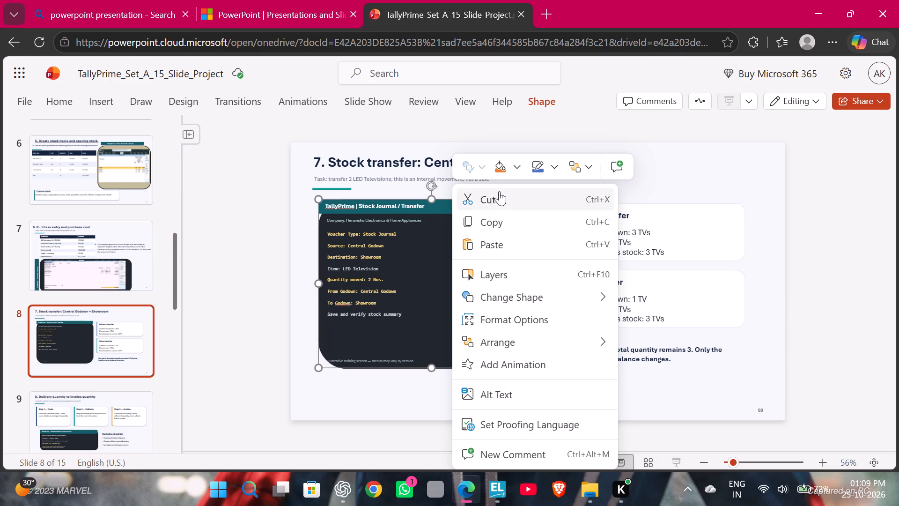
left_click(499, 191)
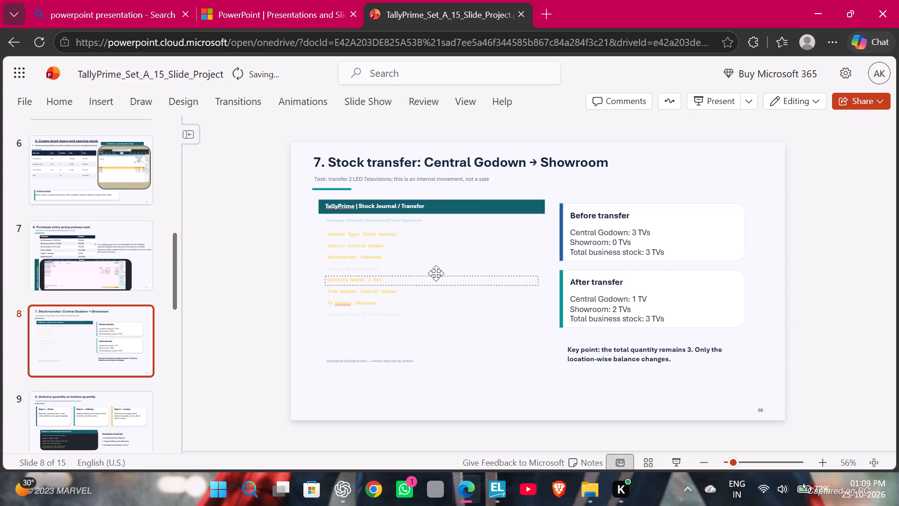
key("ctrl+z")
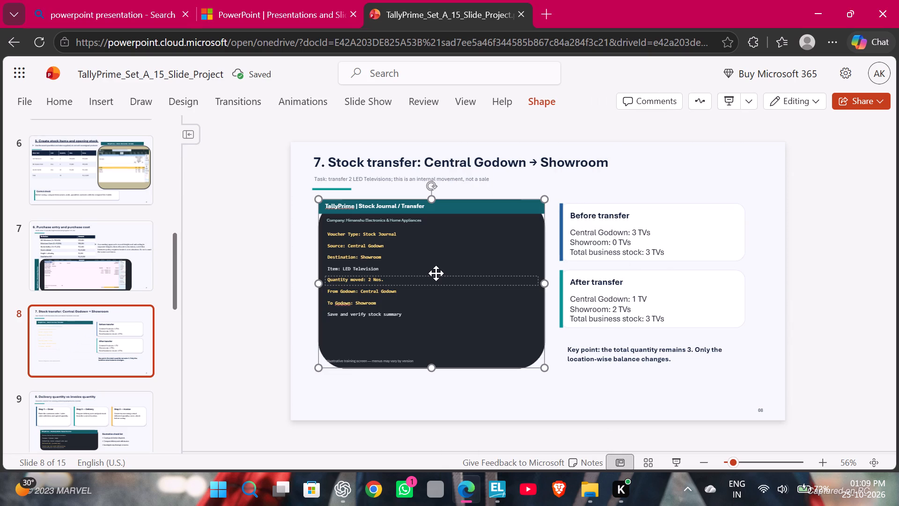
Delete the Quantity moved, Item, Destination and Source text lines from the dark panel on slide 8.
left_click(431, 281)
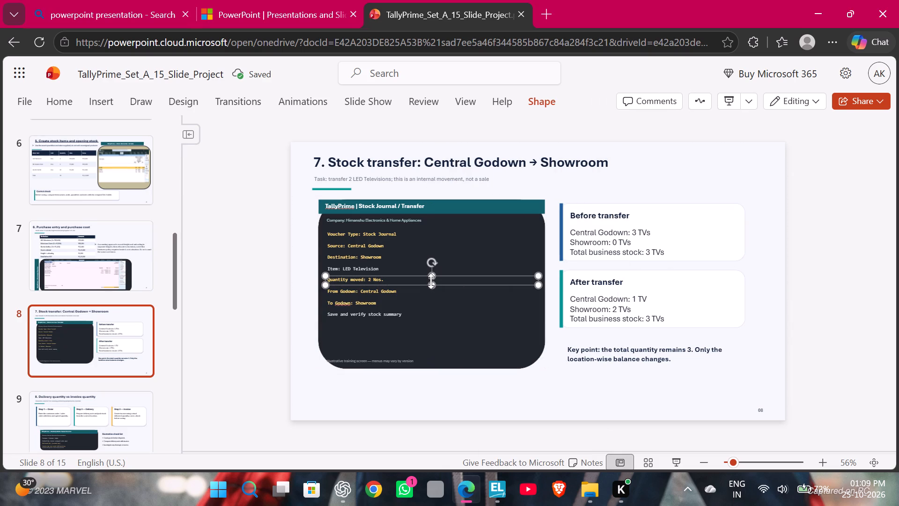
key("BackSpace")
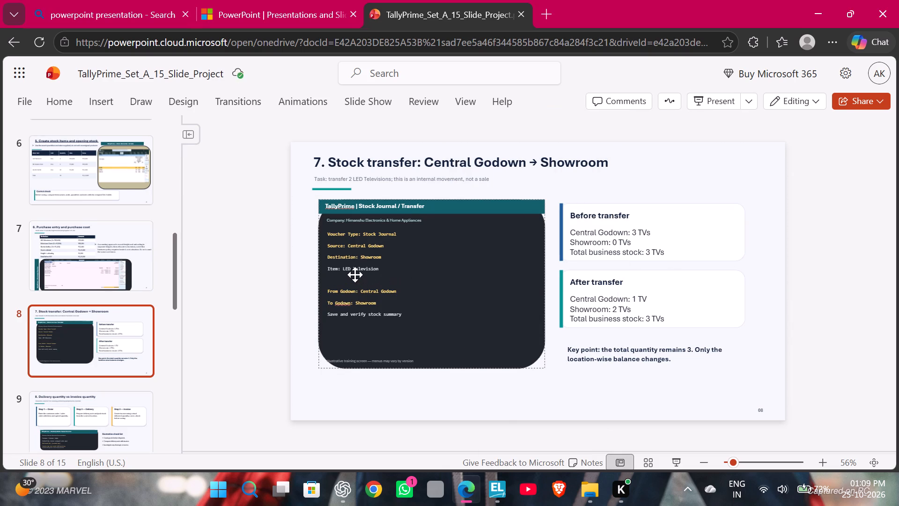
left_click(354, 273)
left_click(354, 268)
key("BackSpace")
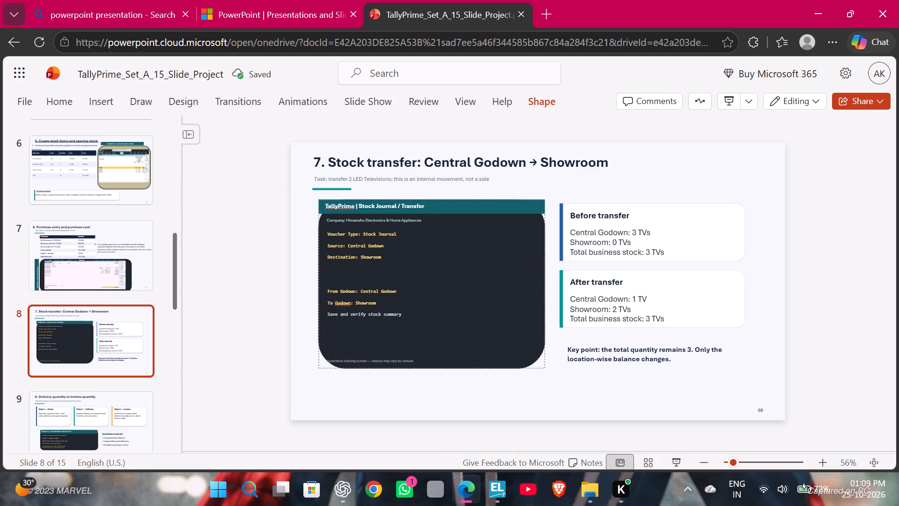
left_click(346, 253)
key("BackSpace")
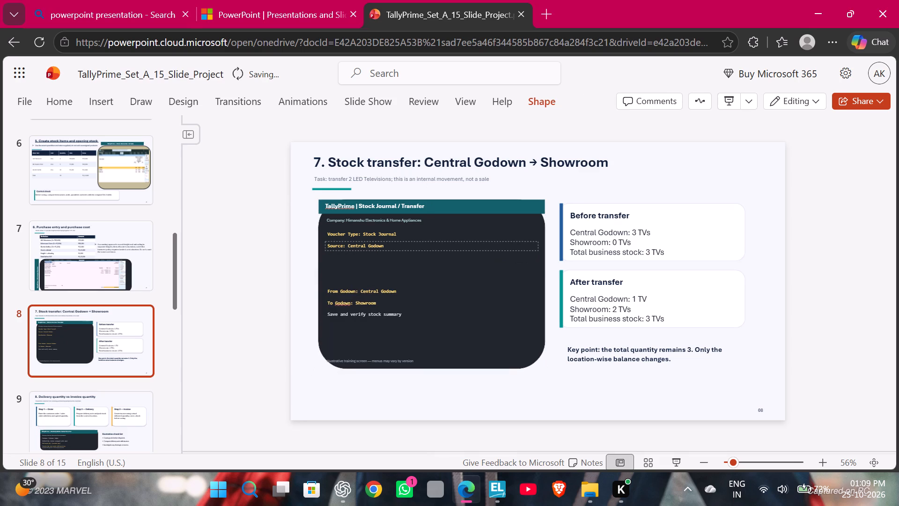
left_click(334, 247)
key("BackSpace")
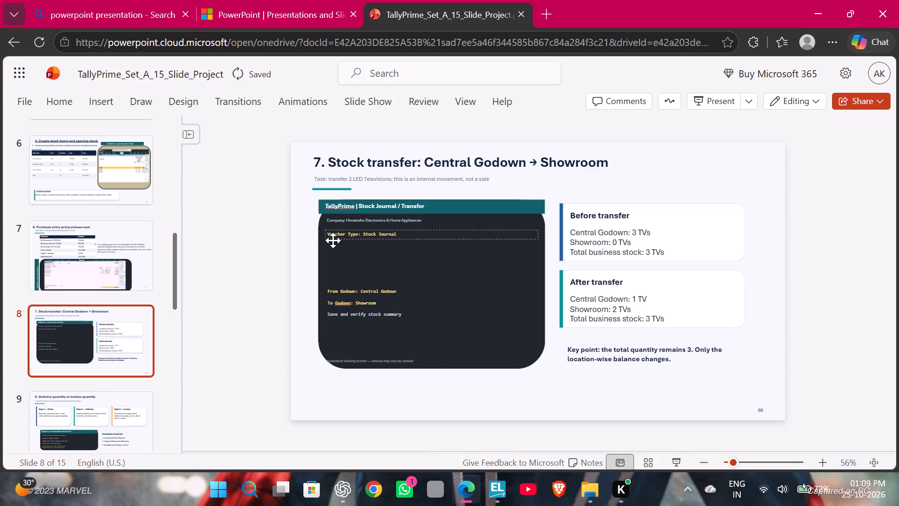
Delete the dark panel's remaining text: both Godown lines, the save-and-verify line, the illustrative note, the Voucher Type line and the Company line.
left_click(336, 234)
key("BackSpace")
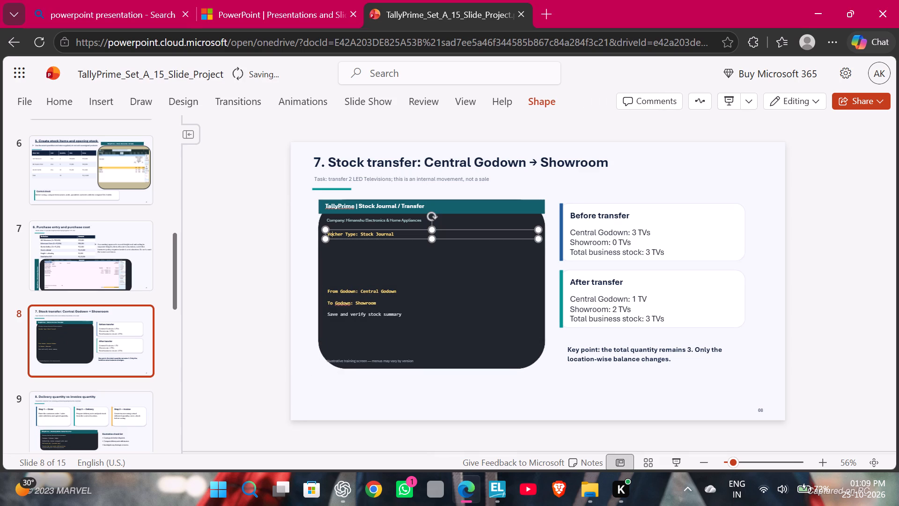
left_click(367, 296)
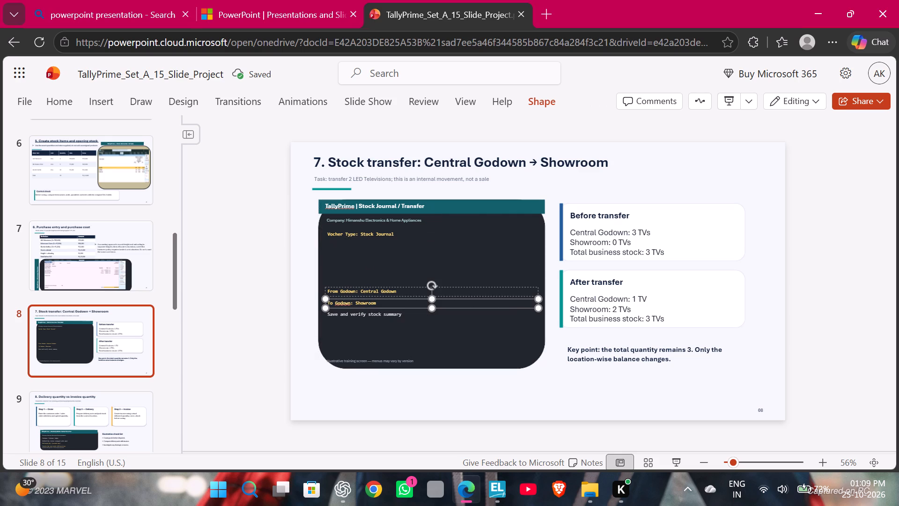
key("BackSpace")
left_click(384, 291)
key("BackSpace")
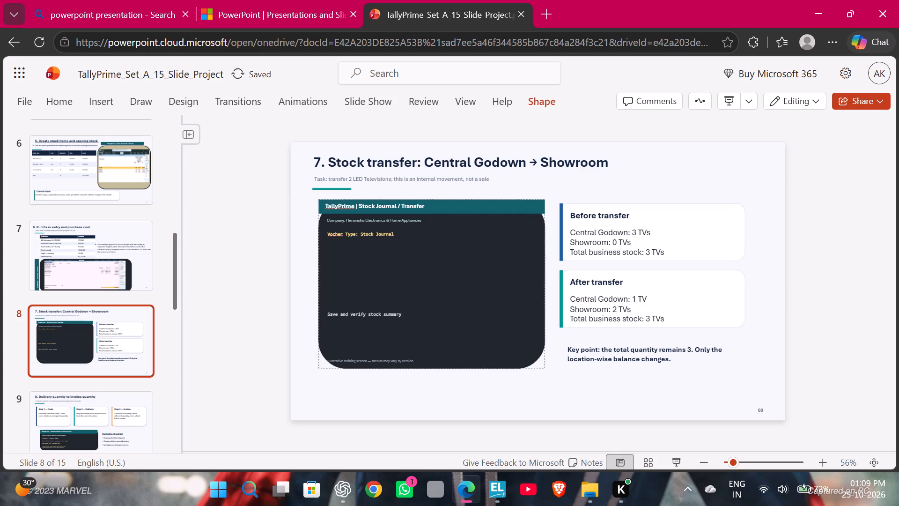
left_click(383, 317)
key("BackSpace")
left_click(375, 360)
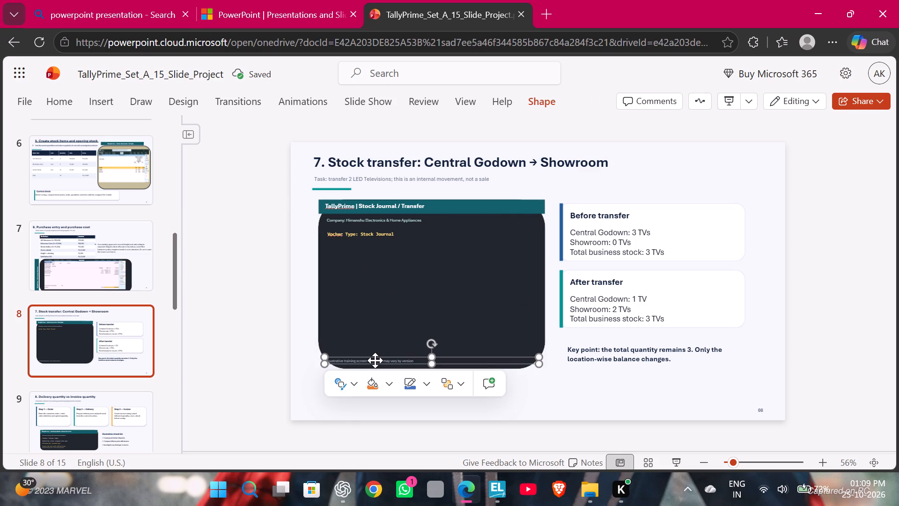
key("BackSpace")
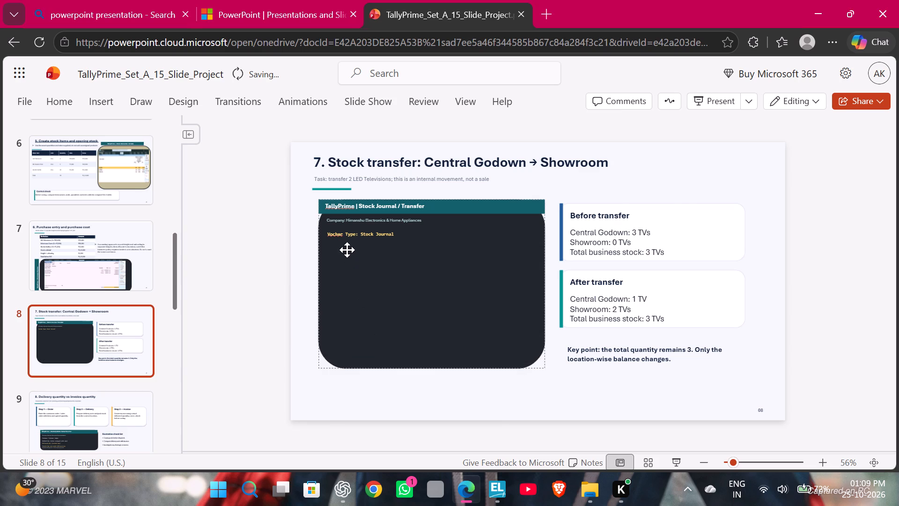
left_click(349, 235)
key("BackSpace")
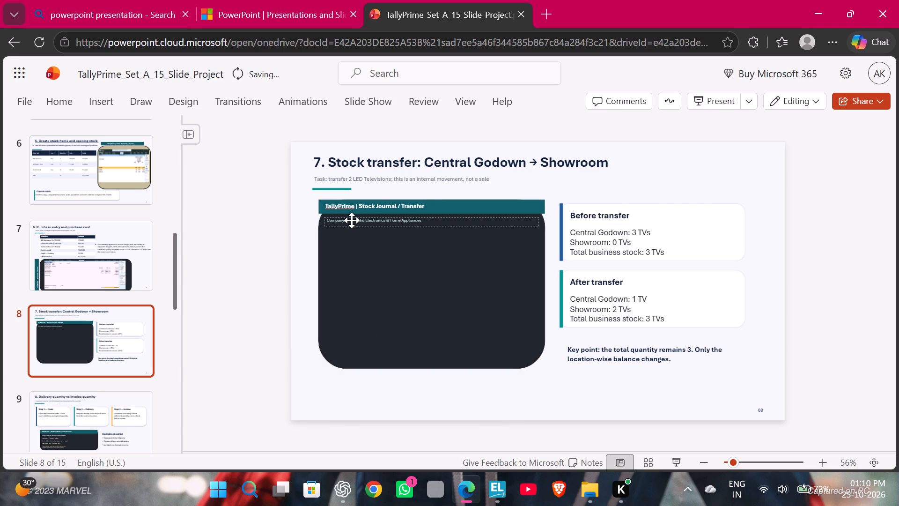
left_click(352, 220)
key("BackSpace")
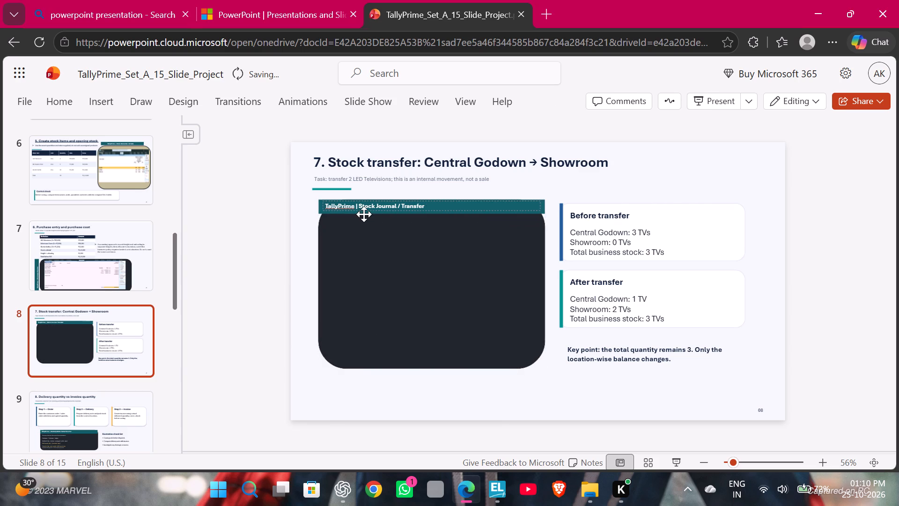
left_click(665, 218)
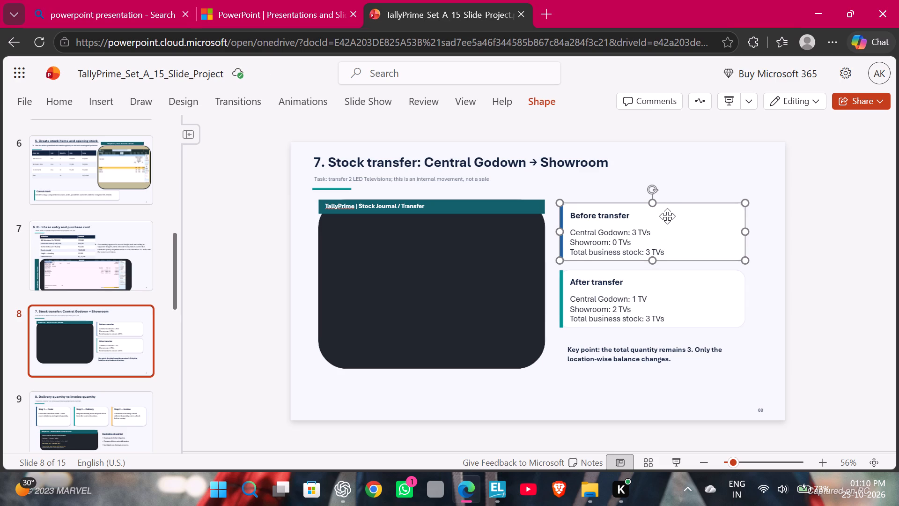
Move the white Before transfer and After transfer card backgrounds to the slide's right edge.
left_click_drag(666, 216, 700, 213)
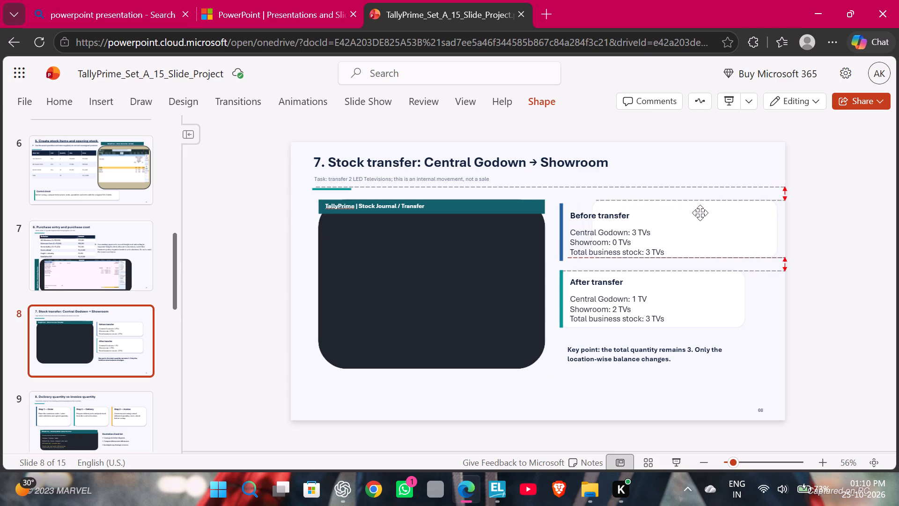
left_click_drag(700, 213, 704, 212)
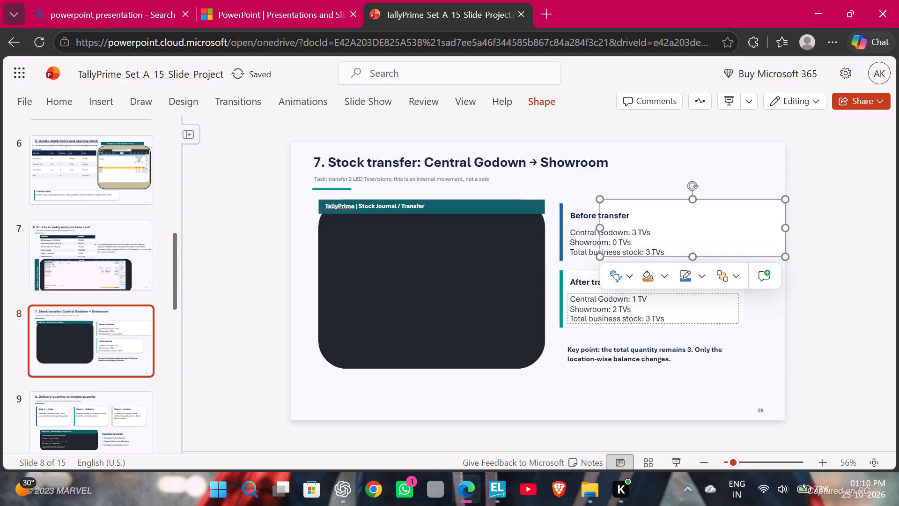
left_click(711, 309)
left_click_drag(713, 282, 739, 282)
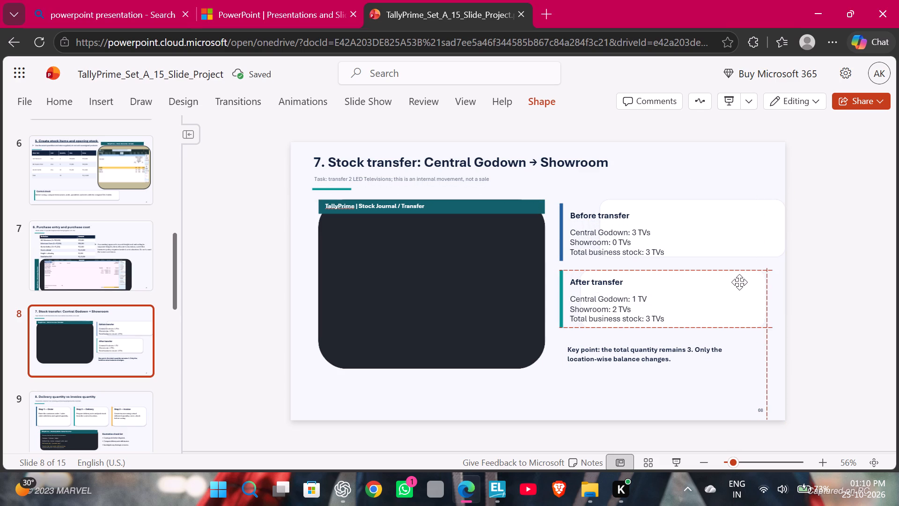
left_click_drag(739, 282, 754, 284)
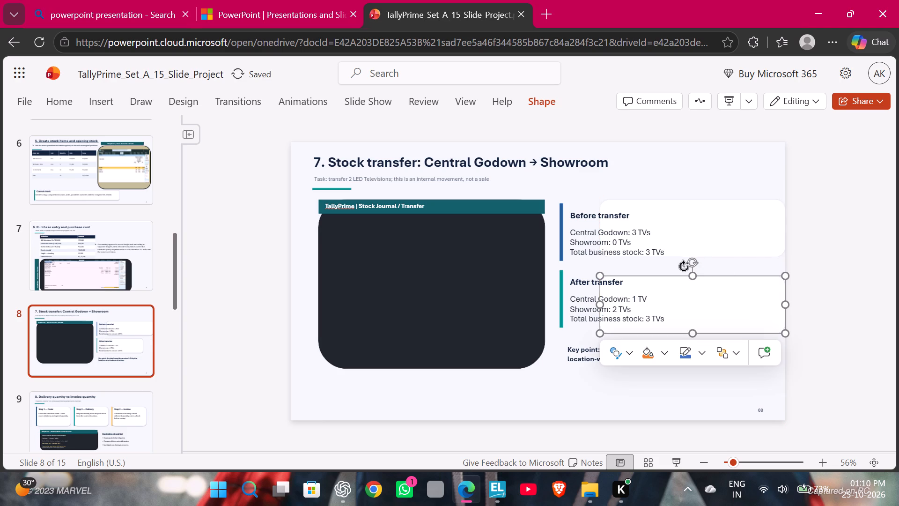
left_click(697, 176)
Shift the After transfer quantity lines and heading right so they sit on their white card.
left_click(599, 302)
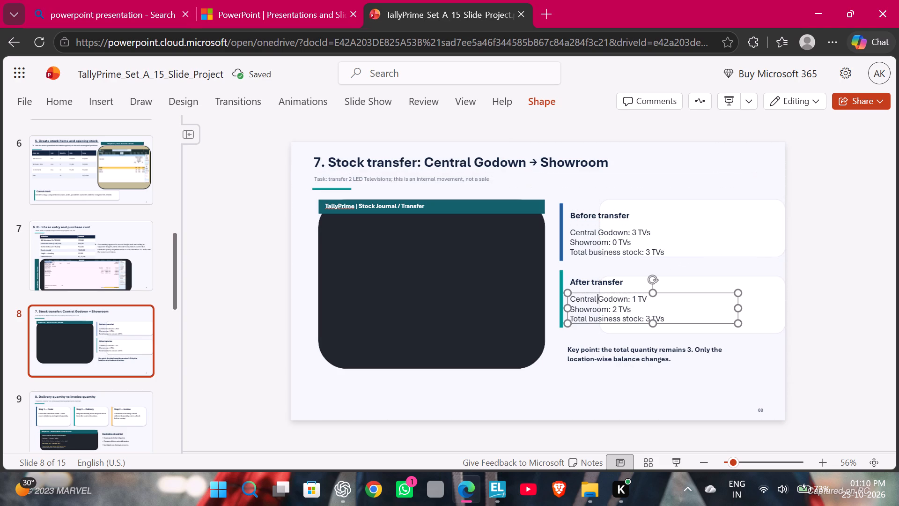
left_click_drag(597, 295, 632, 296)
left_click(599, 281)
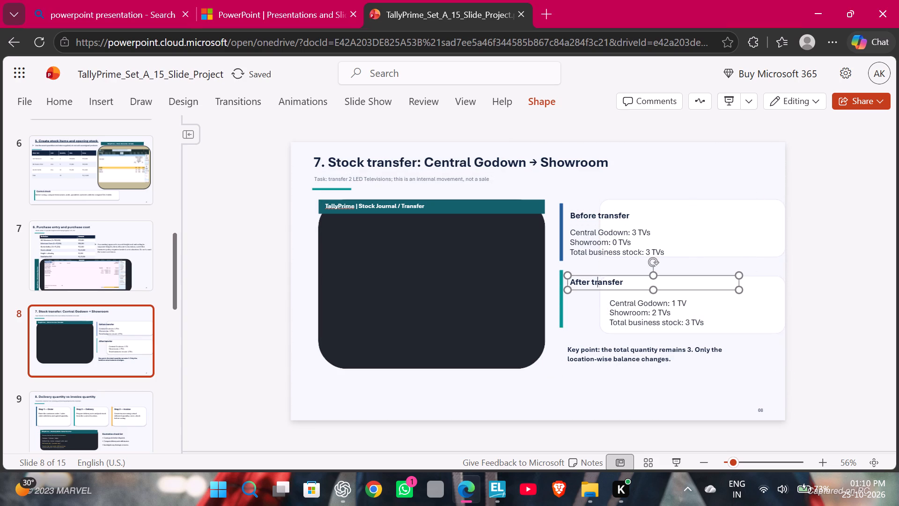
left_click_drag(606, 276, 627, 275)
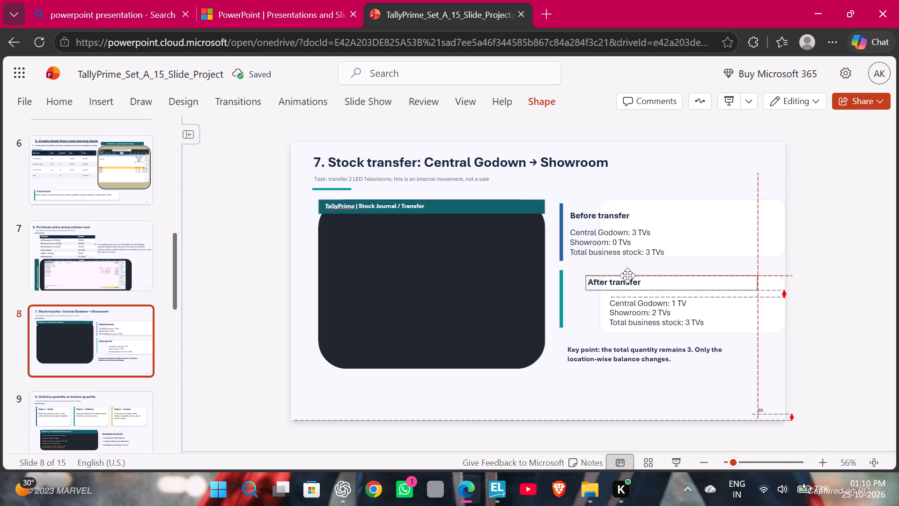
left_click_drag(627, 275, 639, 275)
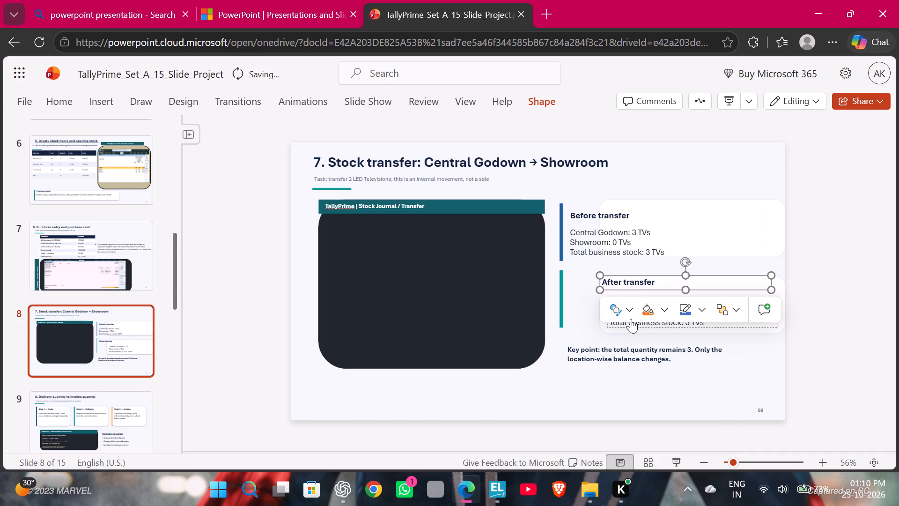
Move the key point note right so it sits beneath the After transfer card, against the slide's right edge.
left_click(624, 351)
left_click_drag(647, 342, 676, 340)
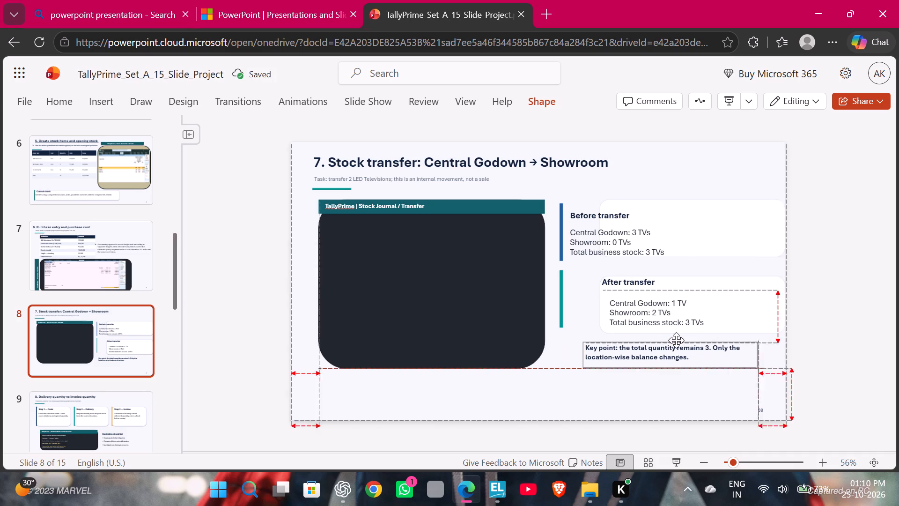
left_click_drag(676, 340, 694, 344)
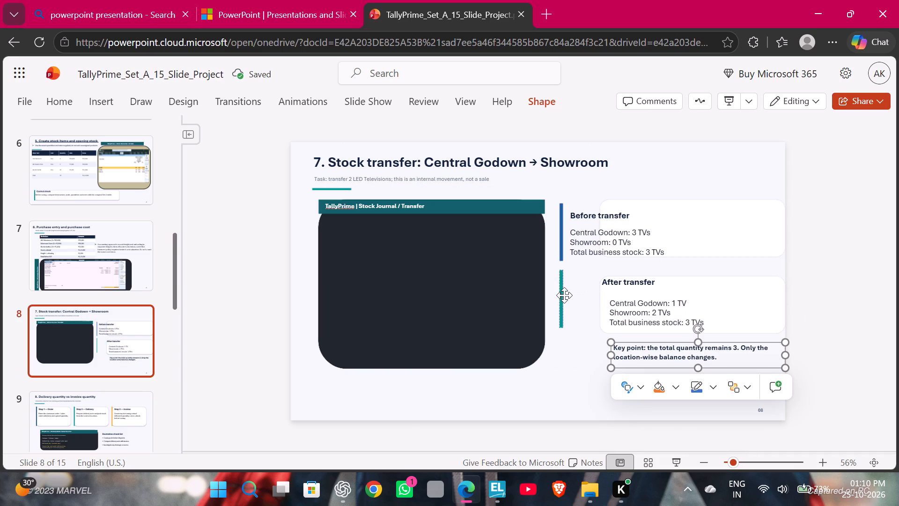
Move the teal accent bar to the left edge of the After transfer card.
left_click(564, 295)
left_click_drag(561, 282, 580, 291)
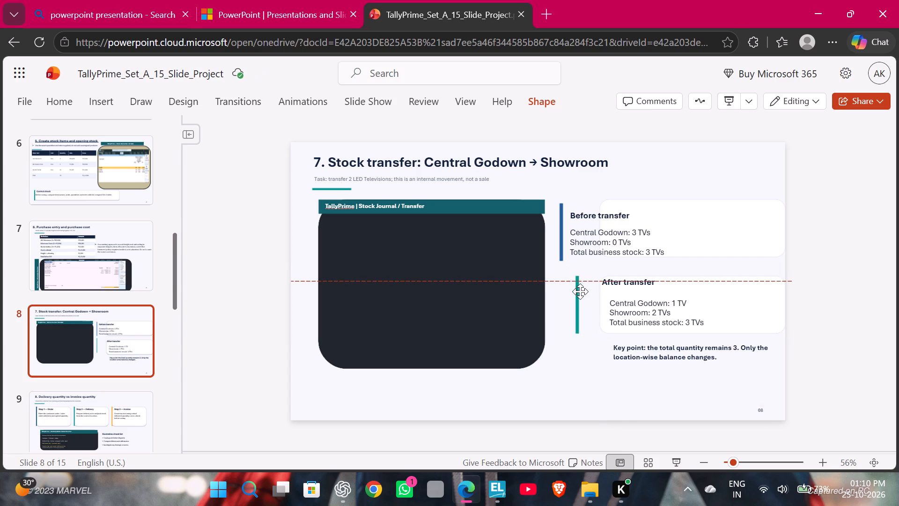
left_click_drag(580, 291, 594, 291)
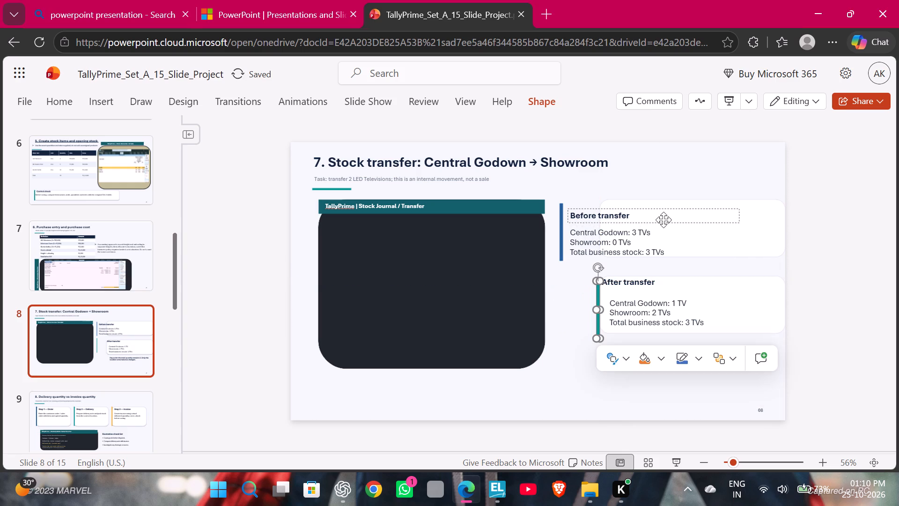
Nudge the Before transfer card down slightly and shift its quantity lines and heading right onto the card.
left_click(668, 221)
left_click(684, 203)
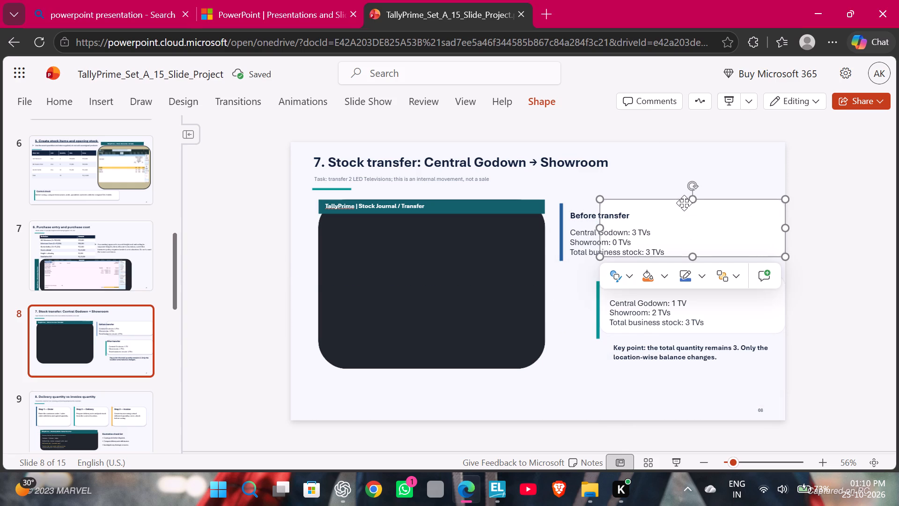
left_click(682, 199)
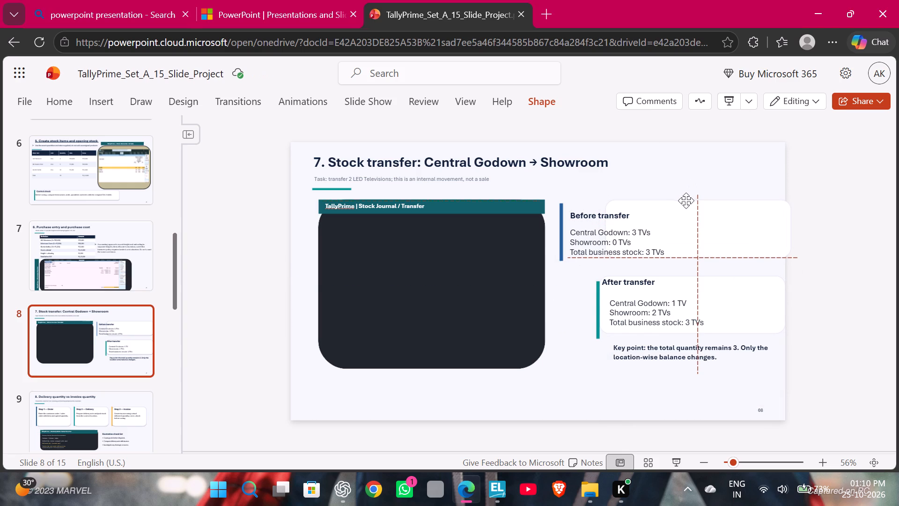
left_click(576, 232)
left_click_drag(592, 225, 616, 225)
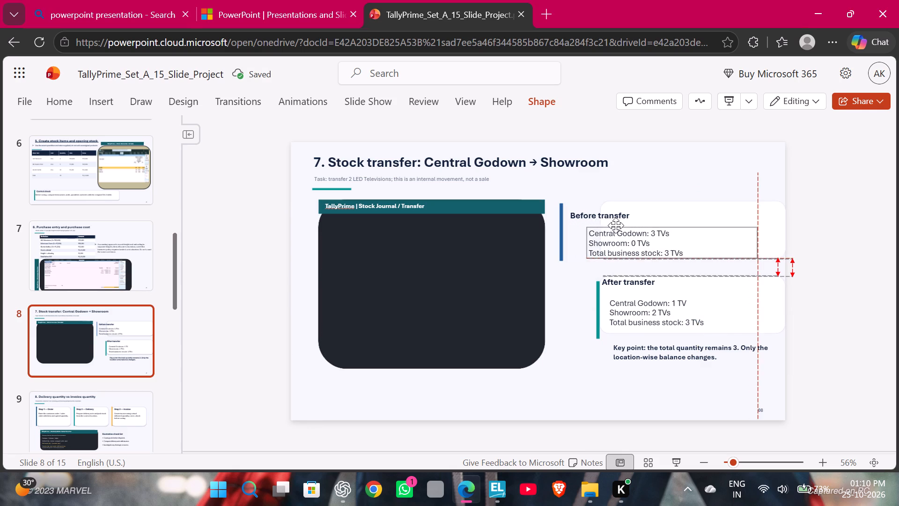
left_click_drag(616, 225, 631, 225)
left_click(593, 216)
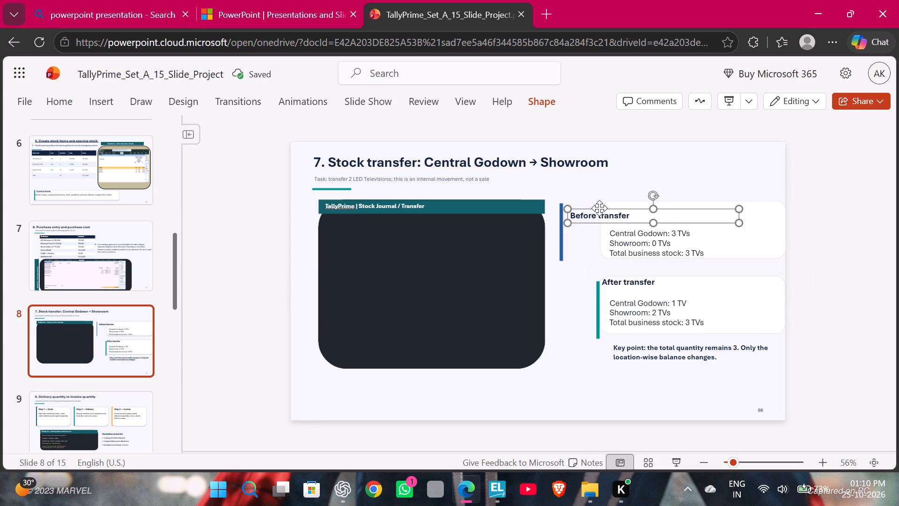
left_click_drag(600, 208, 641, 210)
left_click(630, 186)
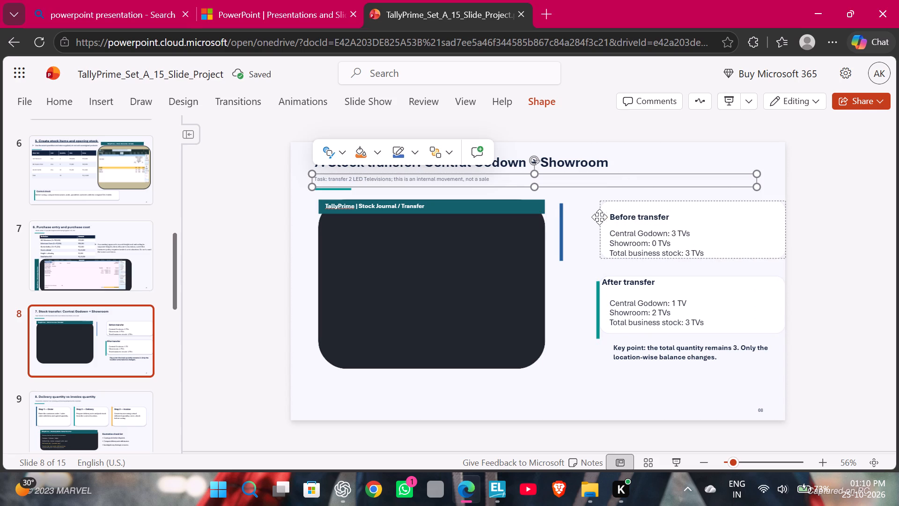
Move the blue accent bar to the Before transfer card's left edge, in line with the teal bar below.
left_click(565, 220)
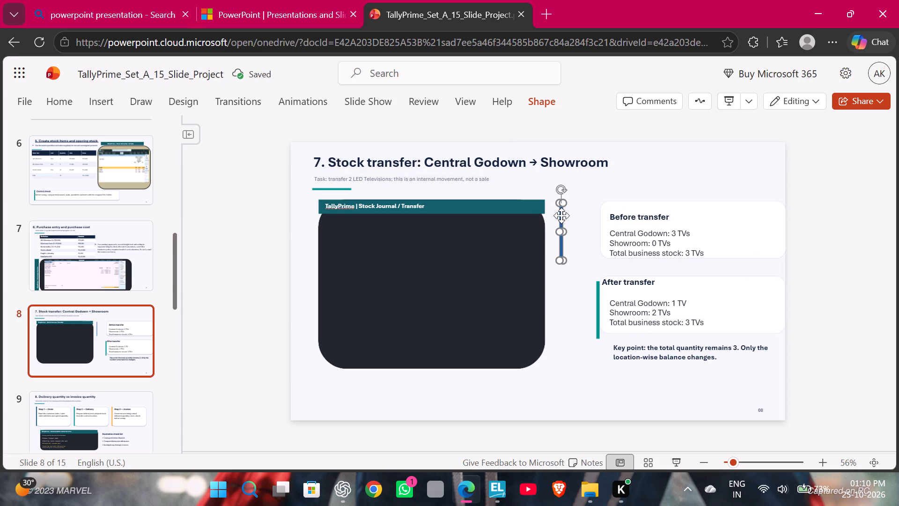
left_click_drag(561, 216, 596, 216)
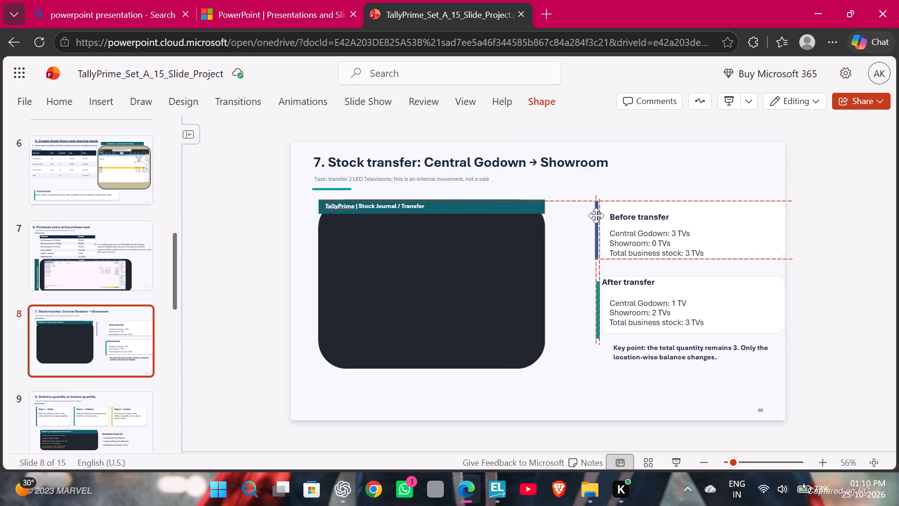
left_click_drag(596, 216, 597, 216)
left_click(575, 269)
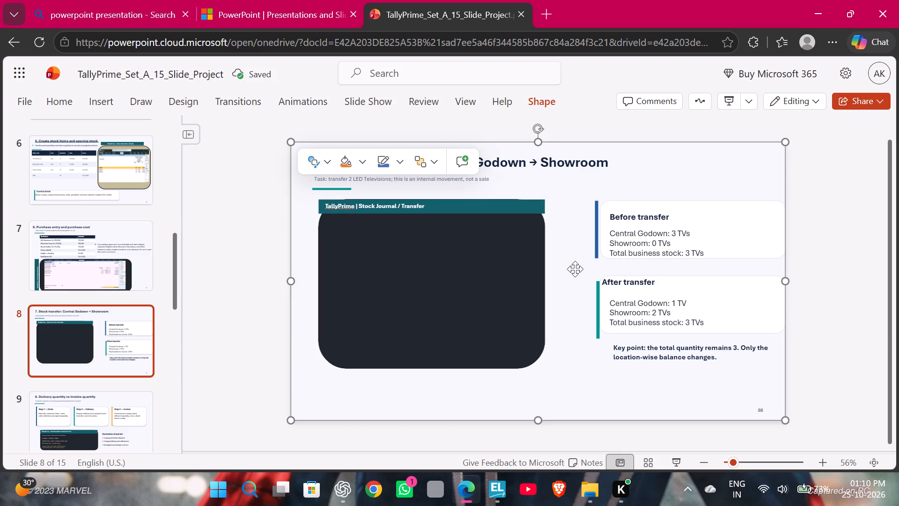
left_click(597, 227)
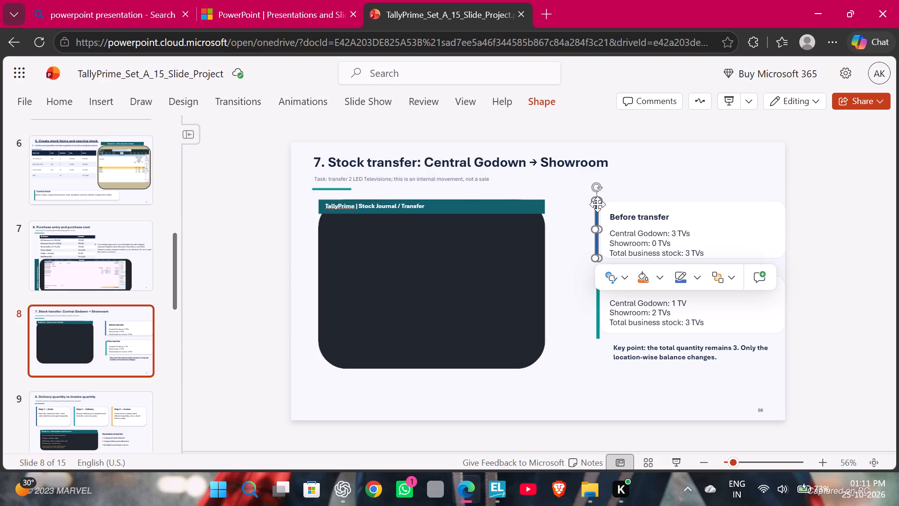
left_click_drag(596, 211, 597, 216)
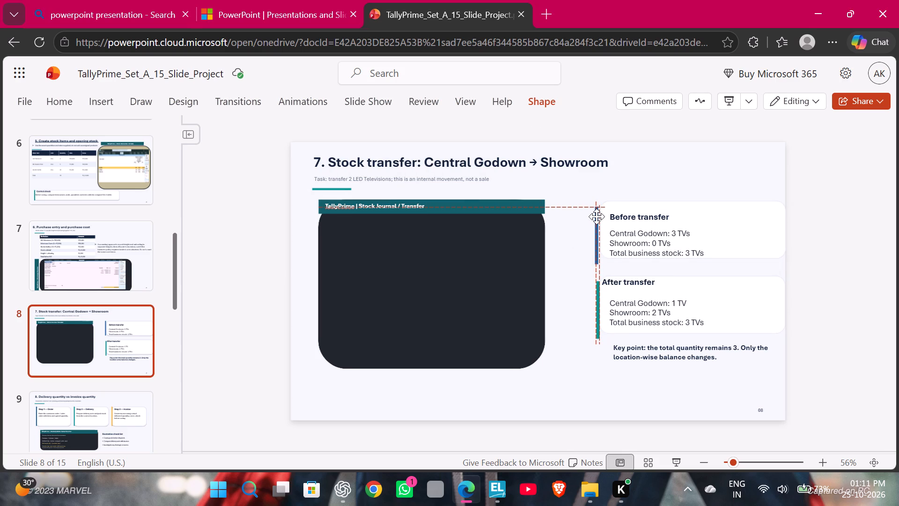
left_click_drag(597, 216, 597, 216)
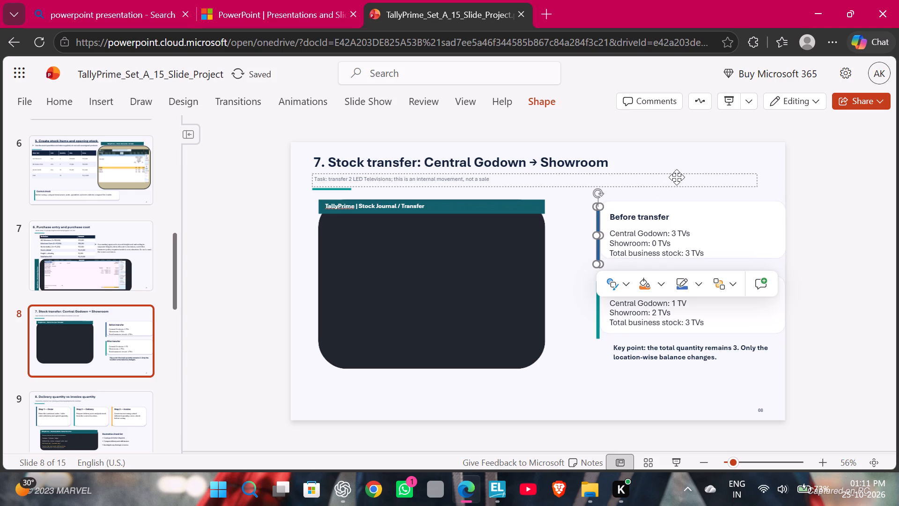
left_click(700, 161)
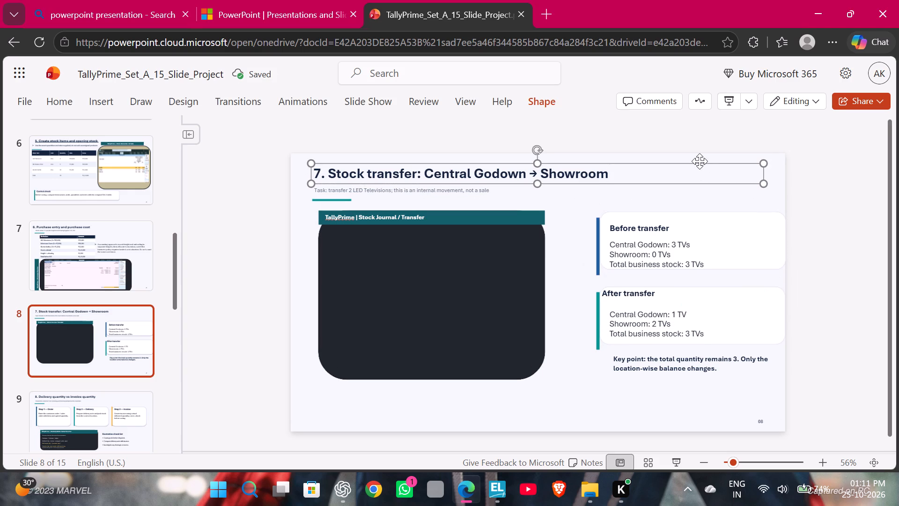
Enlarge the dark rounded panel by widening it on both sides and extending its lower edge towards the slide's bottom.
left_click(485, 299)
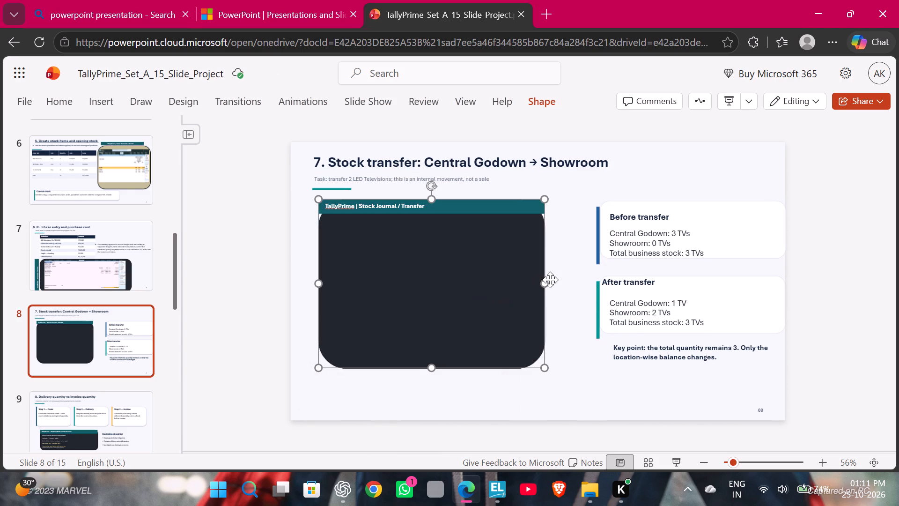
left_click_drag(544, 285, 582, 290)
left_click_drag(455, 370, 454, 403)
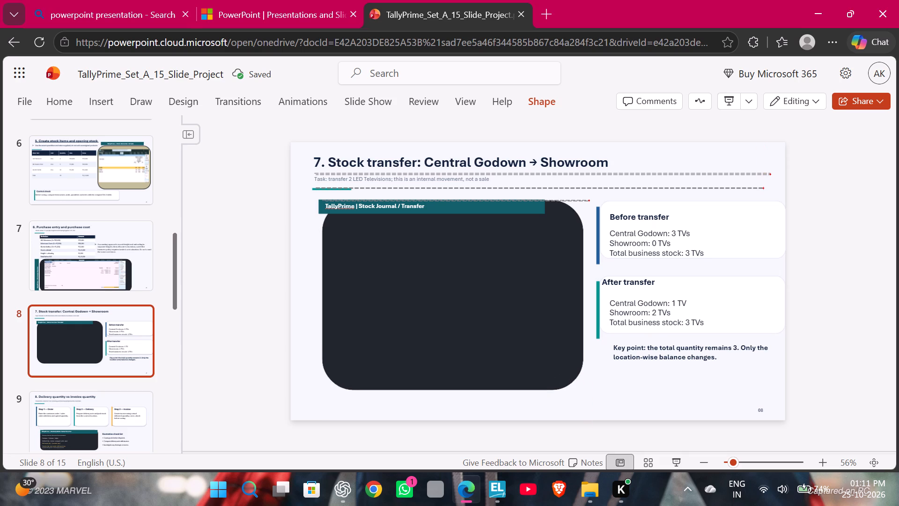
left_click_drag(454, 403, 454, 404)
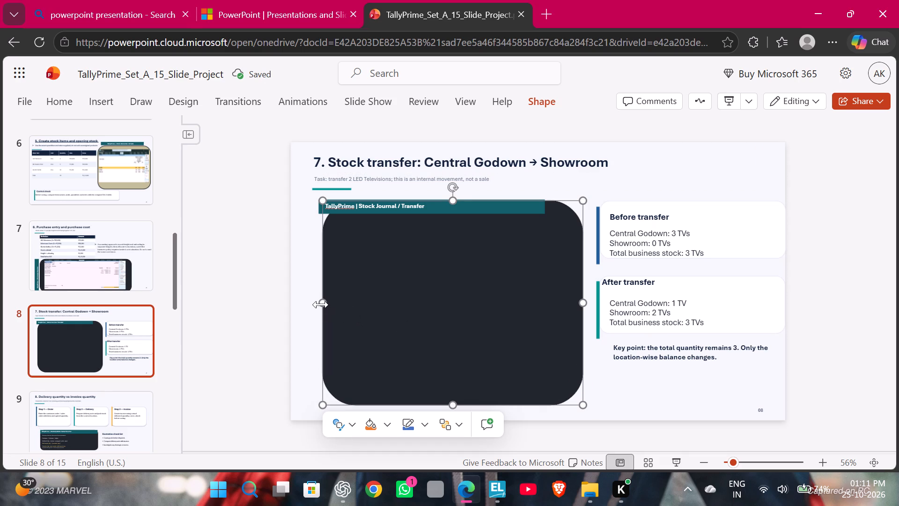
left_click_drag(322, 305, 299, 304)
Move the dark panel down to sit just below the teal banner, and place the "TallyPrime | Stock Journal / Transfer" text slightly further right within the banner.
left_click(453, 208)
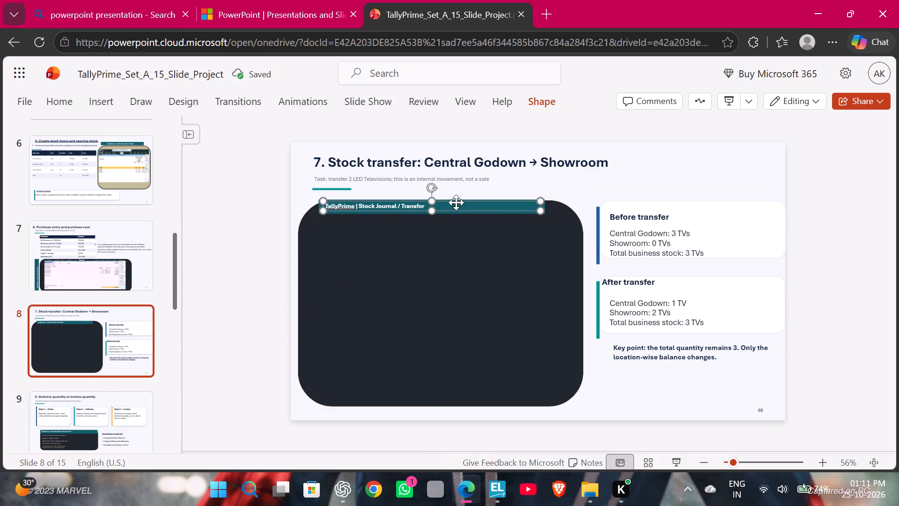
left_click_drag(456, 202, 457, 194)
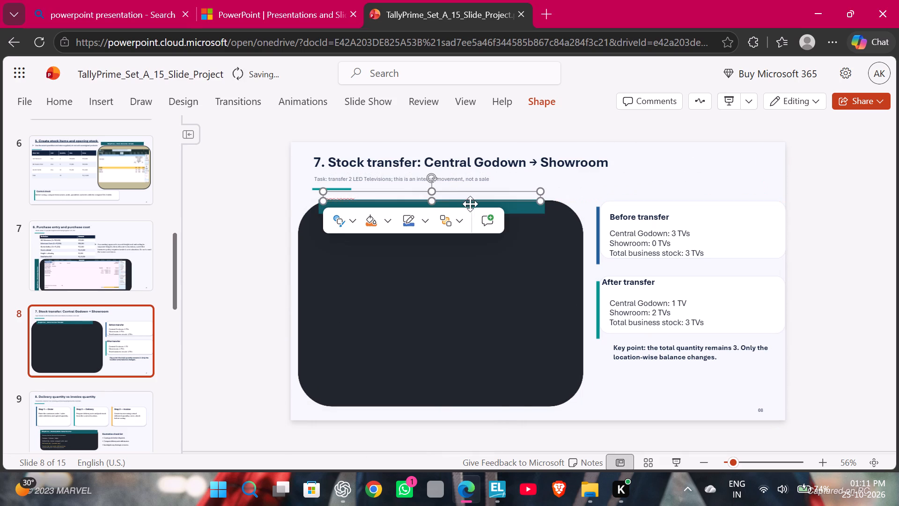
left_click(514, 334)
left_click_drag(514, 316, 512, 322)
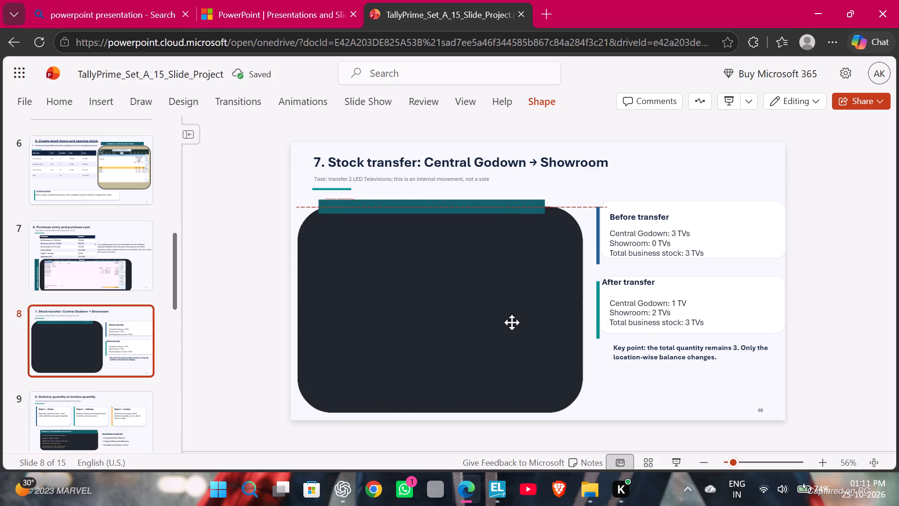
left_click_drag(512, 322, 513, 325)
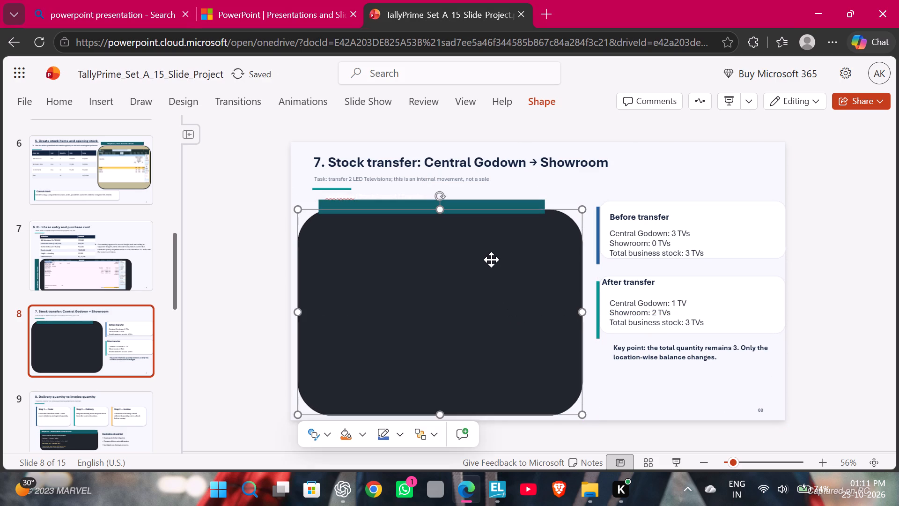
left_click(474, 192)
left_click_drag(474, 192, 477, 204)
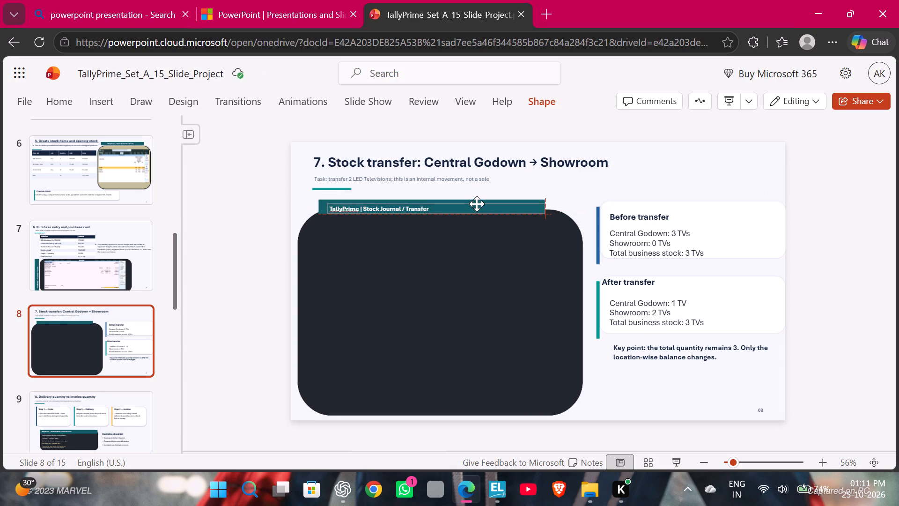
left_click_drag(477, 204, 476, 203)
left_click(506, 302)
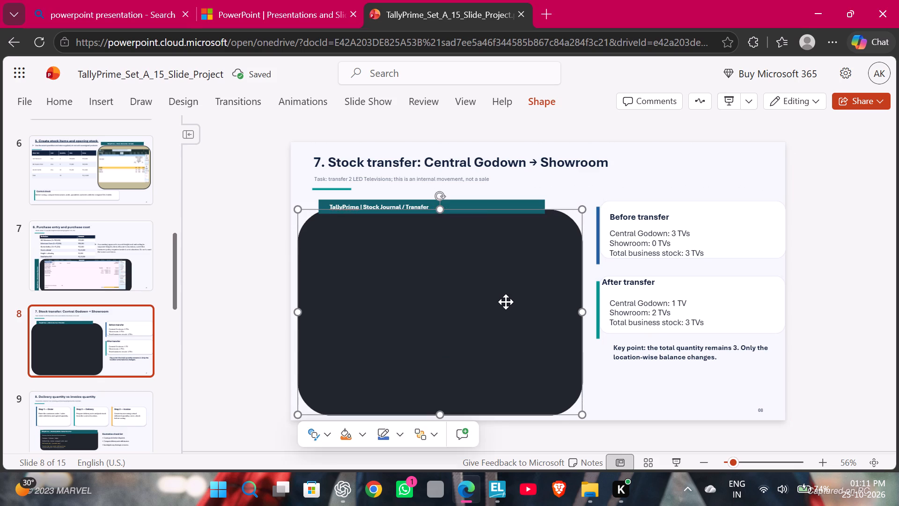
left_click(506, 302)
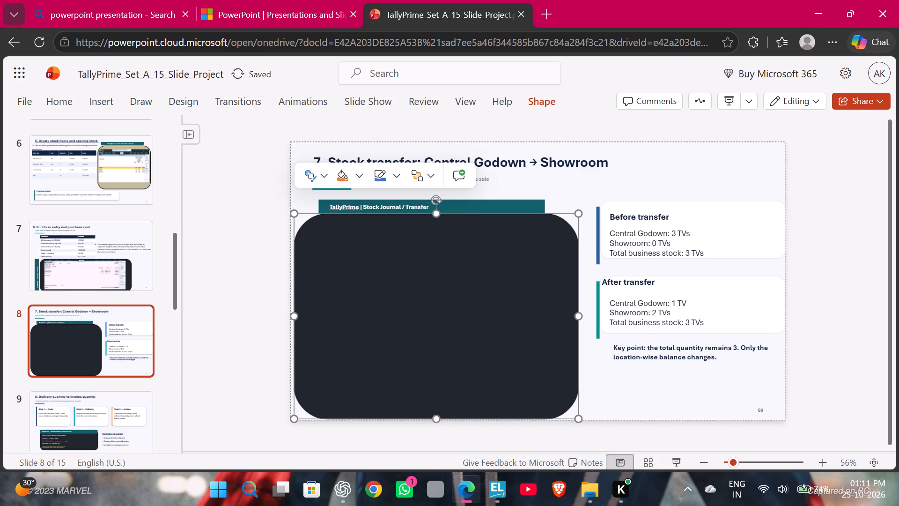
left_click(691, 160)
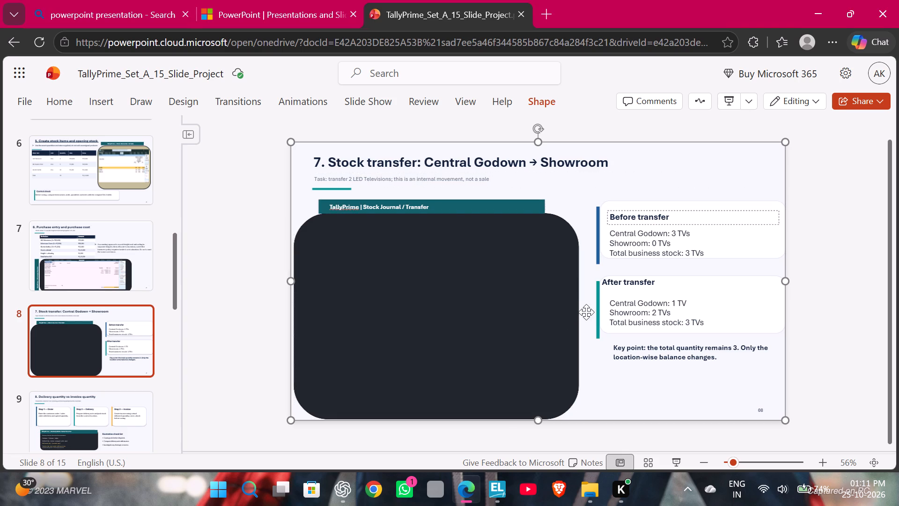
Widen the dark rounded panel slightly and shift it a little to the right beside the transfer cards.
left_click(569, 291)
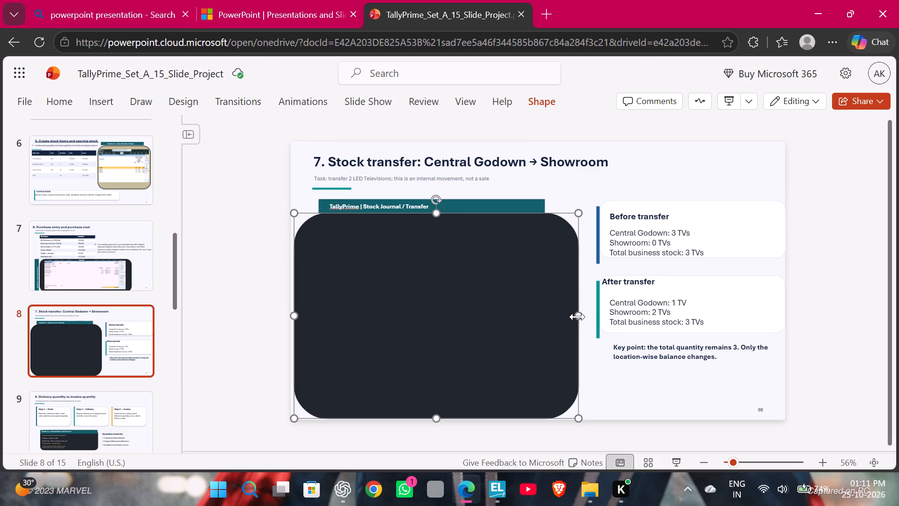
left_click_drag(577, 317, 582, 316)
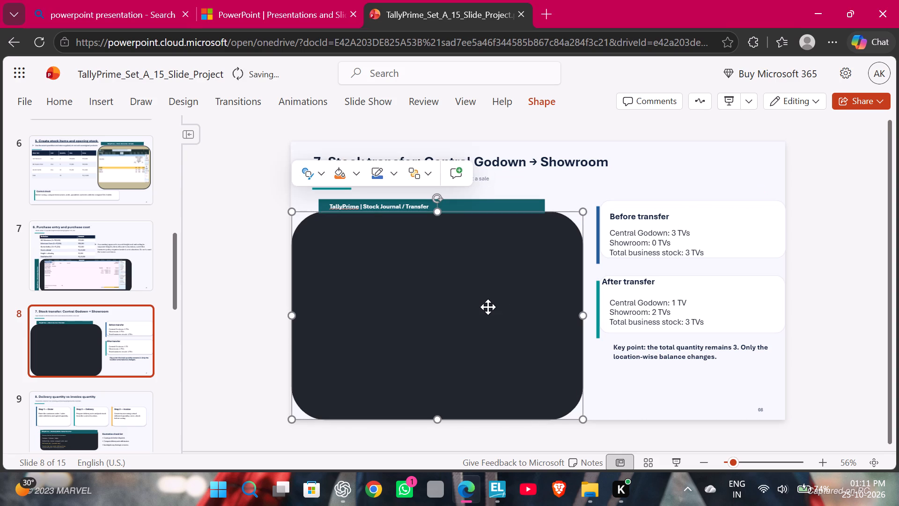
left_click_drag(488, 307, 494, 305)
Raise the teal banner to sit just above the dark panel and place its "TallyPrime | Stock Journal / Transfer" text inside it.
left_click(498, 206)
left_click_drag(498, 205, 501, 200)
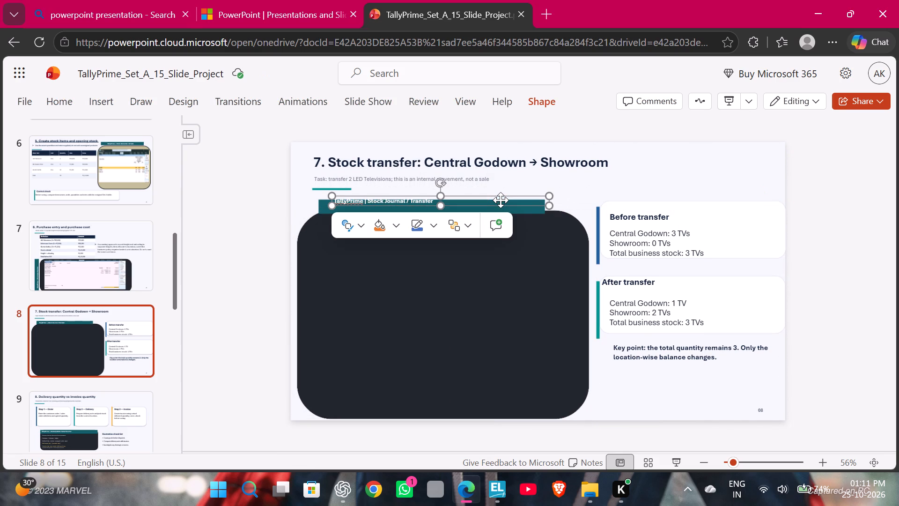
left_click(514, 208)
left_click_drag(515, 210, 516, 210)
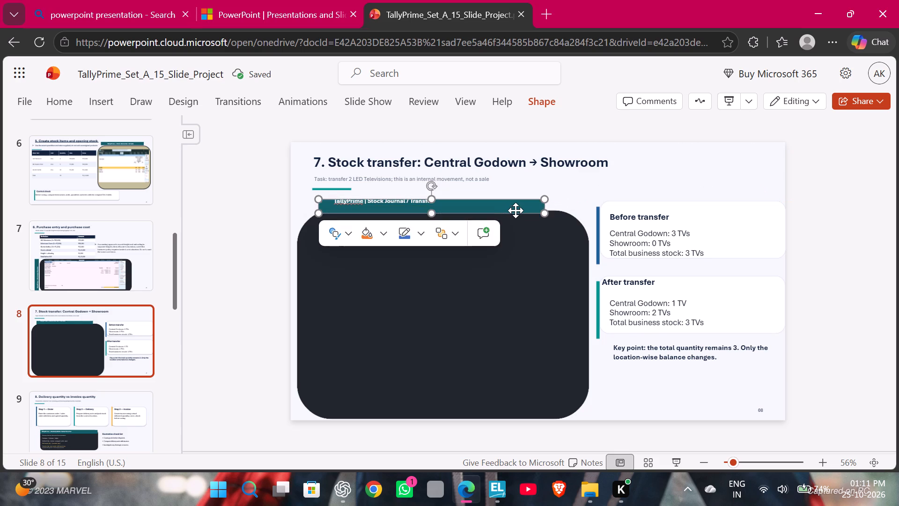
left_click_drag(516, 210, 520, 205)
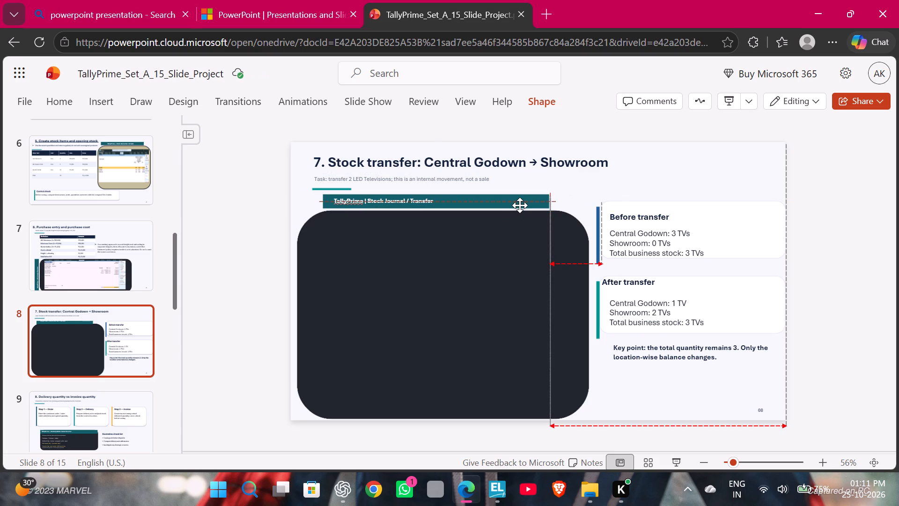
left_click_drag(520, 205, 521, 207)
left_click(423, 201)
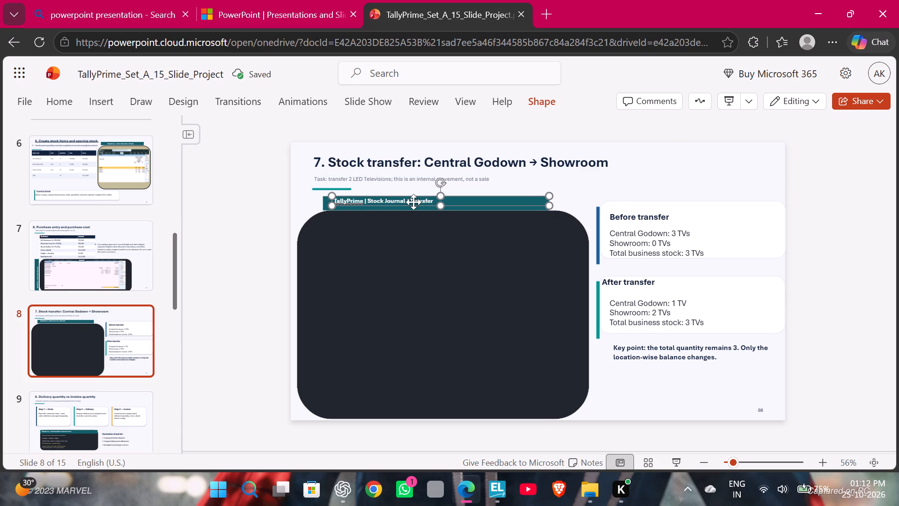
left_click_drag(413, 202, 410, 206)
Format the "Task: transfer 2 LED Televisions" line as 16 pt bold with an arrowhead bullet, and shift it slightly right and down.
left_click(705, 175)
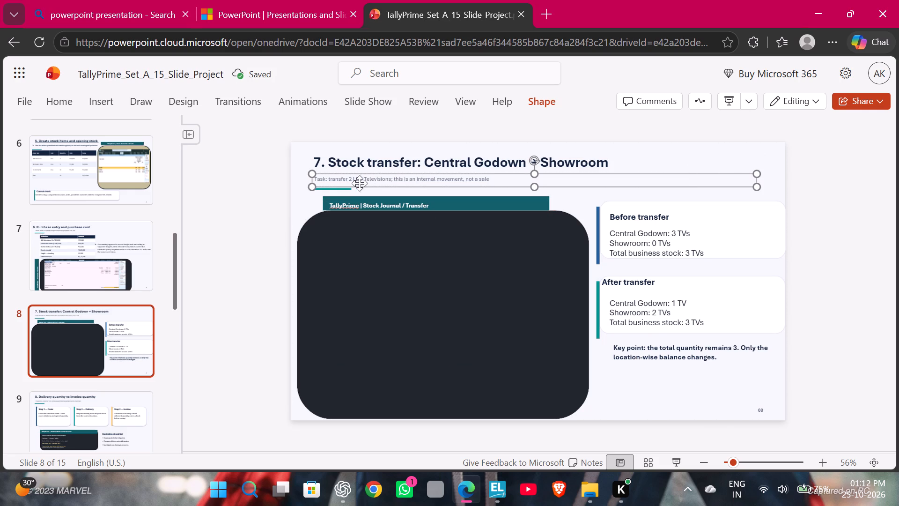
left_click(330, 181)
left_click_drag(505, 178, 305, 183)
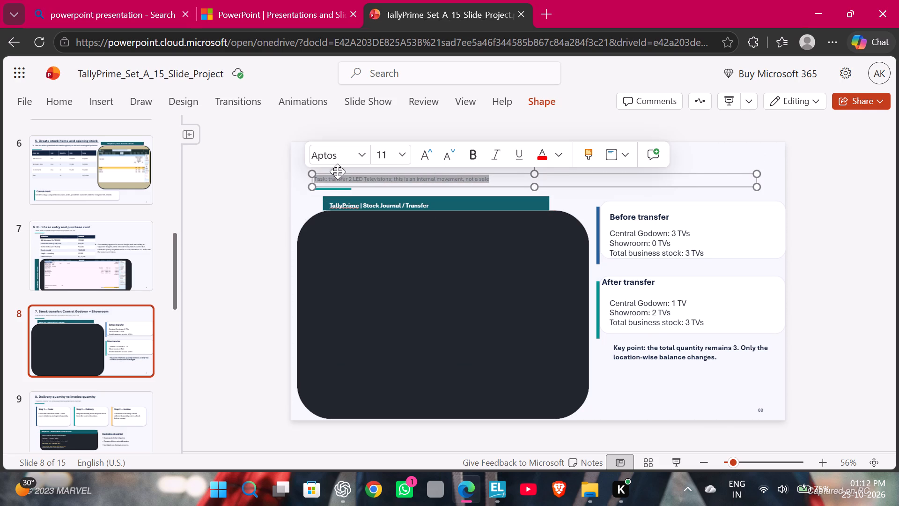
left_click(398, 158)
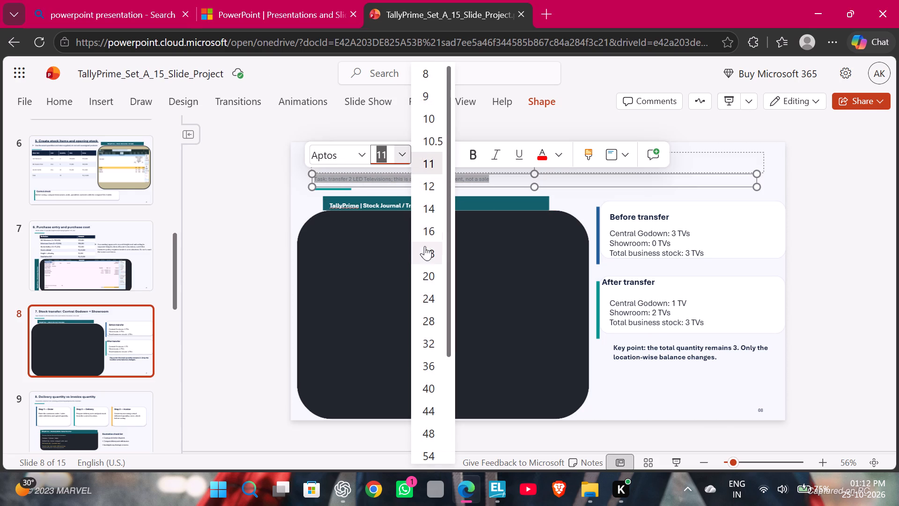
left_click(427, 231)
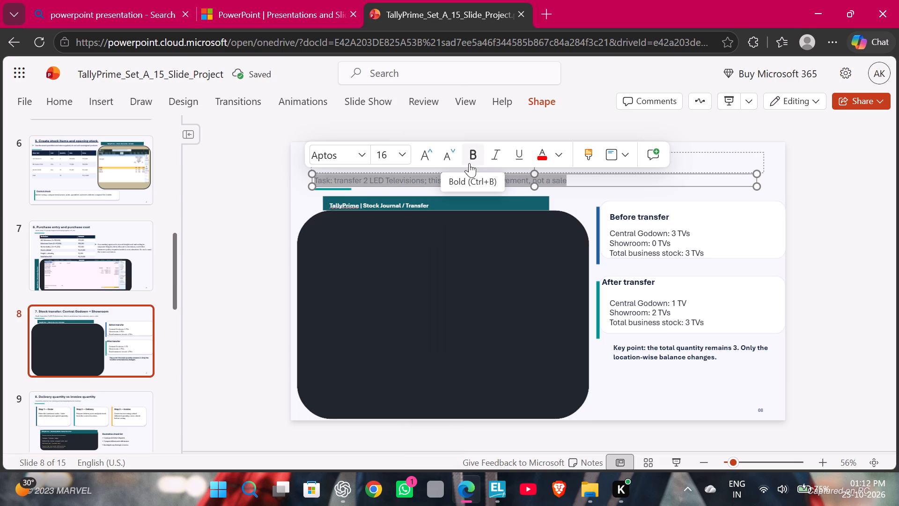
left_click(469, 163)
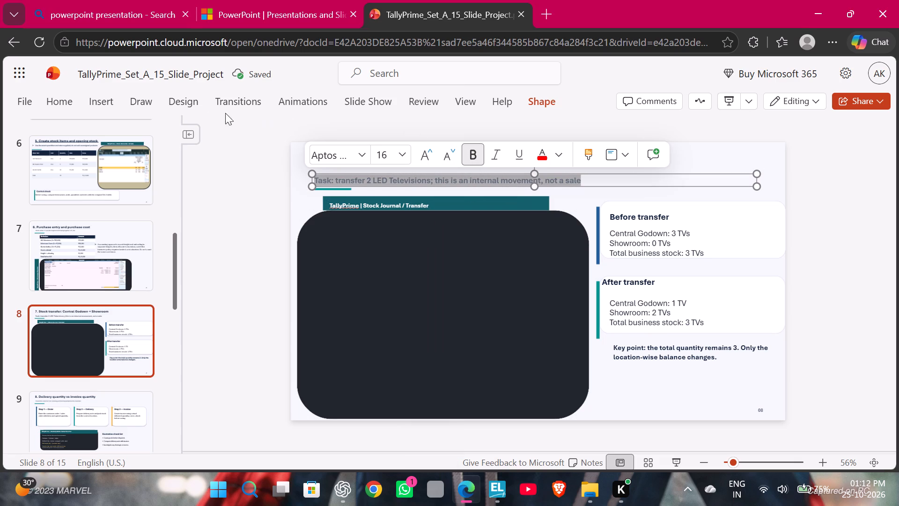
left_click(68, 103)
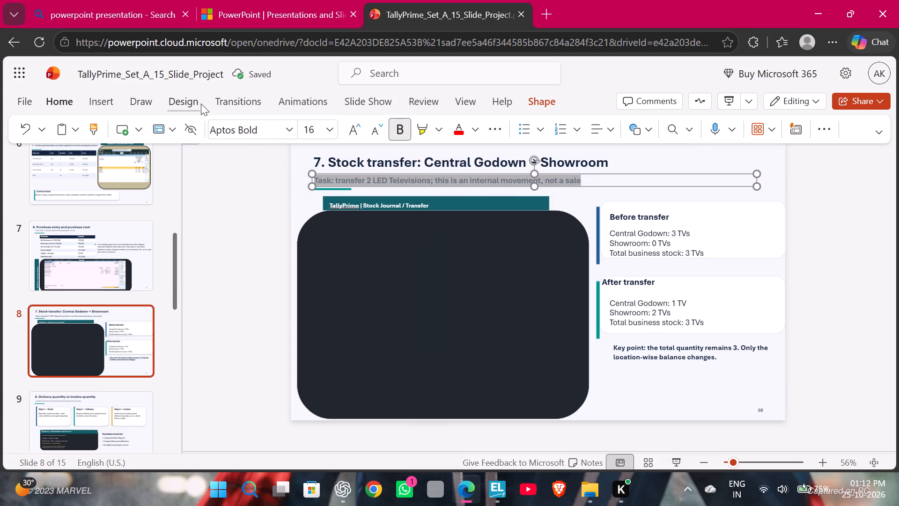
left_click(539, 131)
left_click(551, 211)
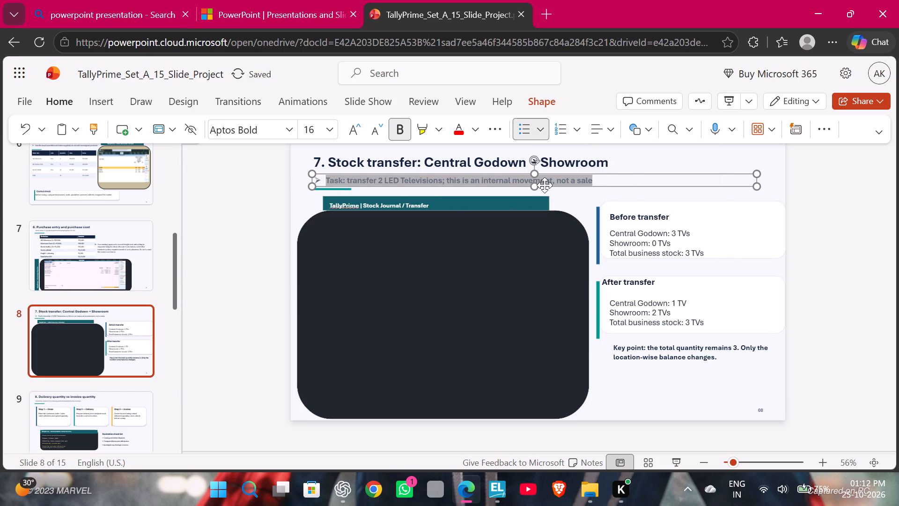
left_click_drag(595, 173, 610, 178)
Move the short teal accent line down and right onto the teal banner's upper edge.
left_click(314, 191)
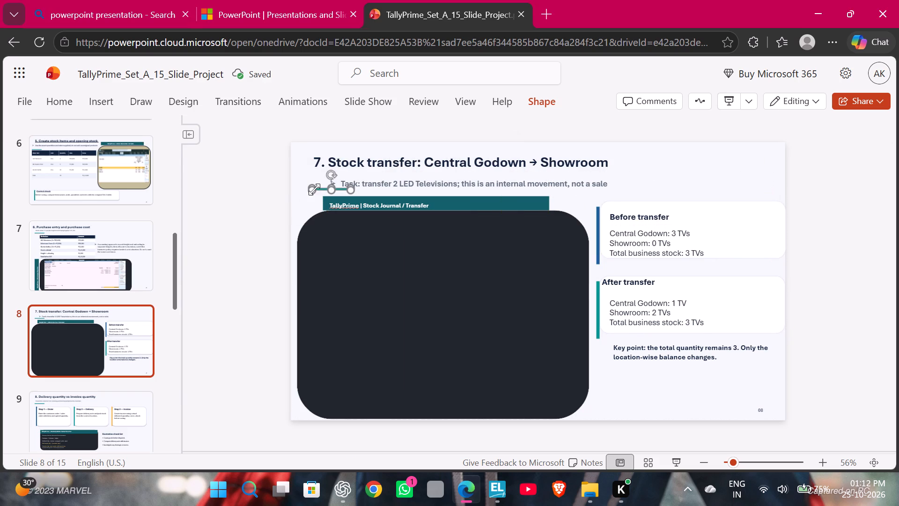
left_click_drag(318, 190, 320, 191)
left_click_drag(320, 191, 329, 194)
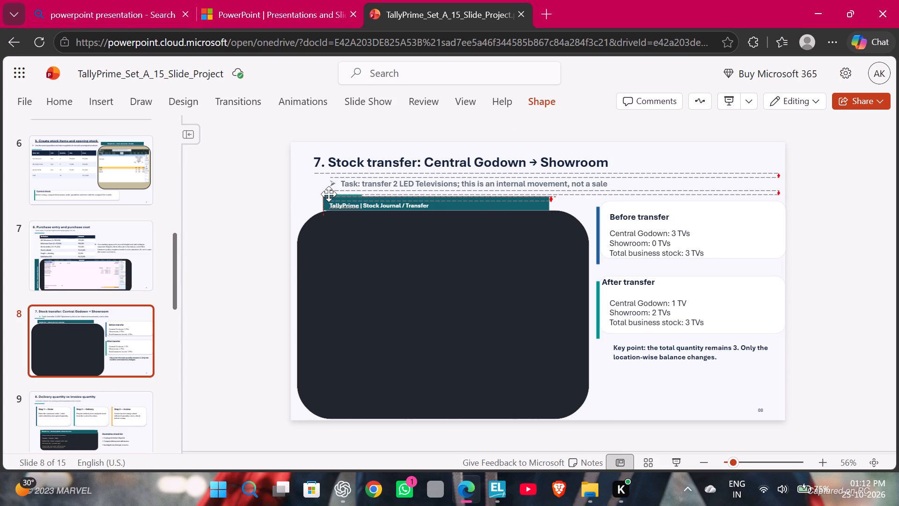
left_click_drag(329, 194, 330, 194)
left_click(313, 190)
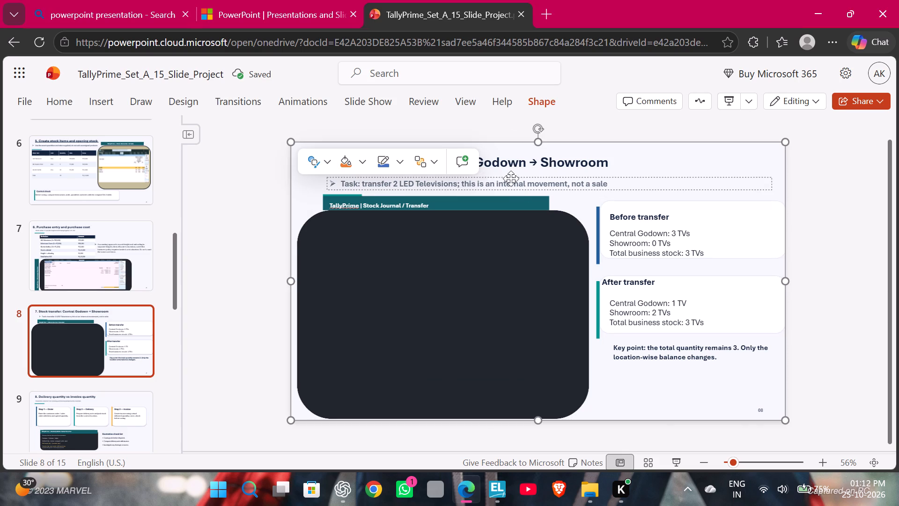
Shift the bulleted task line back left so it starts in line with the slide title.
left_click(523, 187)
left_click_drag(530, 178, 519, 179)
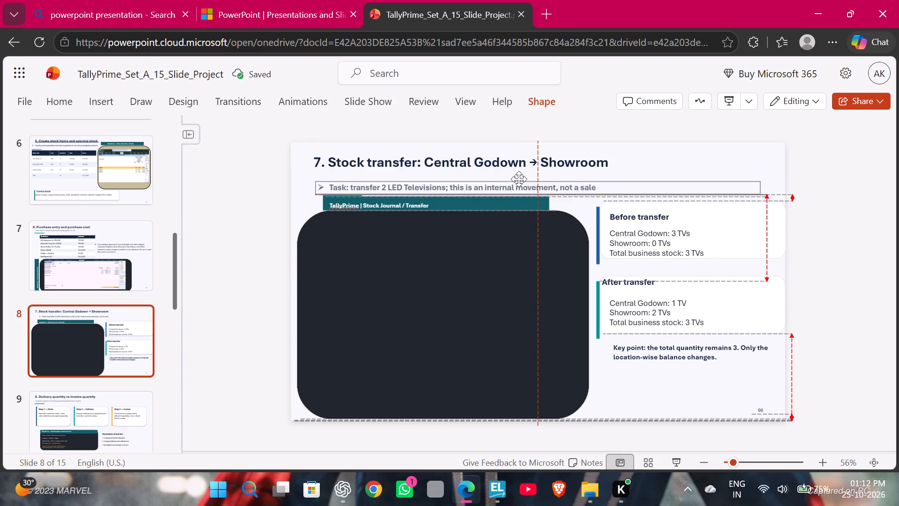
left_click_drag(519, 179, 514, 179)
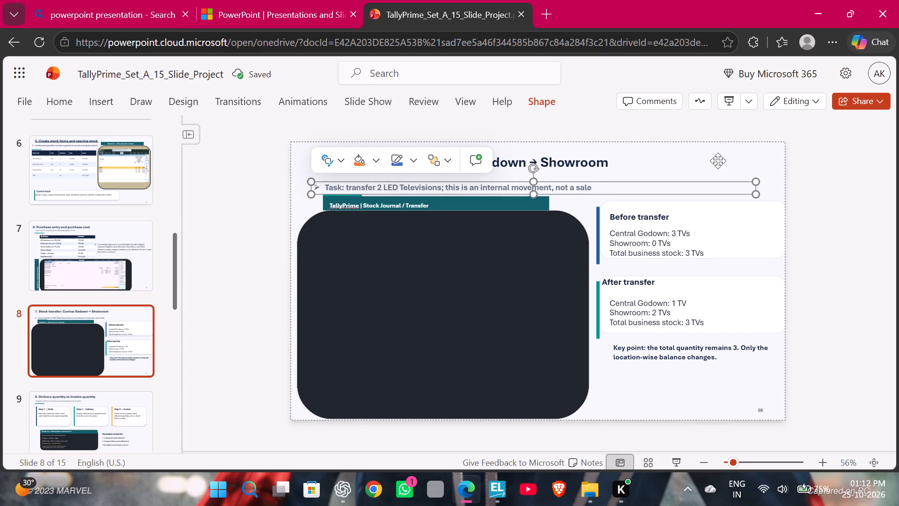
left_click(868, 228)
Underline the slide title text that follows the number 7.
left_click(504, 164)
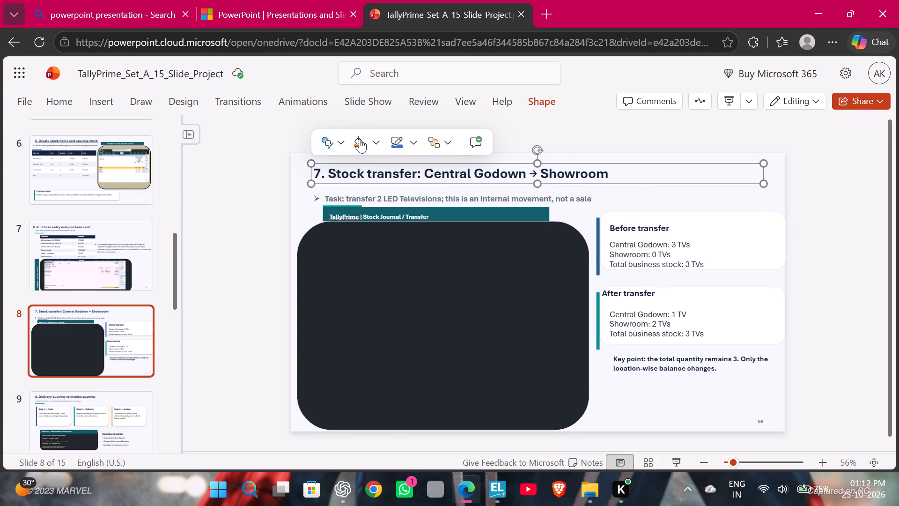
left_click(44, 99)
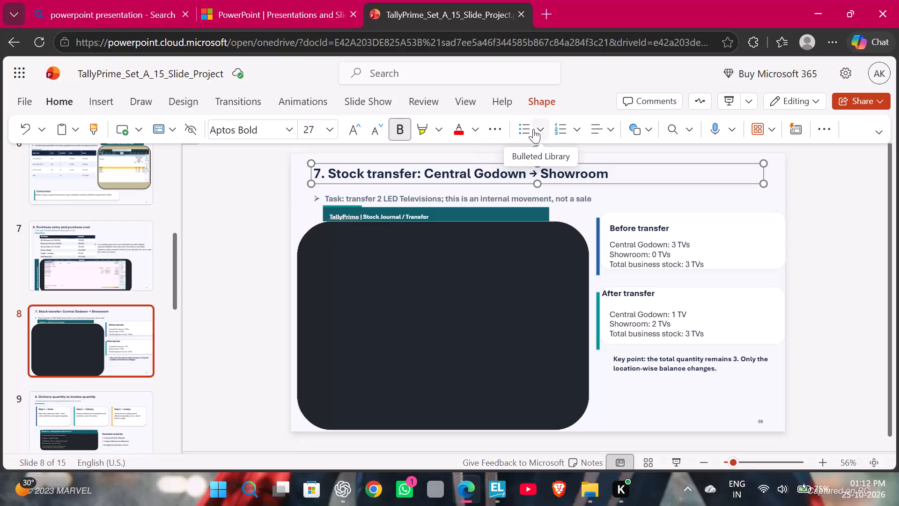
left_click(469, 164)
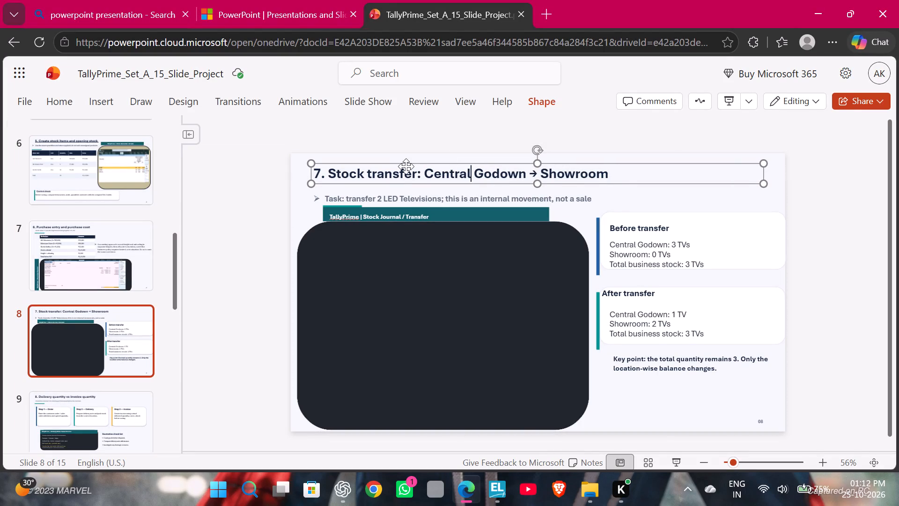
left_click(406, 174)
left_click_drag(612, 175, 583, 176)
left_click_drag(583, 176, 320, 191)
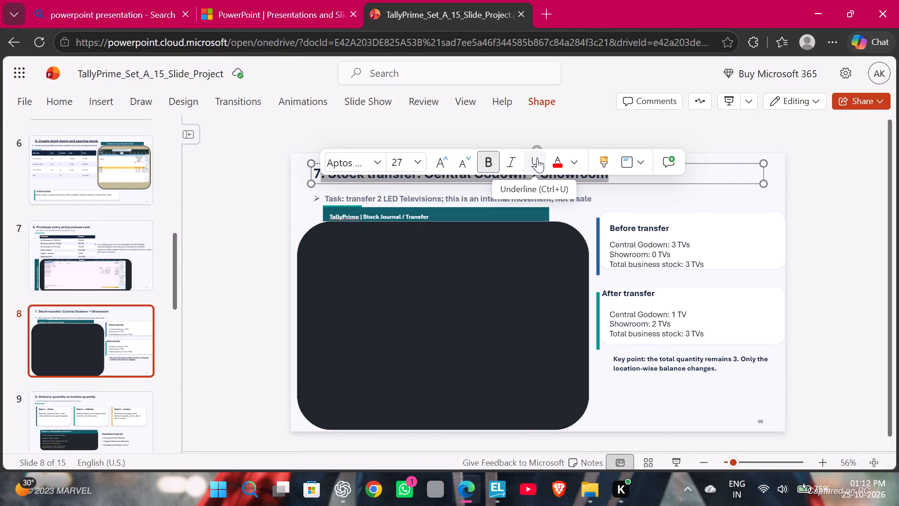
left_click(537, 158)
left_click(828, 185)
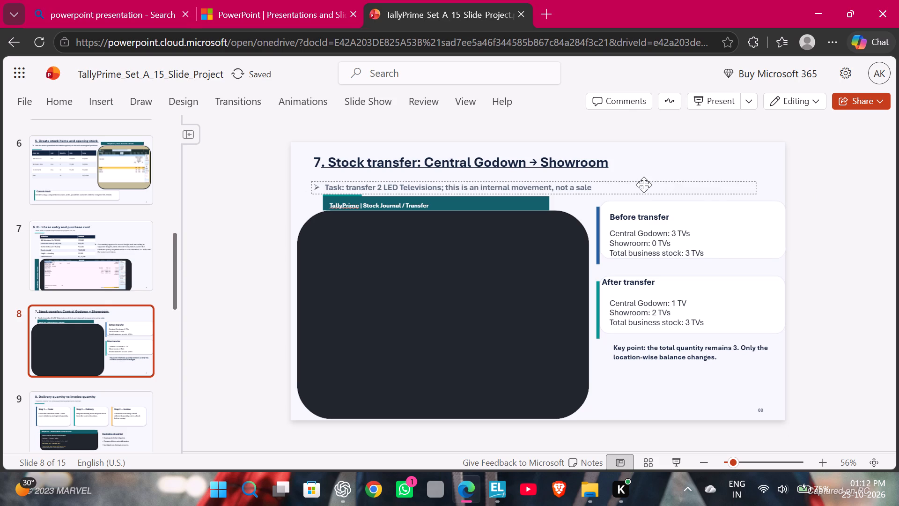
Move the slide title up and left, and bring the bulleted task line up directly beneath it.
left_click(537, 162)
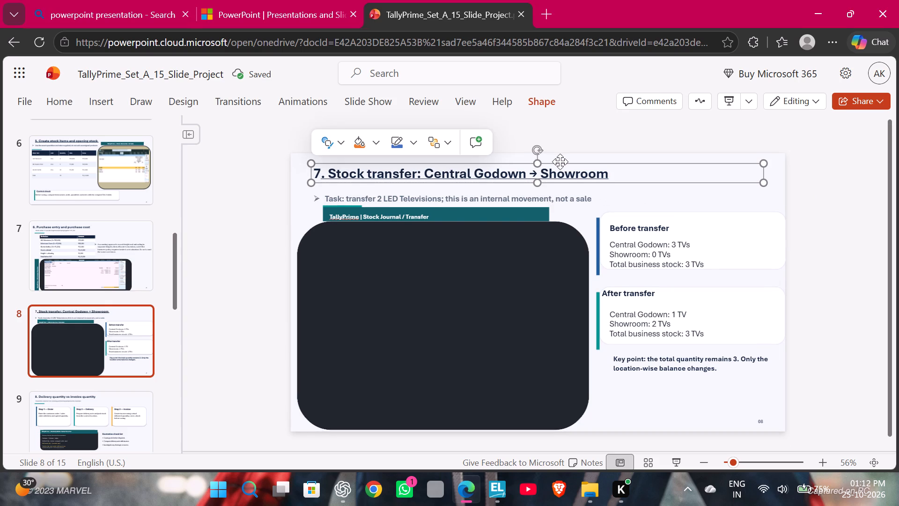
left_click_drag(560, 162, 543, 159)
left_click(826, 189)
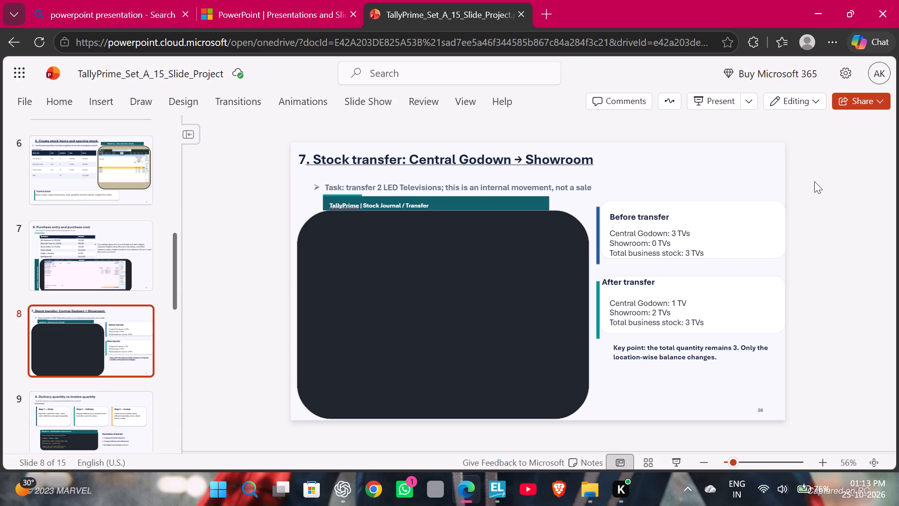
left_click(439, 190)
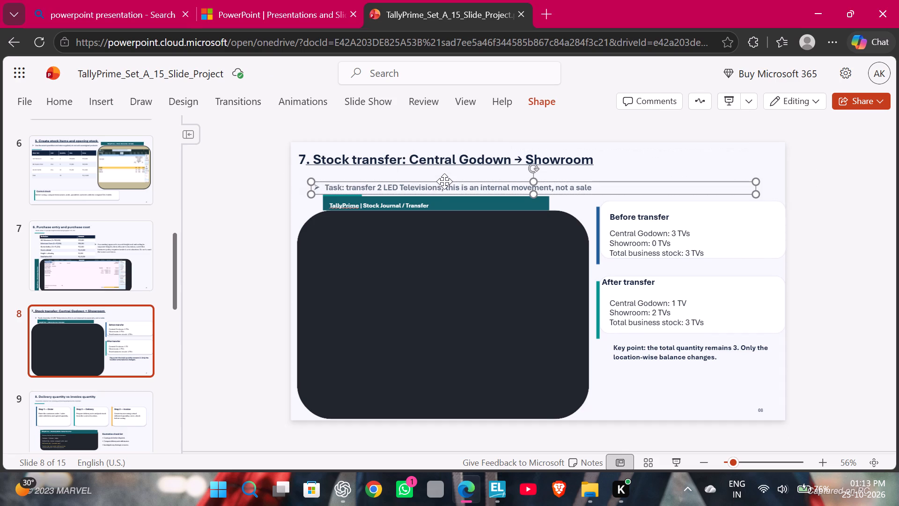
left_click_drag(444, 181, 432, 171)
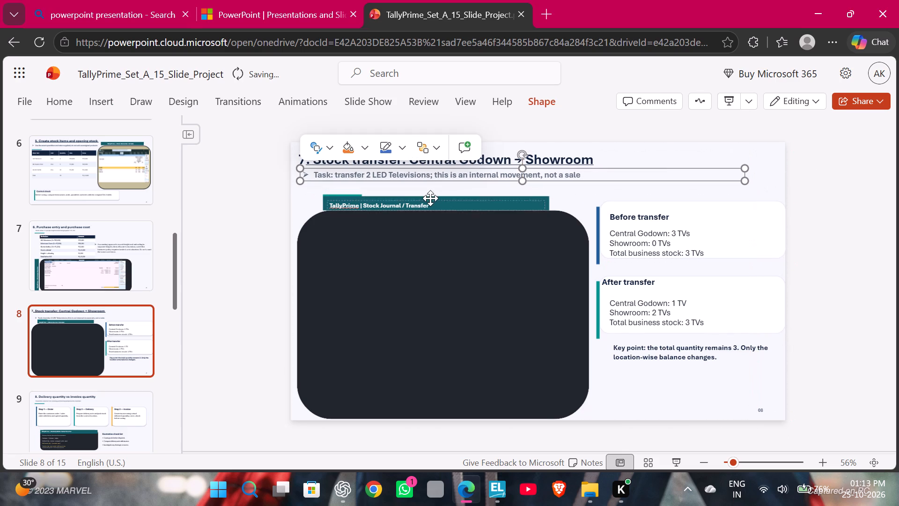
Move the short teal accent line up off the teal banner into the gap beneath the bulleted task line.
left_click(349, 194)
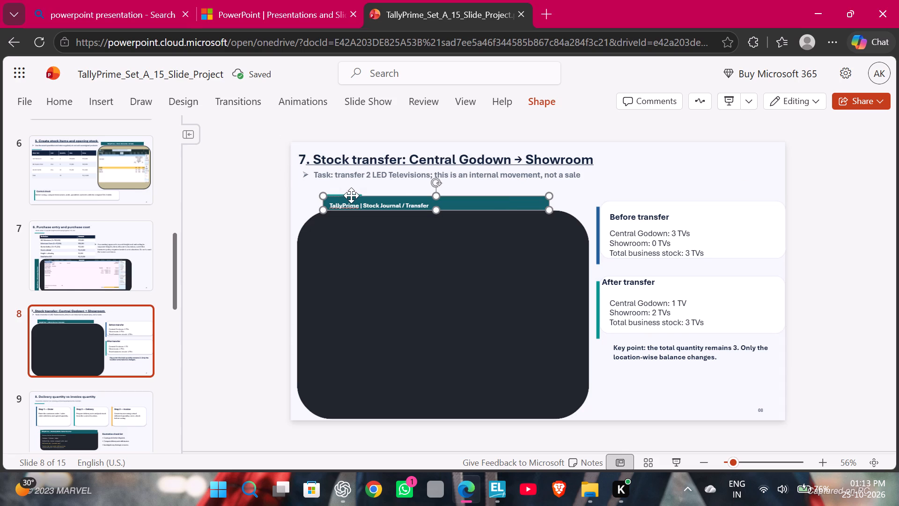
left_click(351, 193)
left_click_drag(349, 191, 345, 188)
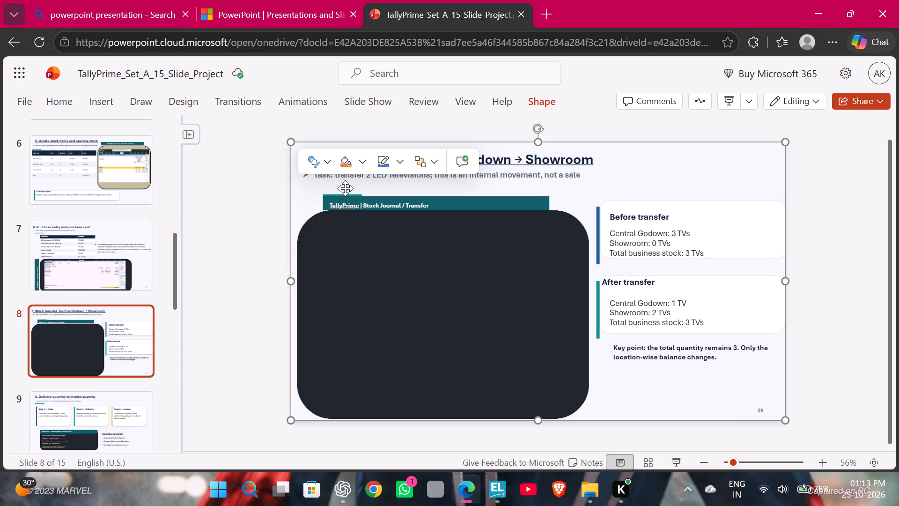
left_click_drag(345, 188, 340, 184)
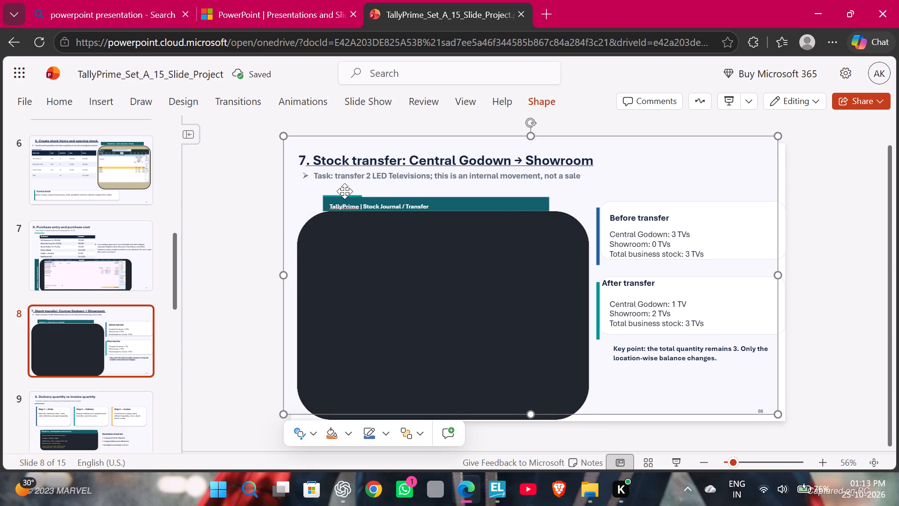
left_click(302, 193)
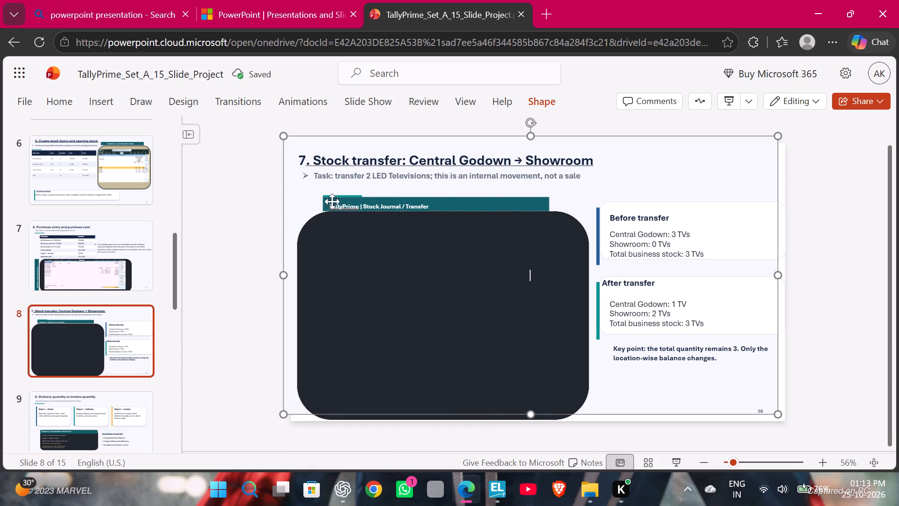
left_click(357, 194)
left_click_drag(354, 194, 352, 193)
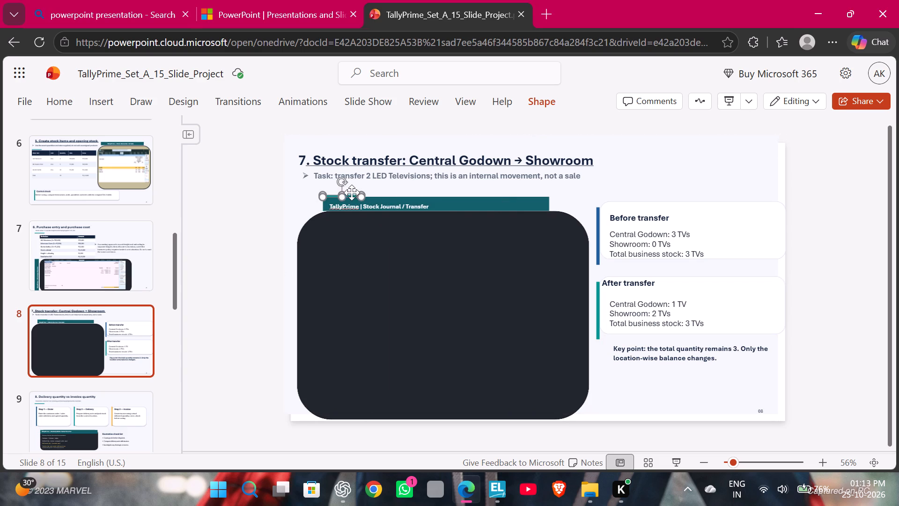
left_click_drag(352, 193, 351, 186)
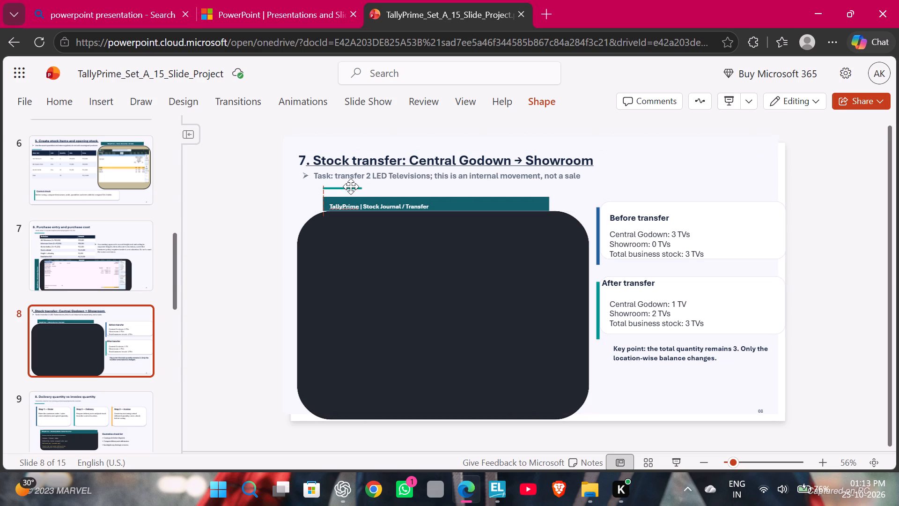
left_click_drag(351, 186, 349, 188)
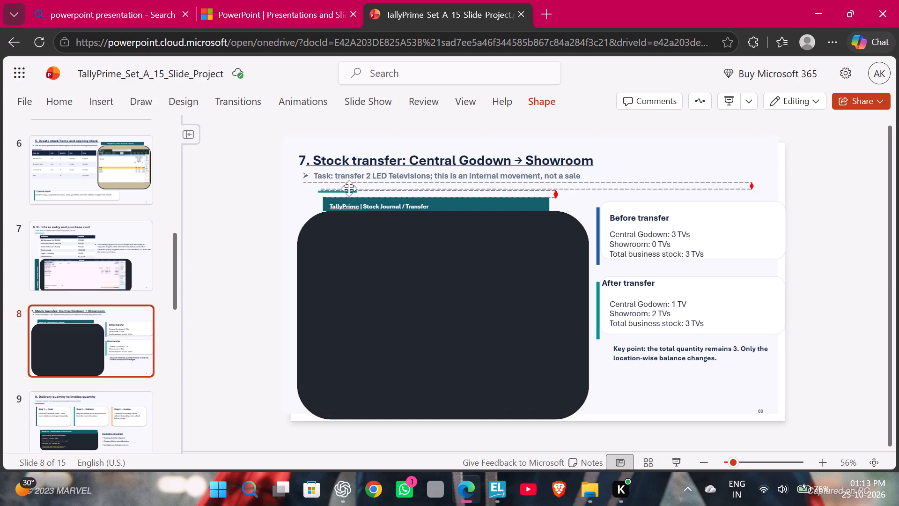
left_click_drag(349, 188, 351, 189)
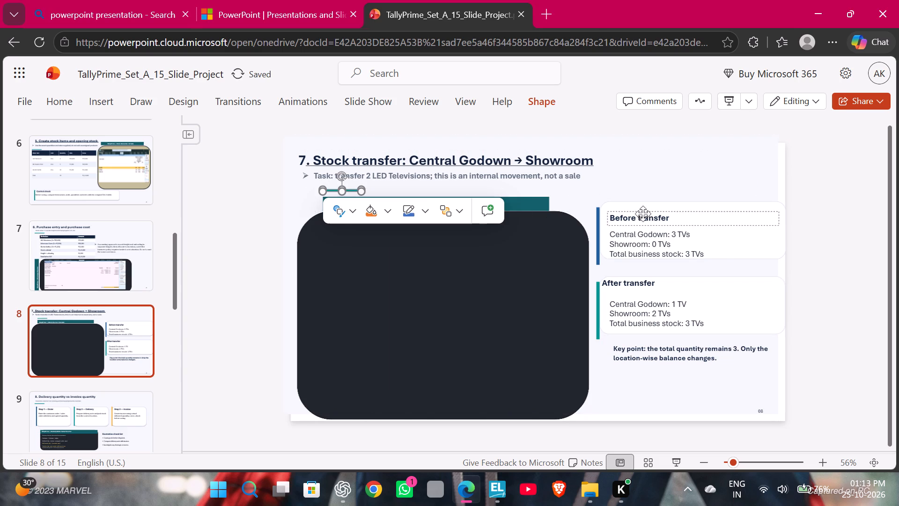
left_click(654, 185)
left_click(862, 240)
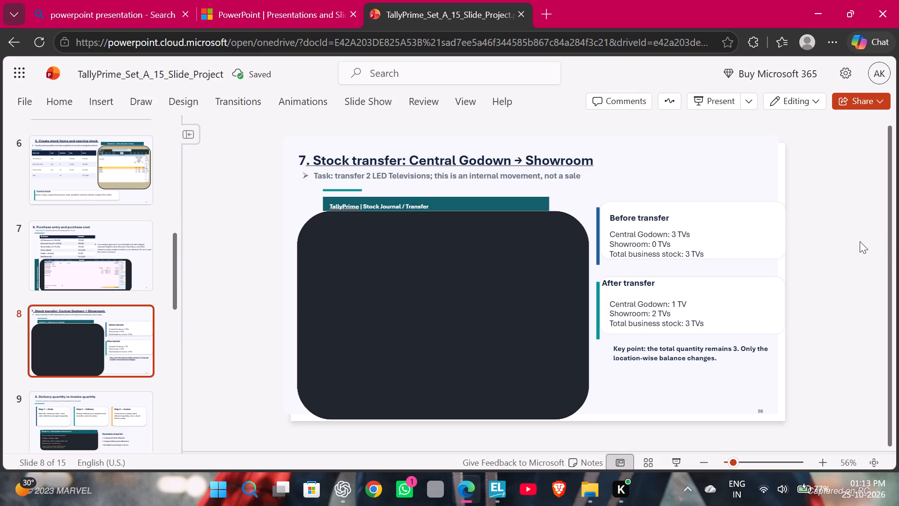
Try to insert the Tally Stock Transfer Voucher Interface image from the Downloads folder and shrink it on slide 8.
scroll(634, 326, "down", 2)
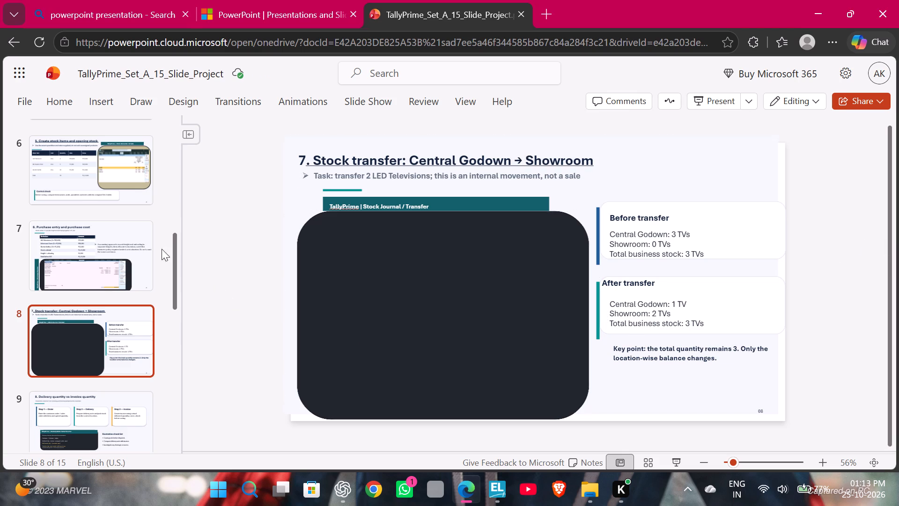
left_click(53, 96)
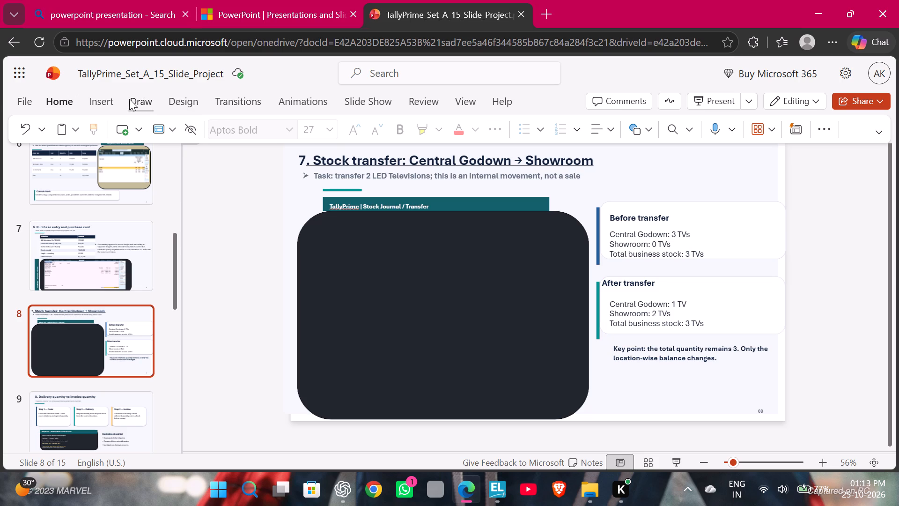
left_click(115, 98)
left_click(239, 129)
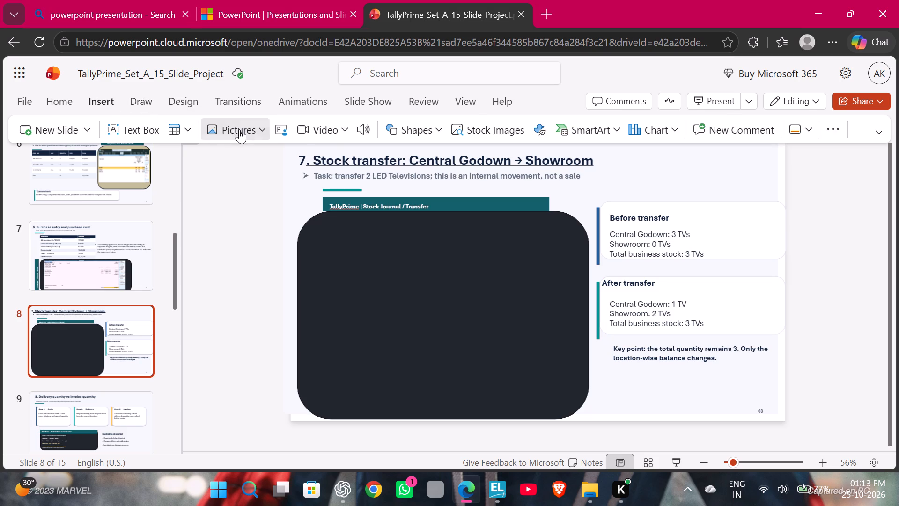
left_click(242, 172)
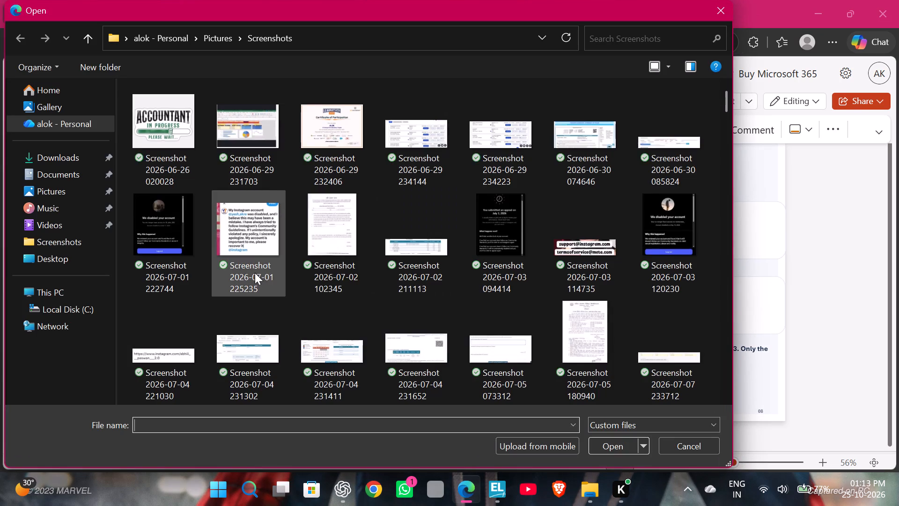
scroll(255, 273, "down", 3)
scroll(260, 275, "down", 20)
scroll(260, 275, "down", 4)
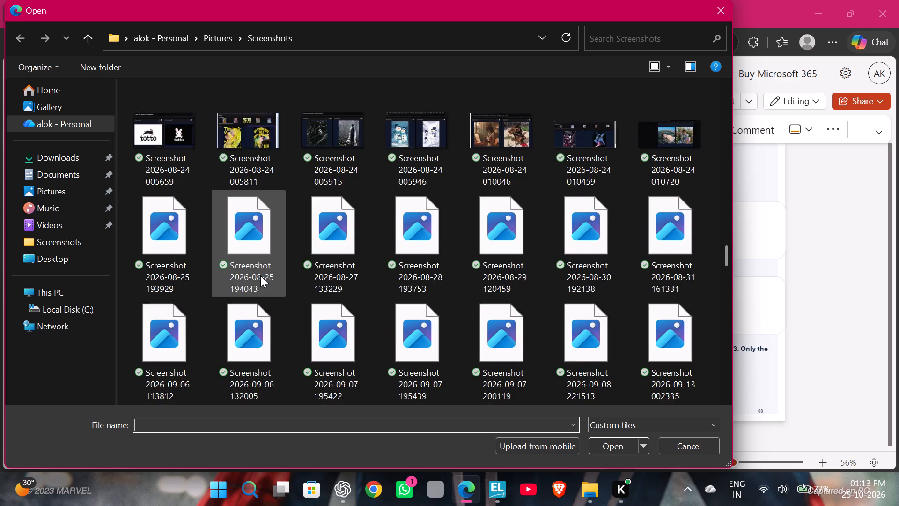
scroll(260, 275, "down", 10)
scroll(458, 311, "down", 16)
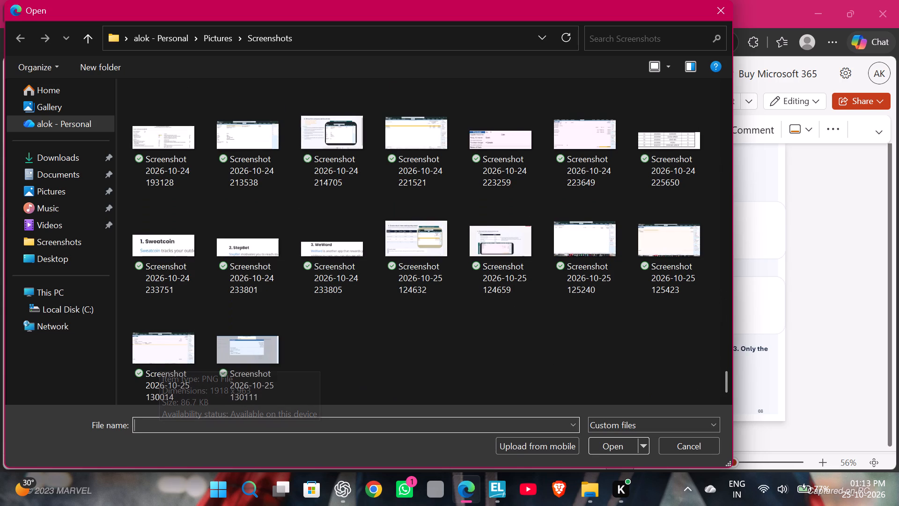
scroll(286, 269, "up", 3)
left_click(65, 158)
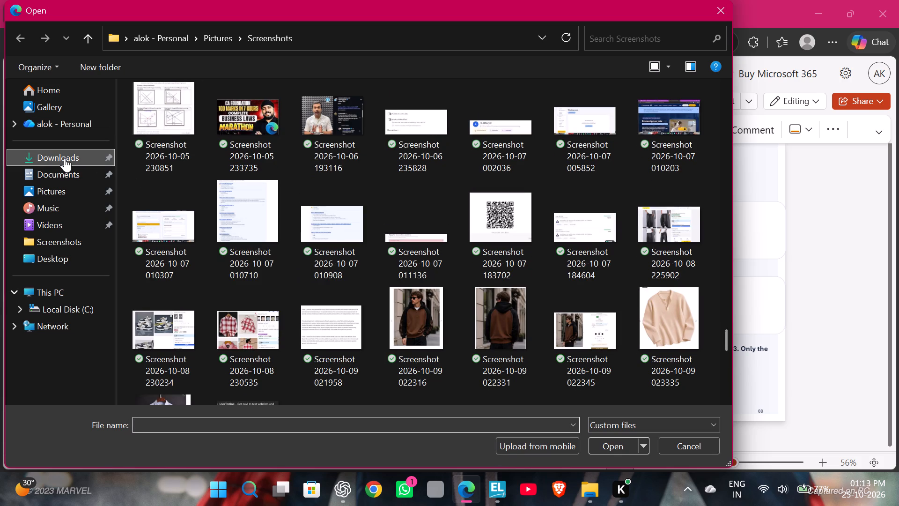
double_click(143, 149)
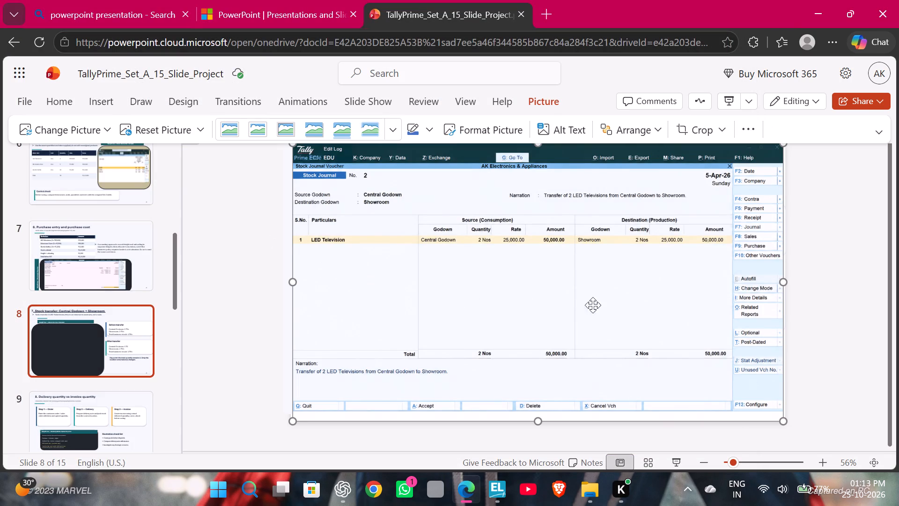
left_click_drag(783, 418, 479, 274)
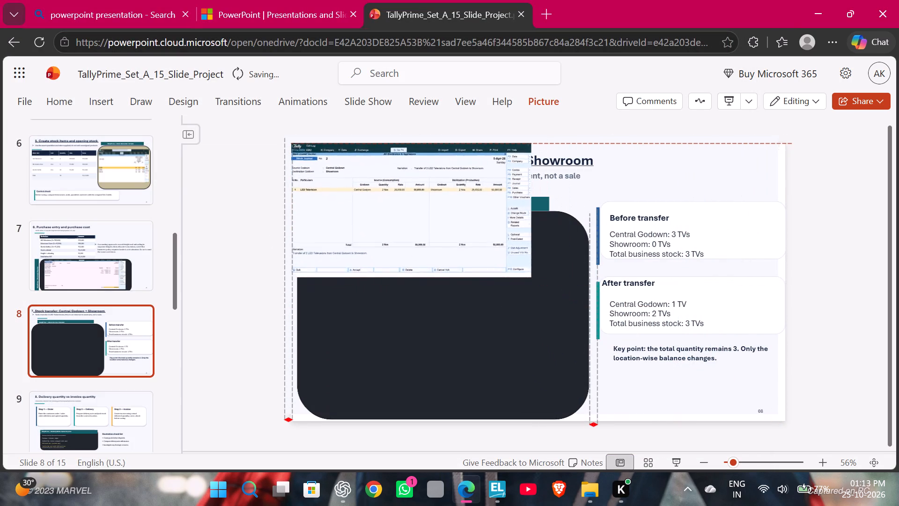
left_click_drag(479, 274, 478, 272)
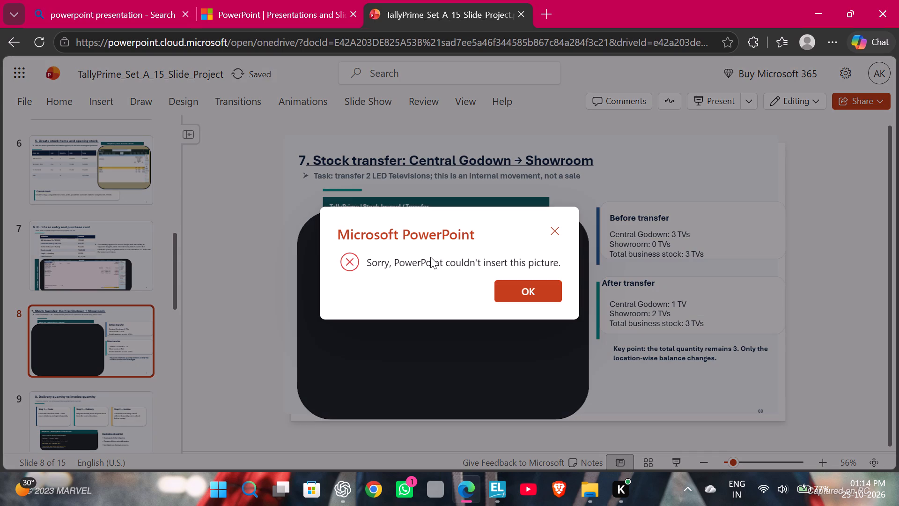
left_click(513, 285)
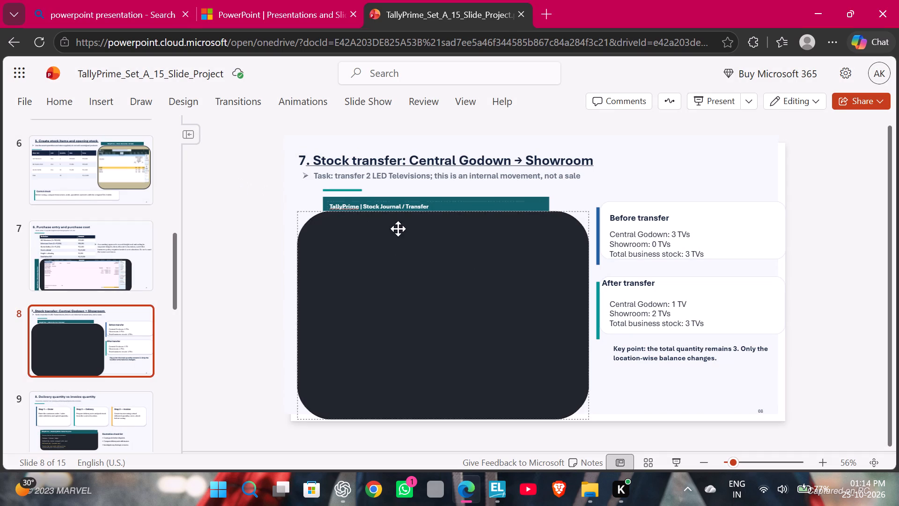
Insert the Tally Stock Transfer Voucher Interface image from the Downloads folder onto slide 8.
left_click(97, 105)
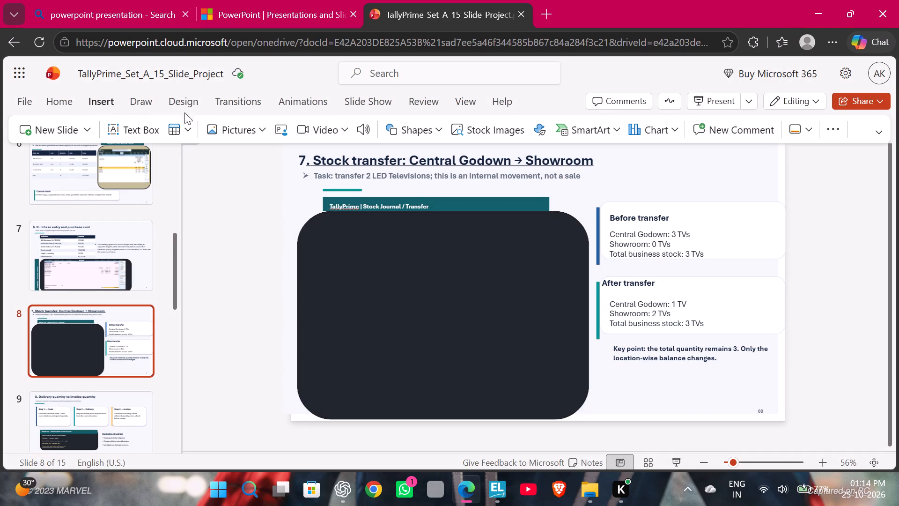
left_click(225, 128)
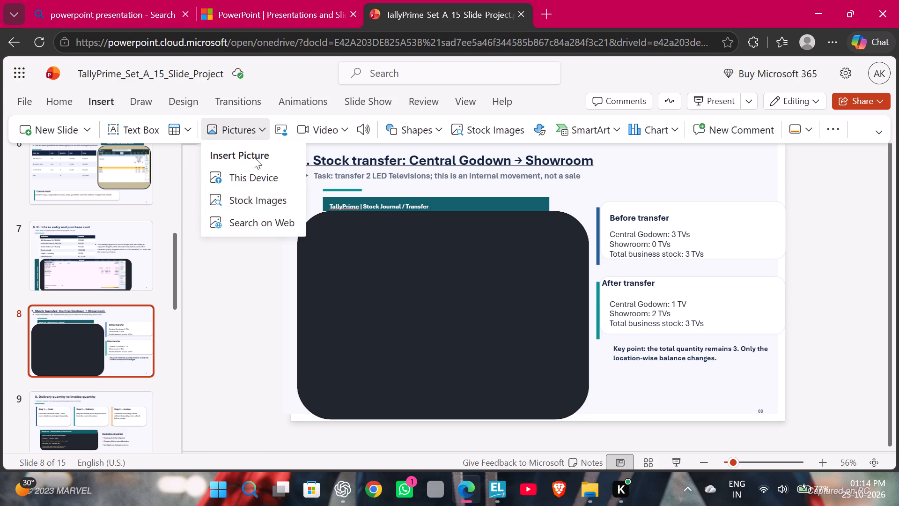
left_click(257, 173)
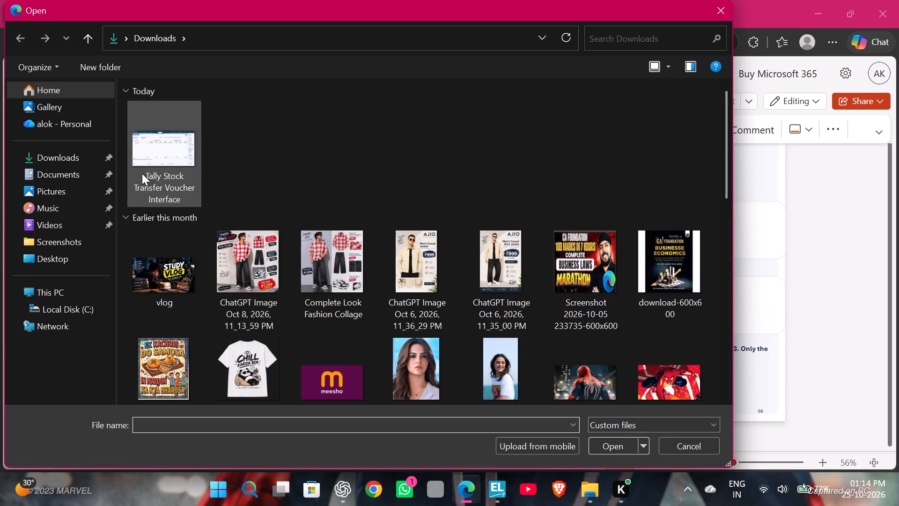
double_click(167, 167)
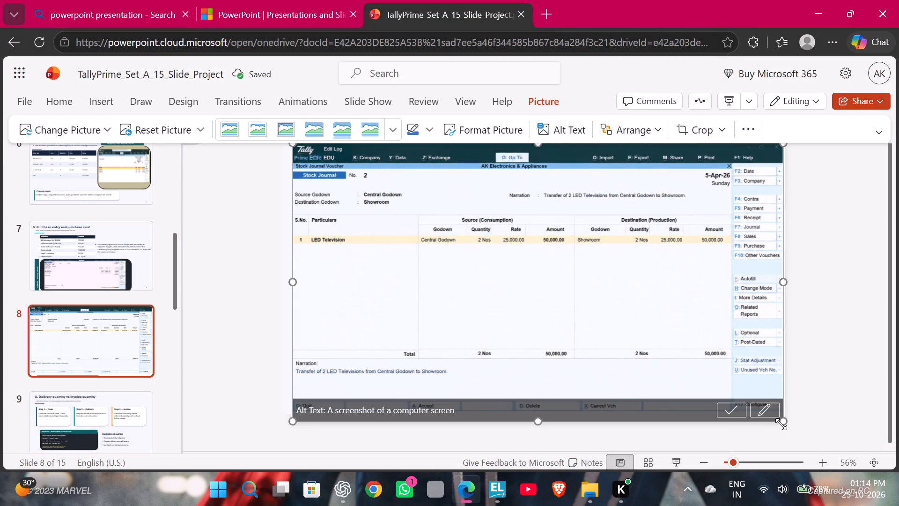
Shrink the inserted Stock Journal image and position it inside the dark rounded panel below the teal banner.
left_click_drag(781, 424, 670, 368)
left_click_drag(548, 293, 553, 317)
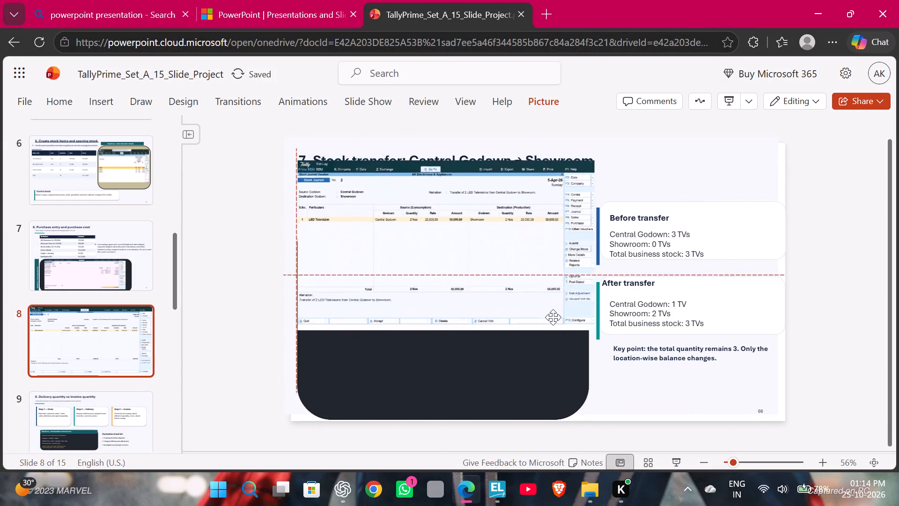
left_click_drag(553, 317, 553, 318)
left_click_drag(523, 277, 532, 326)
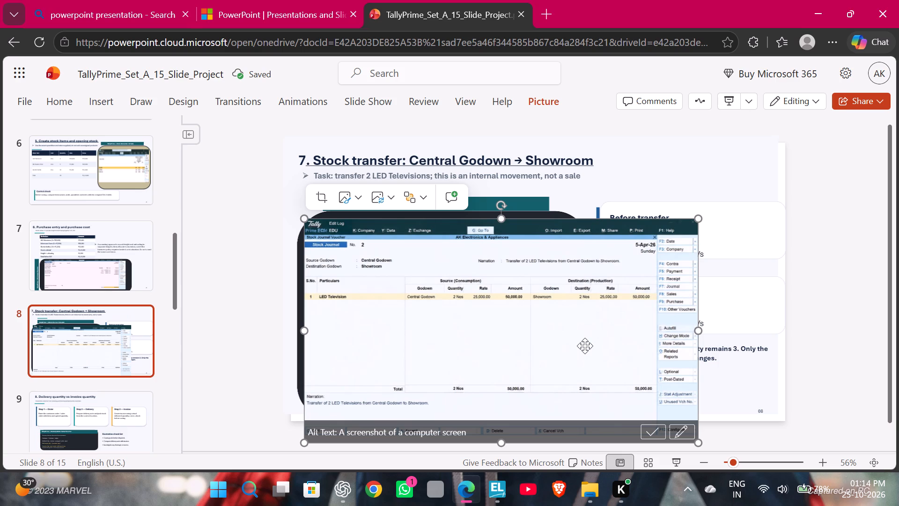
left_click_drag(698, 443, 670, 427)
left_click_drag(648, 417, 593, 375)
left_click_drag(620, 385, 620, 385)
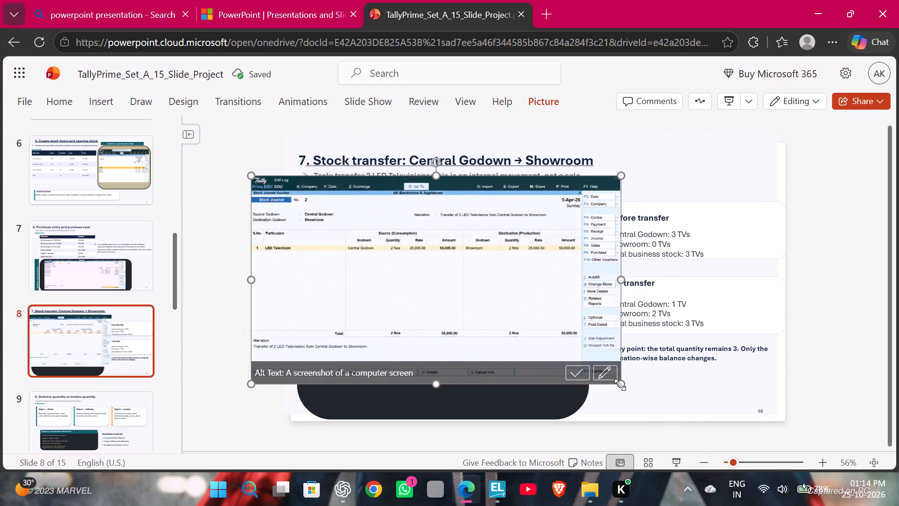
left_click_drag(620, 385, 503, 292)
left_click_drag(437, 250, 485, 294)
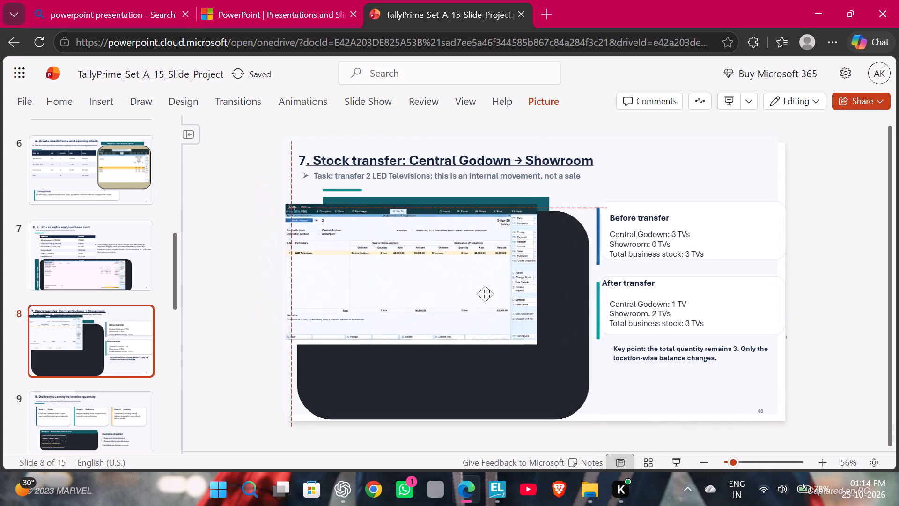
left_click_drag(485, 294, 502, 316)
left_click_drag(500, 312, 490, 298)
Enlarge and stretch the Stock Journal image to nearly the dark panel's width, keeping a dark margin above and below it.
left_click_drag(564, 369, 567, 378)
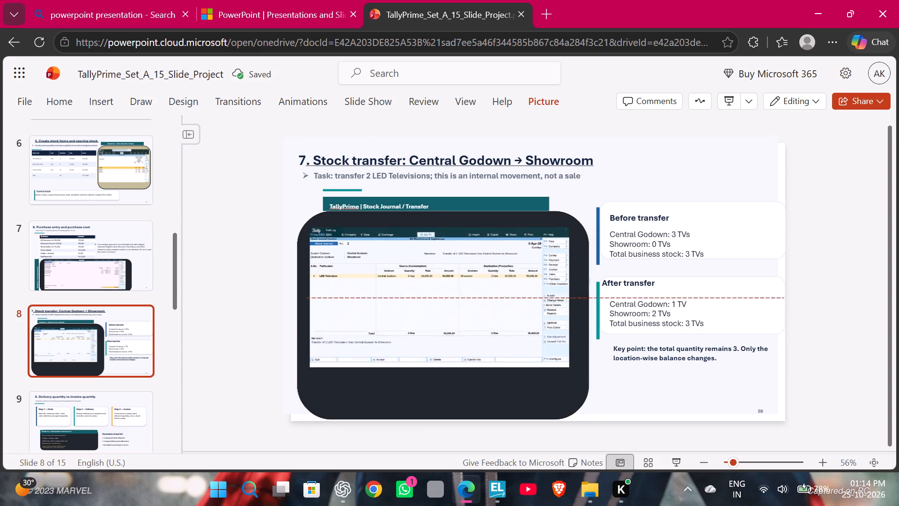
left_click_drag(567, 378, 570, 386)
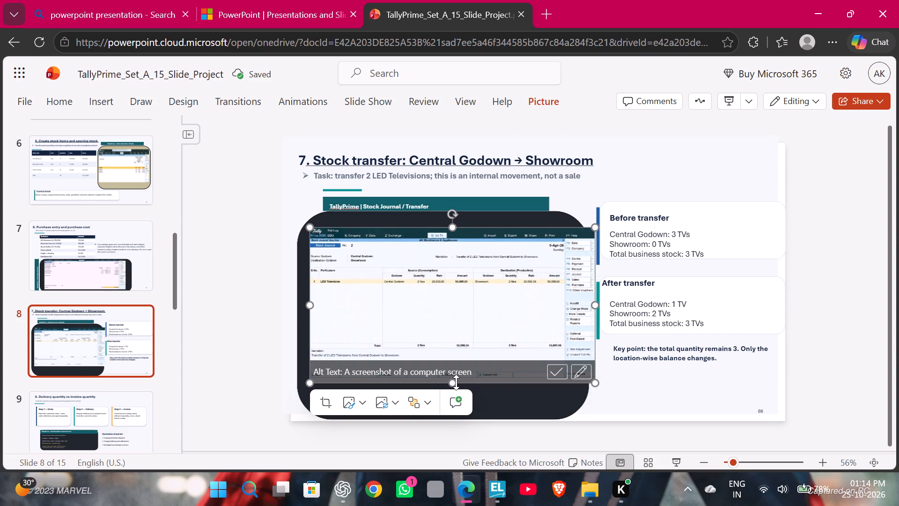
left_click_drag(455, 383, 449, 402)
left_click_drag(491, 284, 486, 284)
left_click_drag(586, 228, 586, 228)
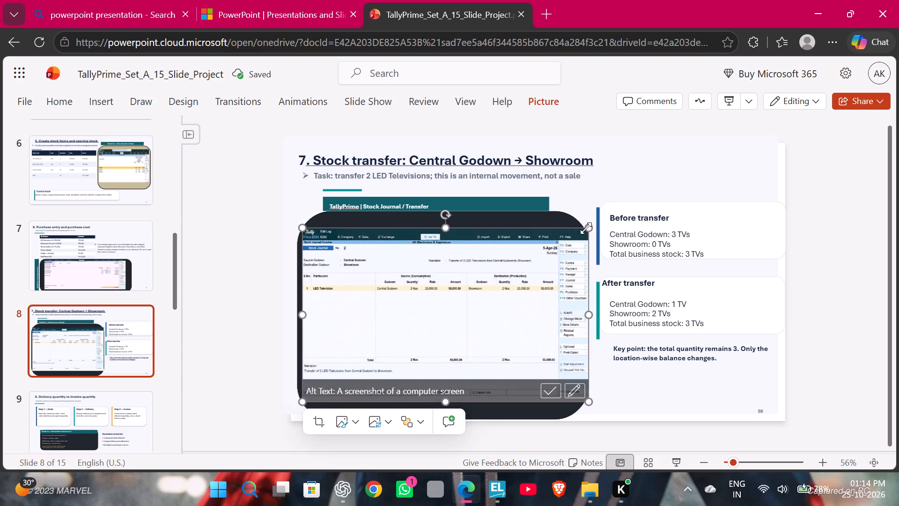
left_click_drag(586, 228, 575, 234)
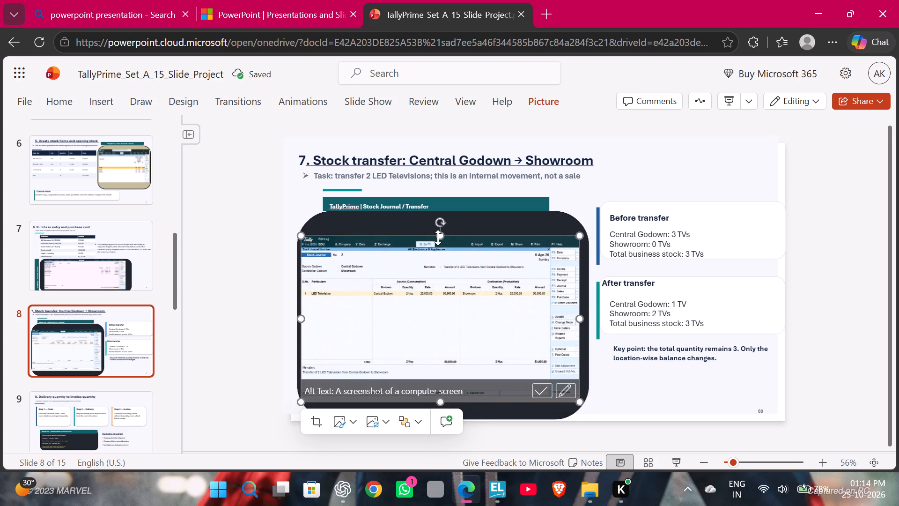
left_click_drag(440, 237, 441, 231)
left_click_drag(444, 285, 447, 285)
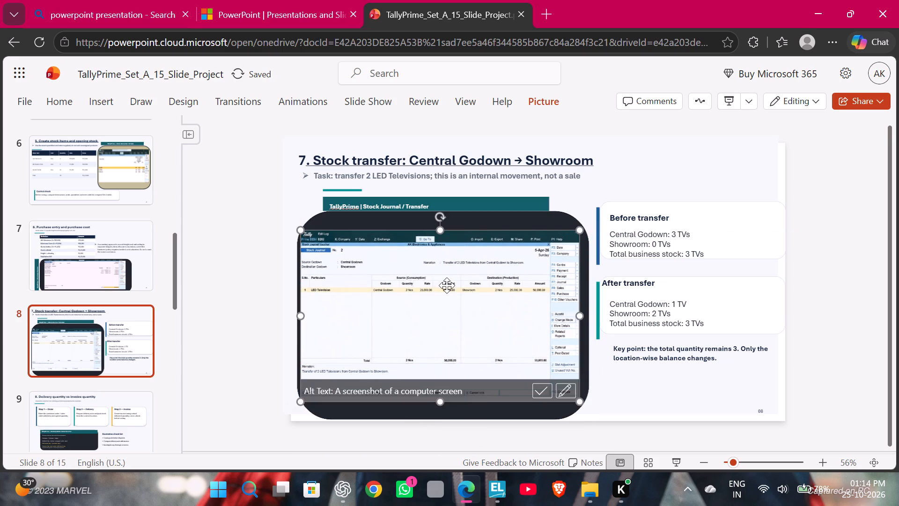
left_click_drag(447, 285, 450, 283)
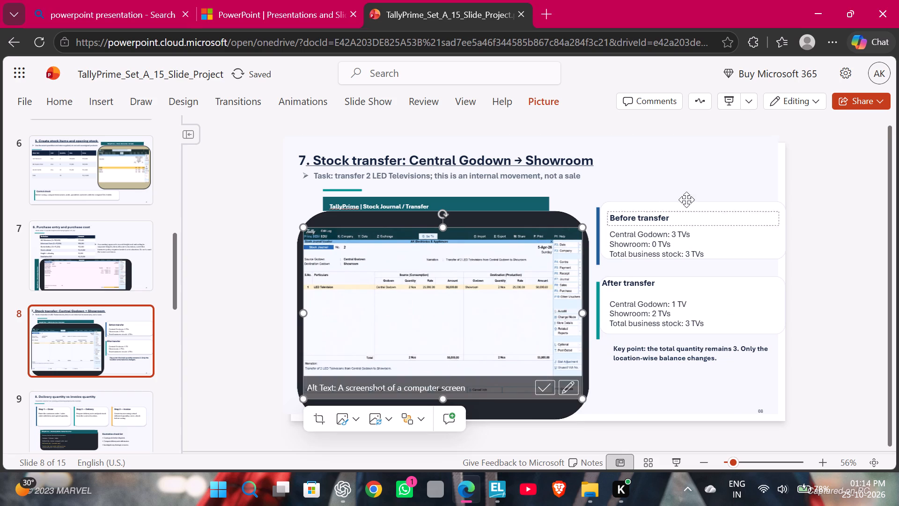
left_click(705, 169)
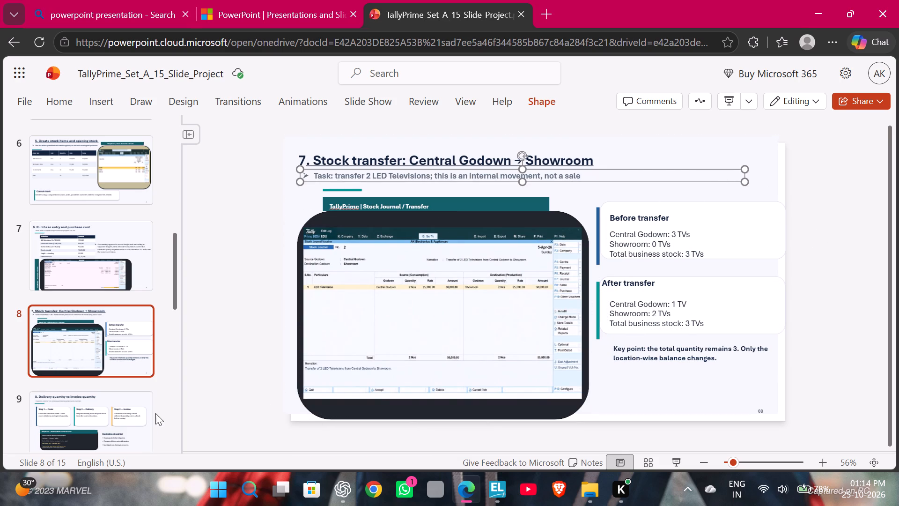
On slide 9, nudge the "TallyPrime | Delivery Note / Sales Voucher" title slightly so it starts at the teal banner's left edge.
left_click(139, 419)
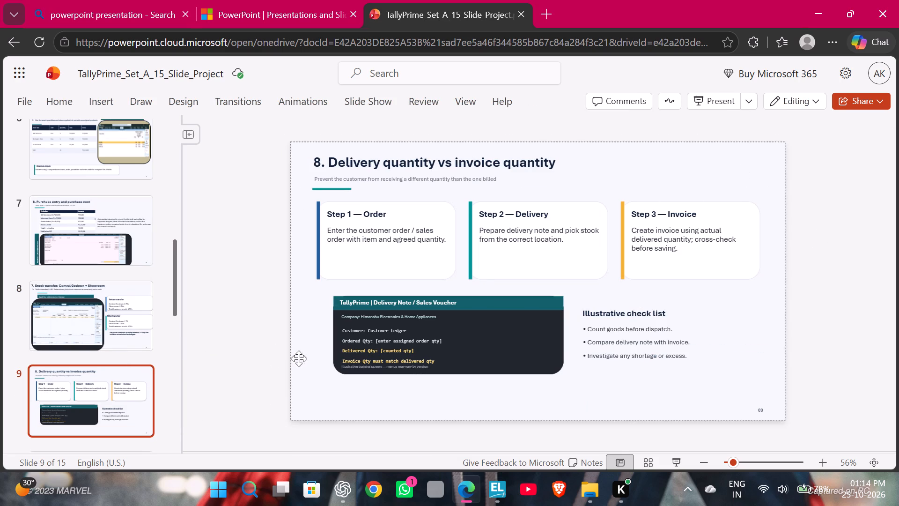
scroll(44, 350, "down", 3)
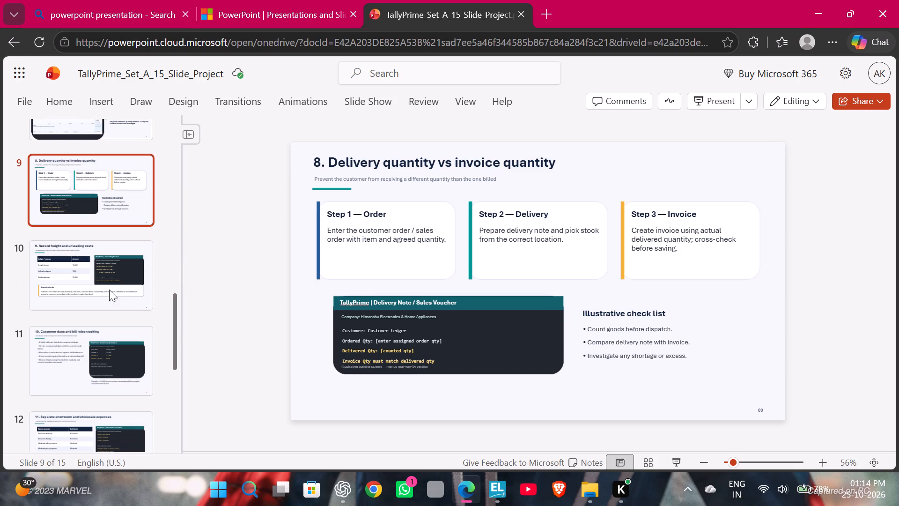
scroll(91, 338, "down", 3)
scroll(116, 340, "up", 3)
left_click(424, 334)
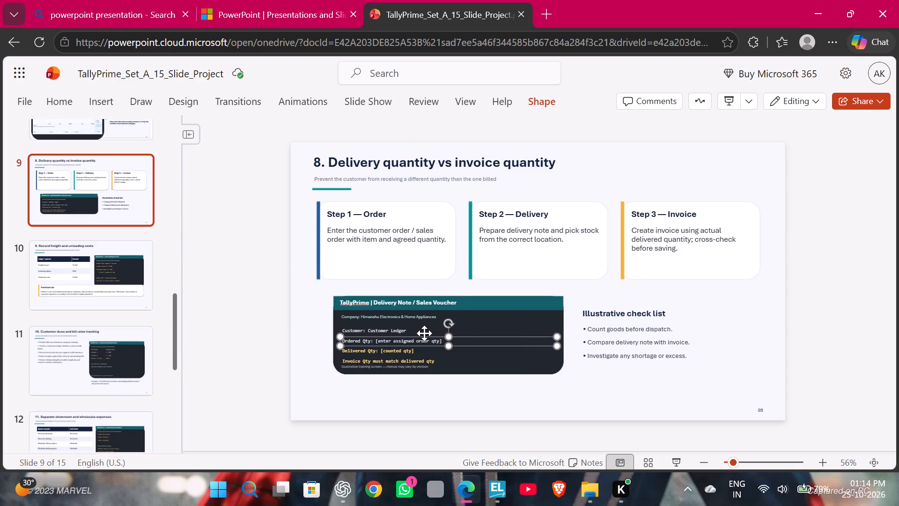
left_click(437, 303)
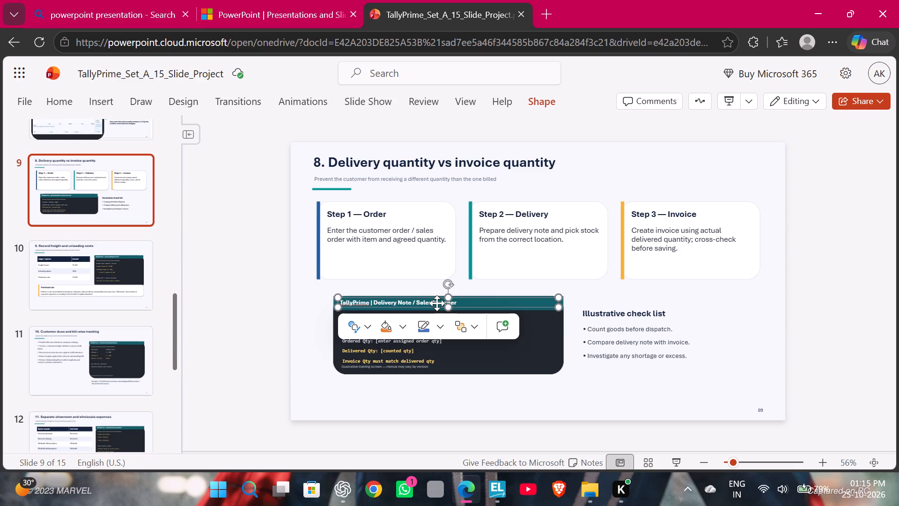
left_click(465, 300)
left_click(465, 300)
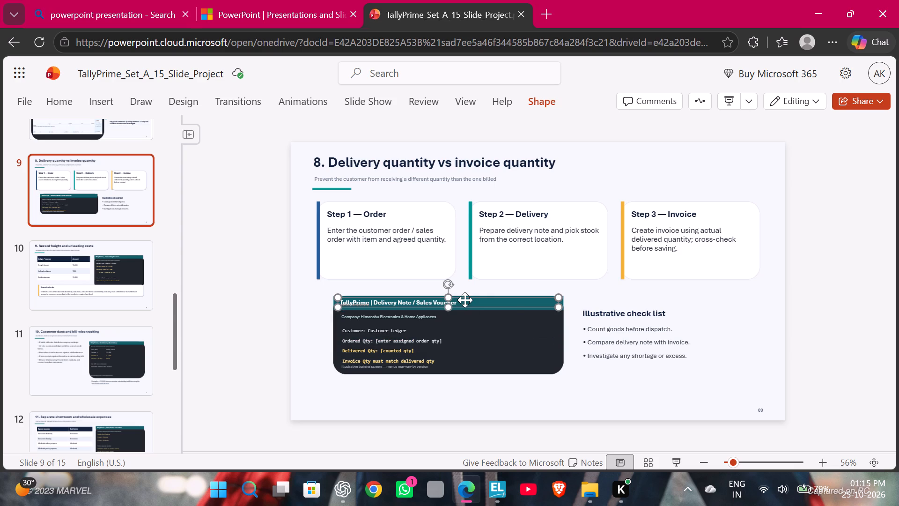
left_click(464, 300)
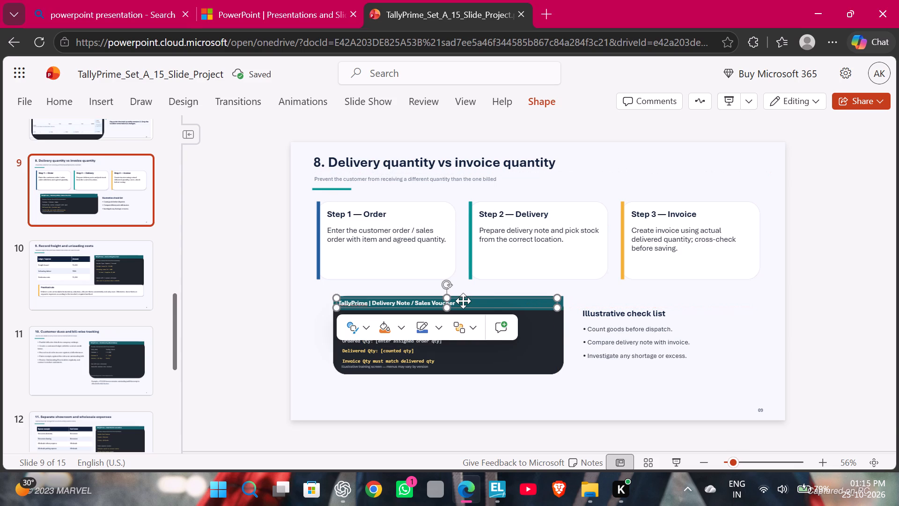
key("ctrl+a")
left_click(464, 301)
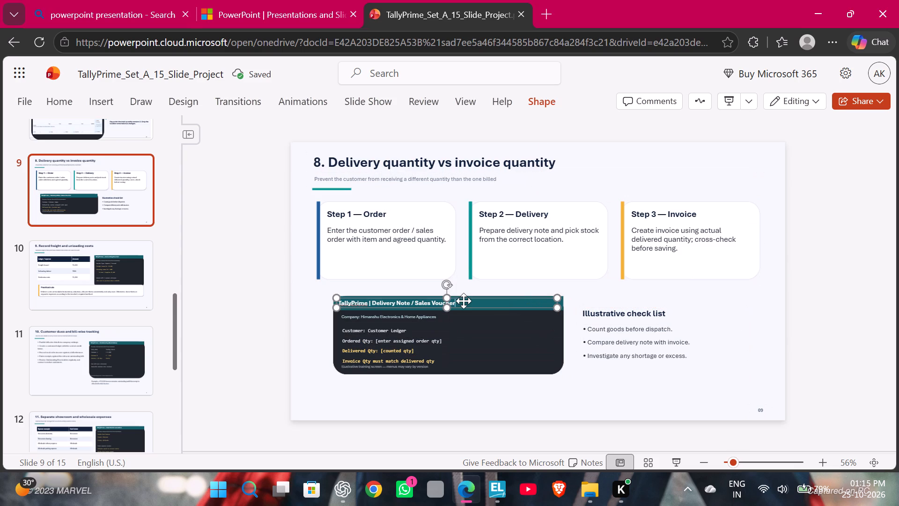
left_click_drag(464, 304, 451, 301)
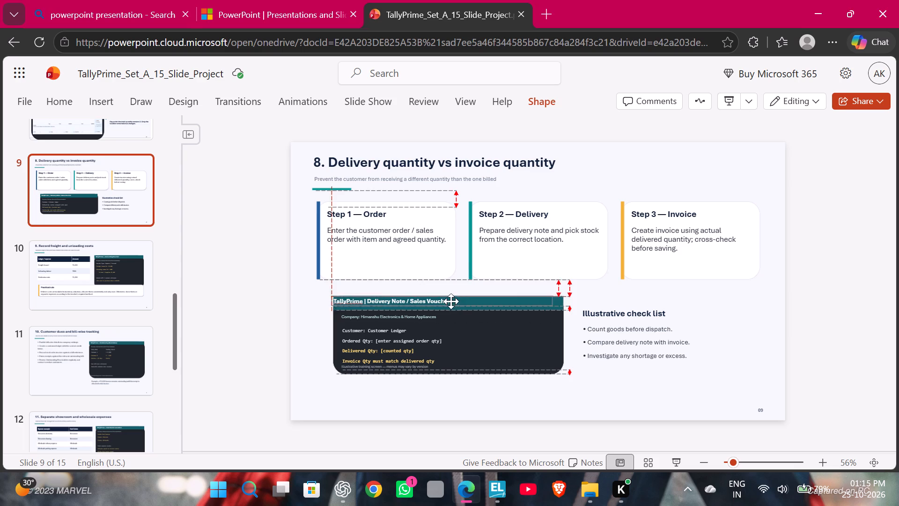
left_click_drag(451, 301, 458, 302)
Copy the full "TallyPrime | Delivery Note / Sales Voucher" title text from slide 9's teal banner.
left_click(468, 300)
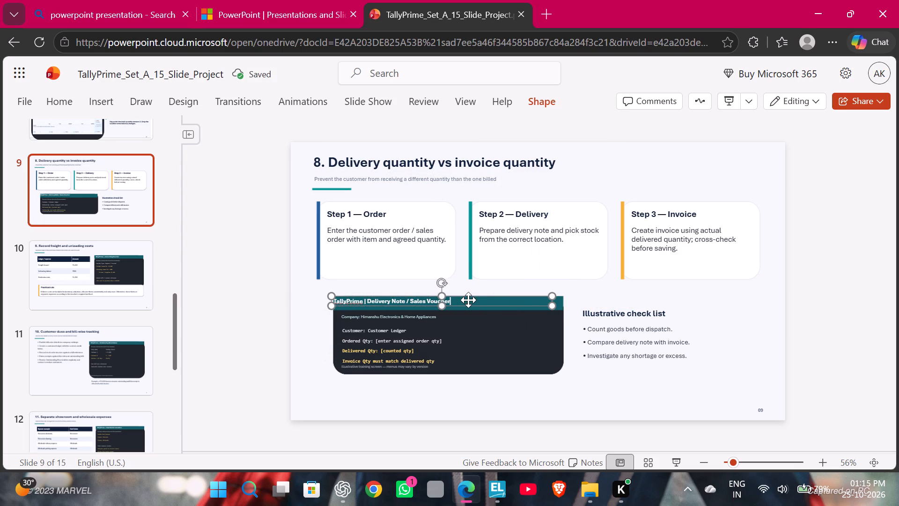
key("ctrl+a")
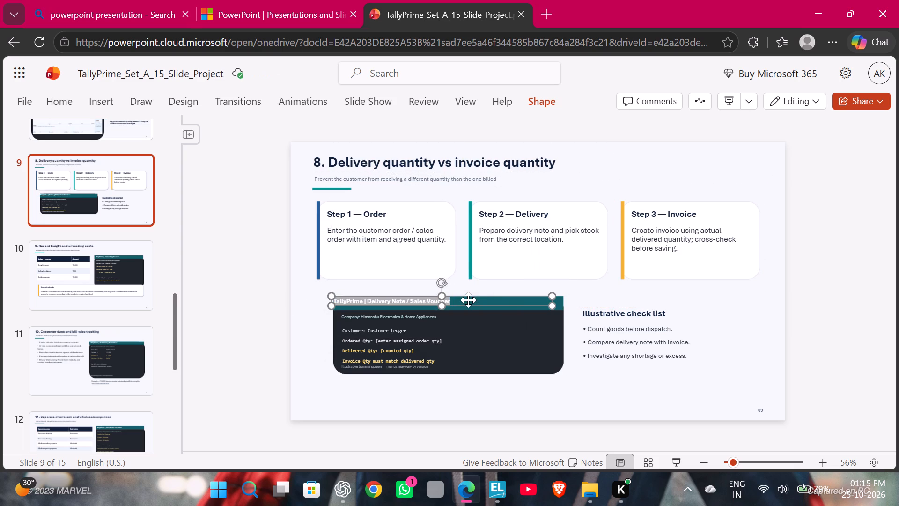
key("ctrl+c")
key("ctrl+c")
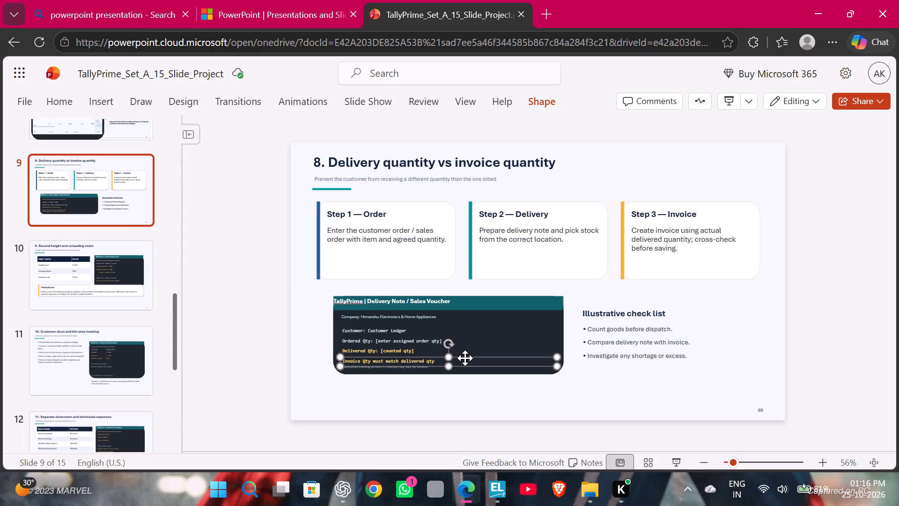
key("Return")
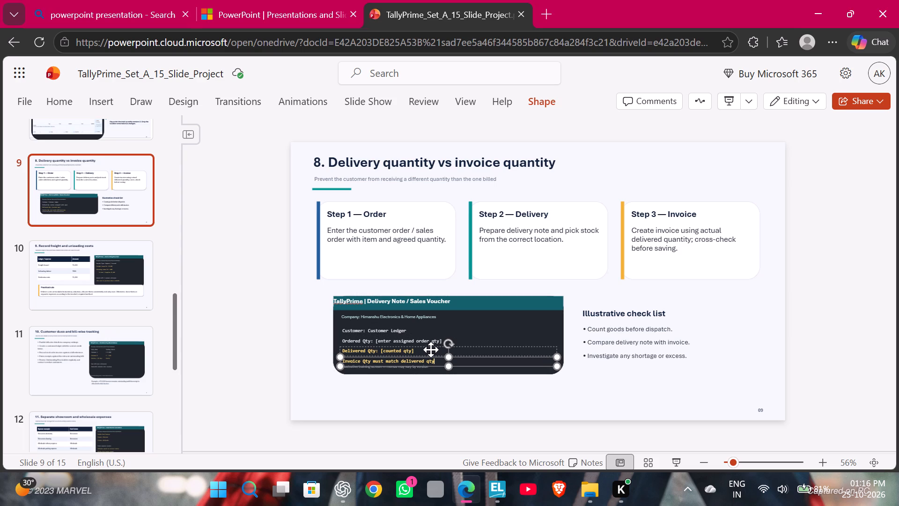
left_click(426, 362)
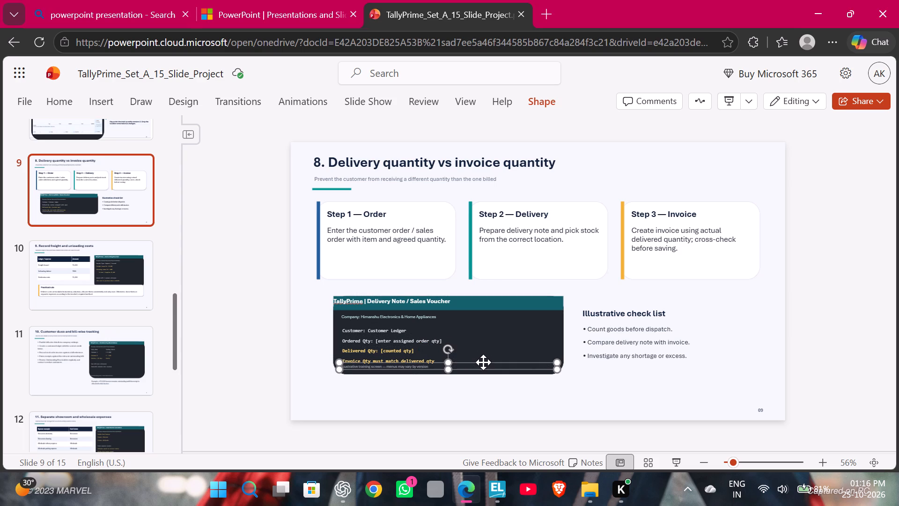
key("BackSpace")
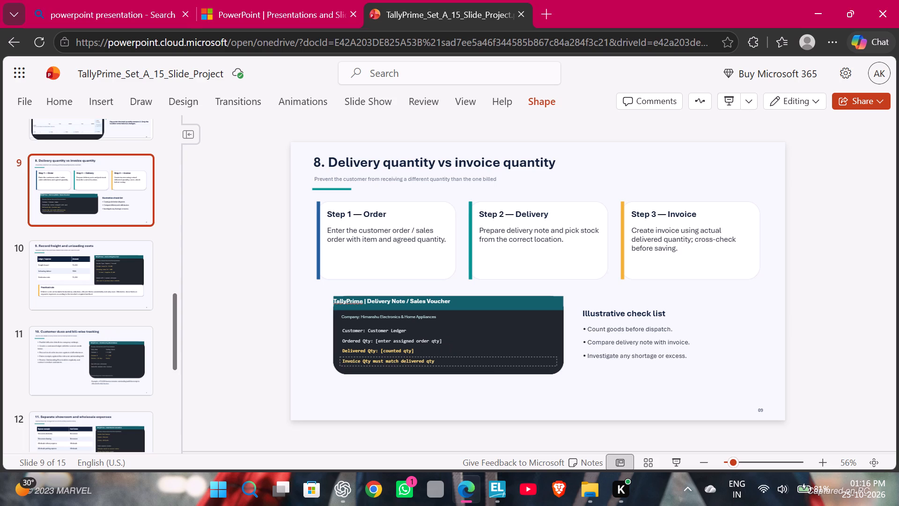
left_click(465, 365)
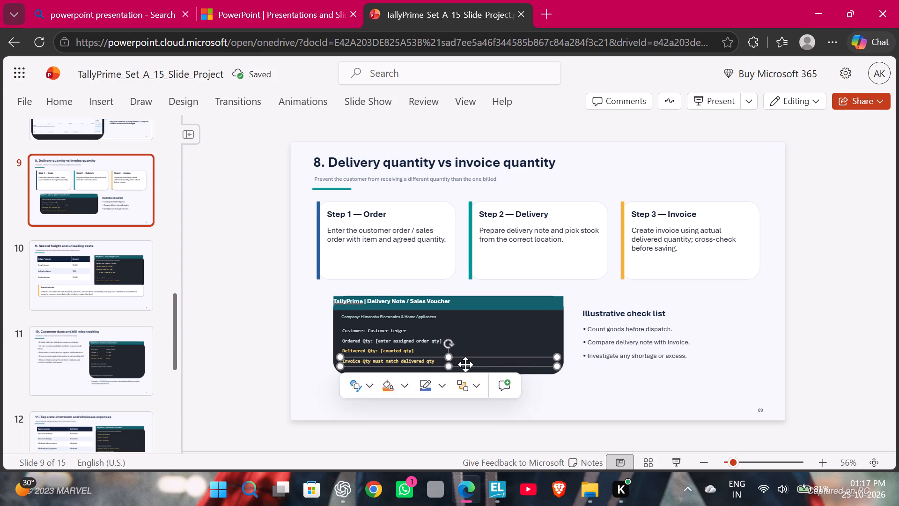
key("BackSpace")
left_click(419, 345)
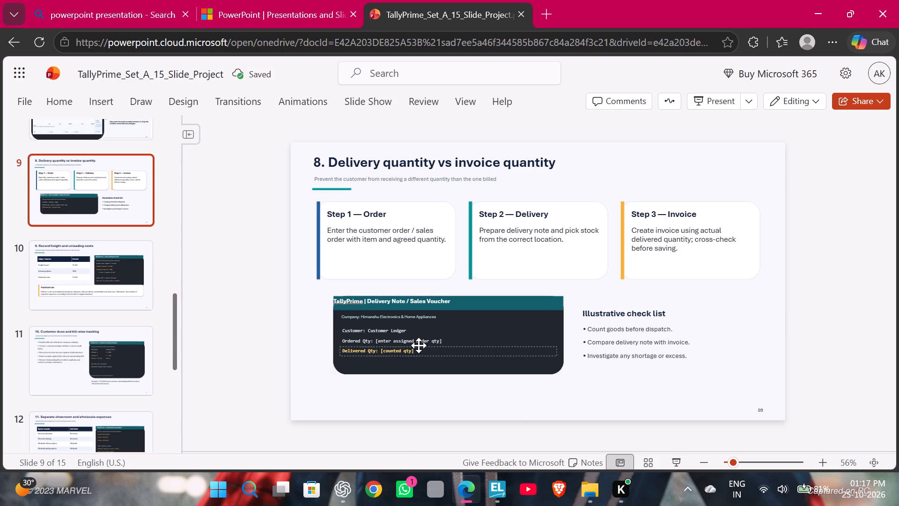
key("BackSpace")
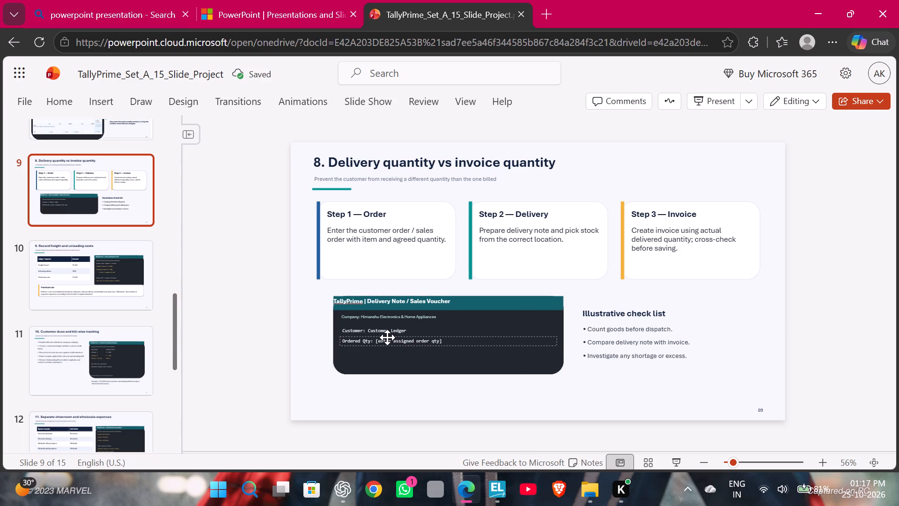
left_click(387, 336)
key("BackSpace")
left_click(373, 332)
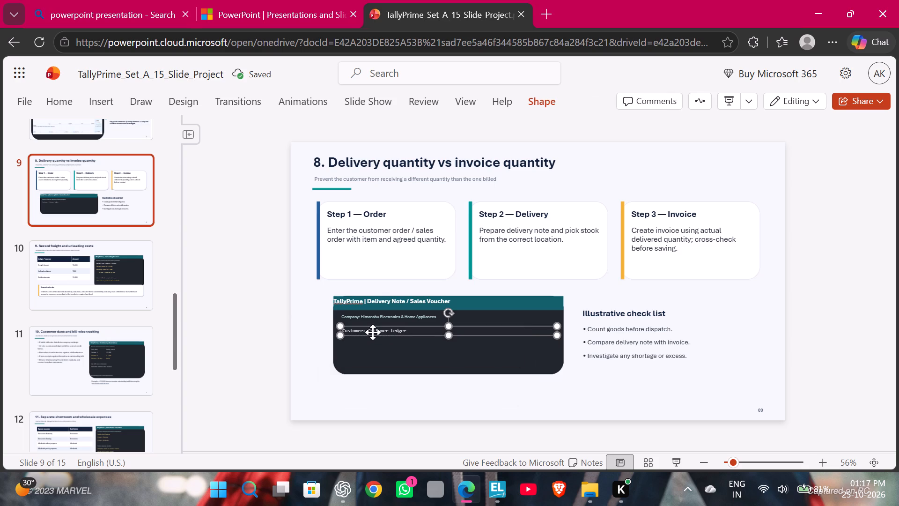
key("BackSpace")
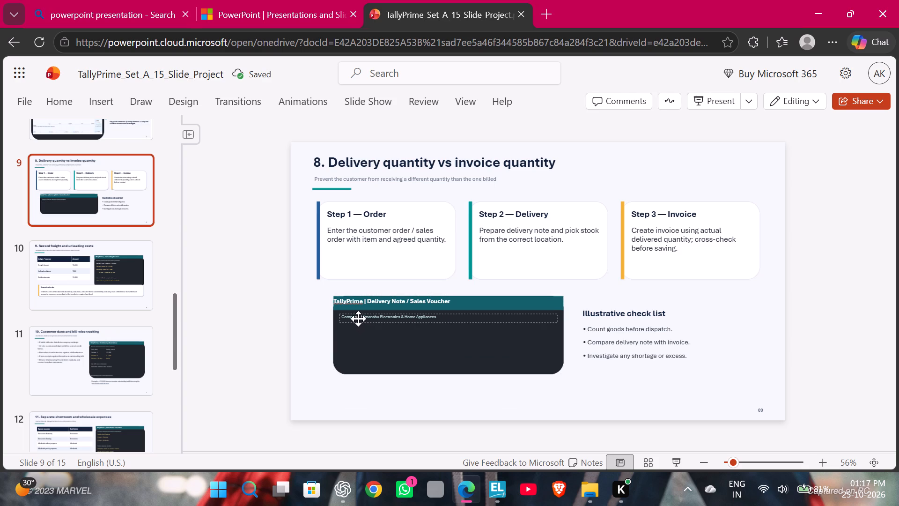
left_click(358, 319)
key("BackSpace")
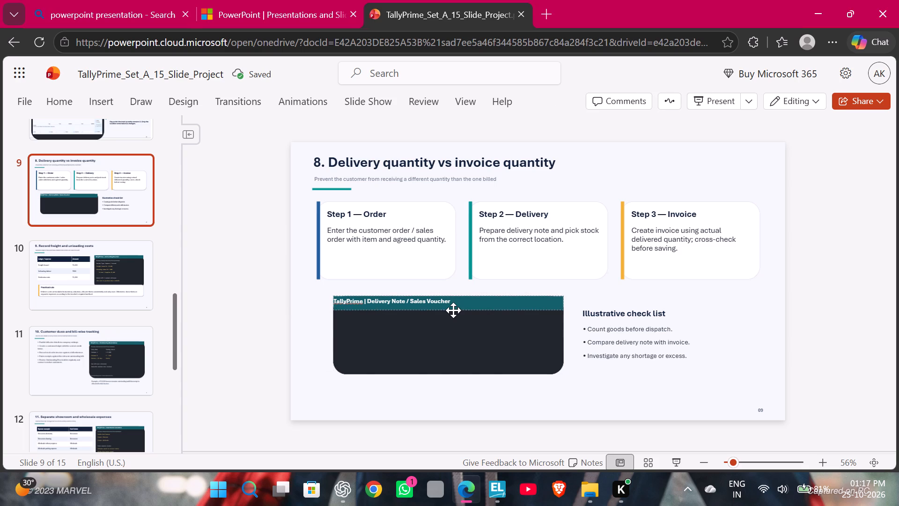
Move the "Illustrative check list" heading and its three bullets up and toward the slide's right edge, beneath the Step 3 card.
left_click(610, 331)
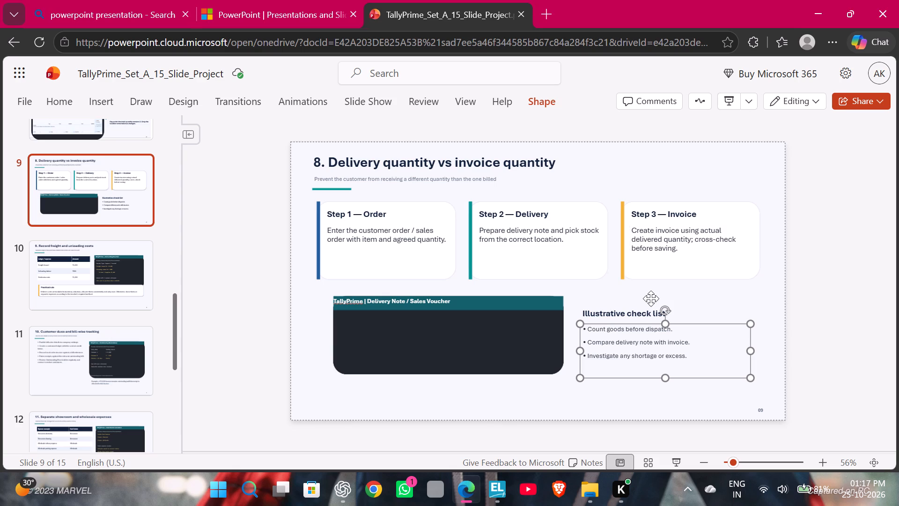
left_click(624, 313)
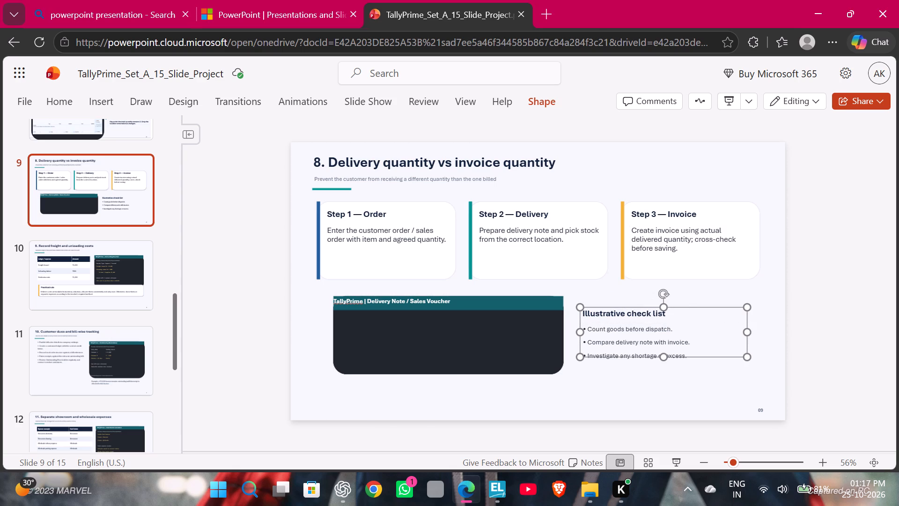
left_click_drag(679, 307, 705, 297)
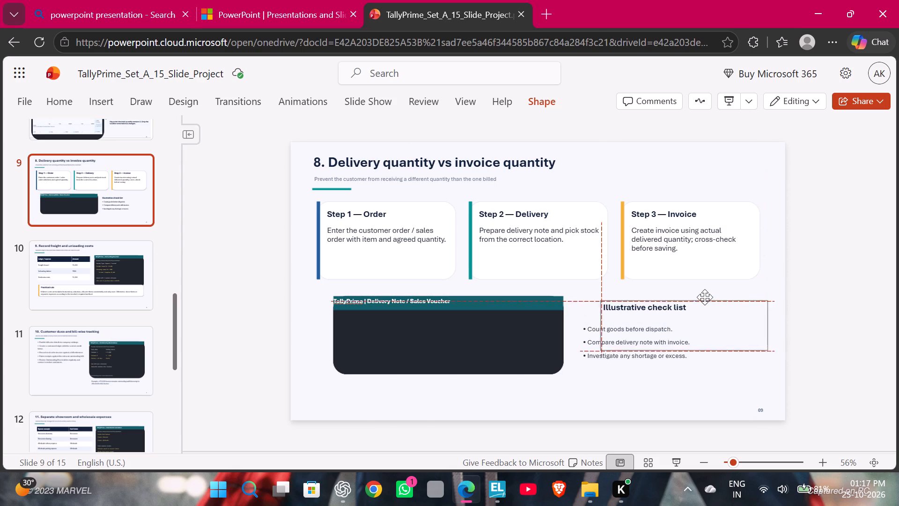
left_click_drag(705, 297, 743, 292)
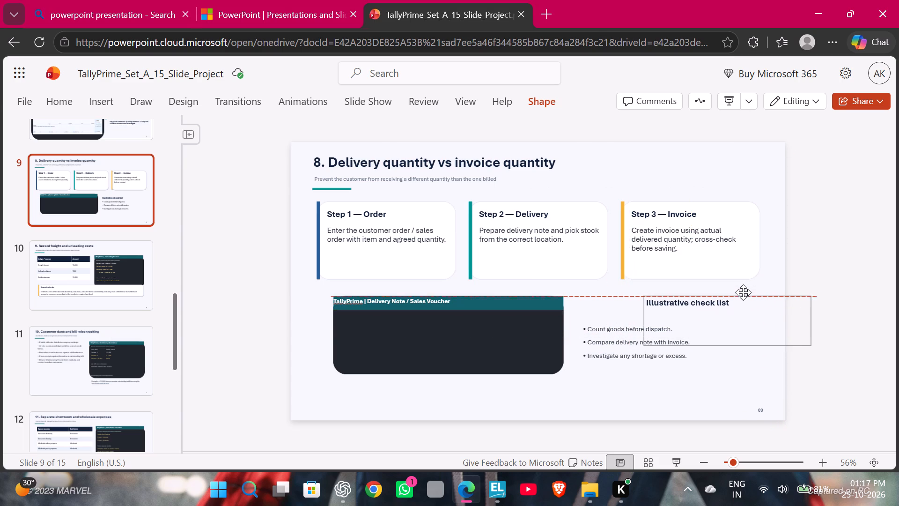
left_click_drag(743, 292, 758, 290)
left_click(626, 326)
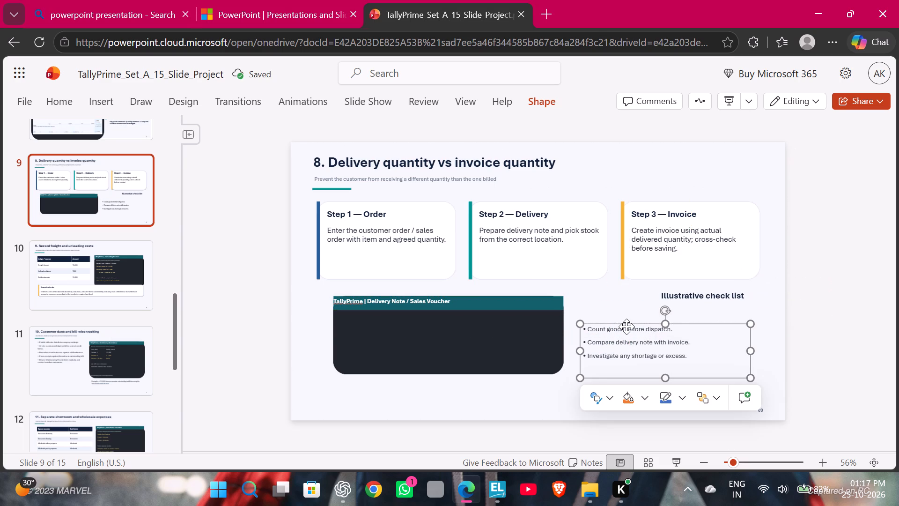
left_click_drag(675, 323, 734, 308)
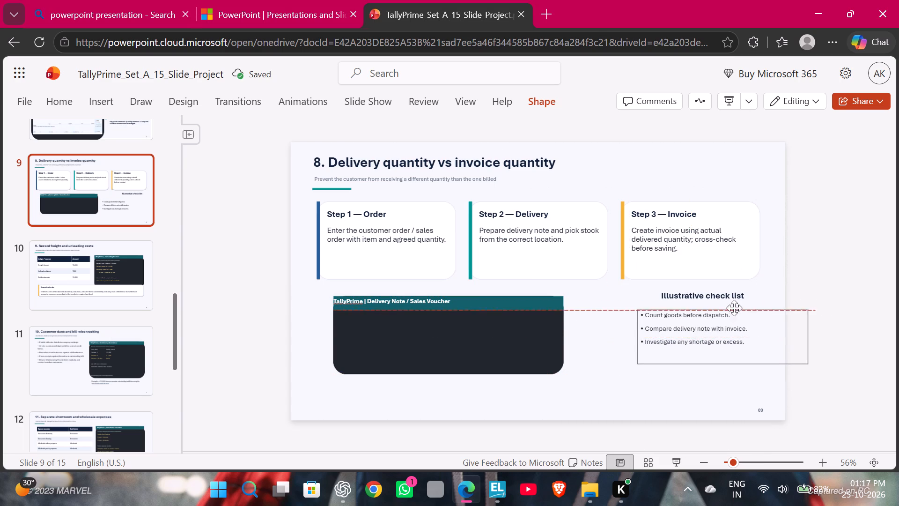
left_click_drag(734, 308, 747, 304)
Enlarge the dark panel down to the slide's bottom edge and extend its left side past the Step 1 card's edge.
left_click(502, 354)
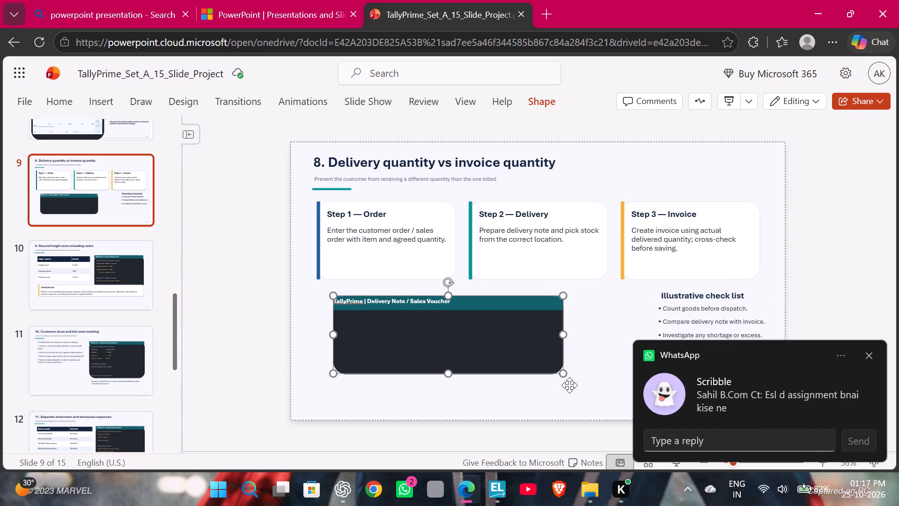
left_click_drag(564, 376, 590, 418)
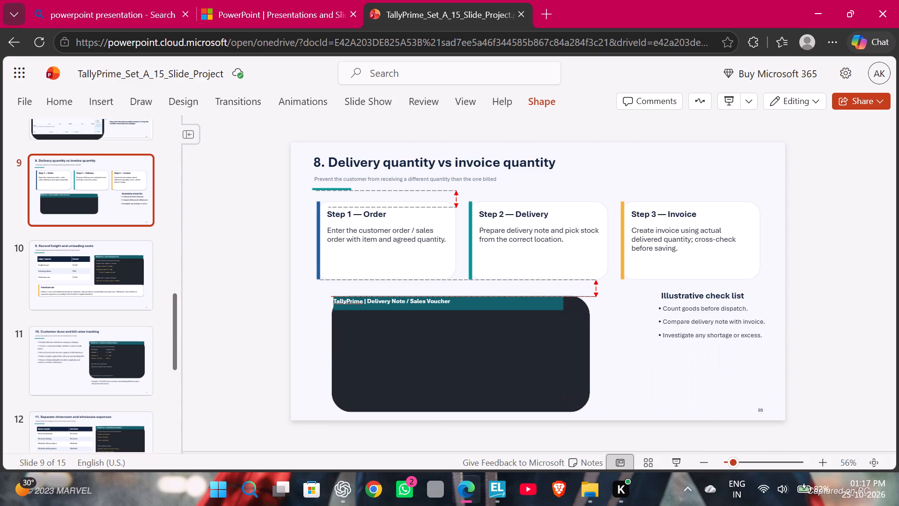
left_click_drag(590, 418, 594, 423)
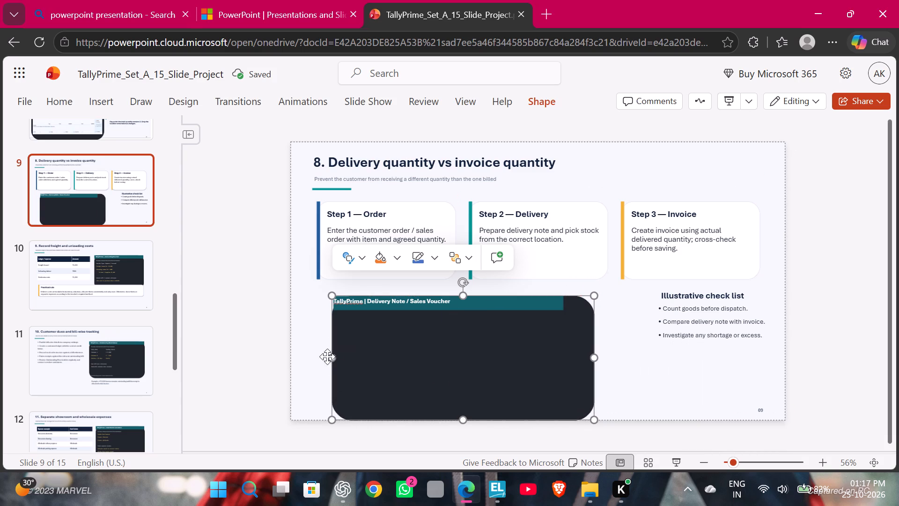
left_click_drag(333, 358, 313, 351)
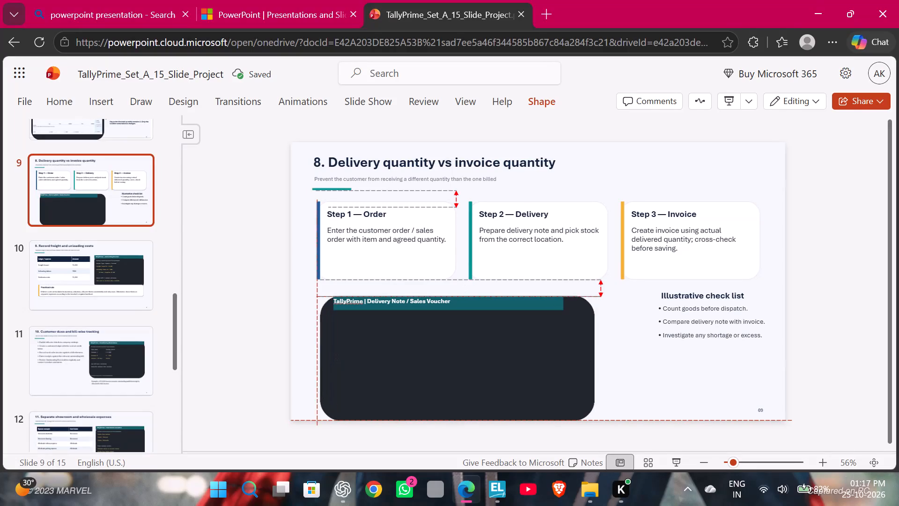
left_click_drag(313, 351, 305, 351)
Shift the teal banner and its "TallyPrime | Delivery Note / Sales Voucher" title up and left to straddle the dark panel's upper edge.
left_click(414, 308)
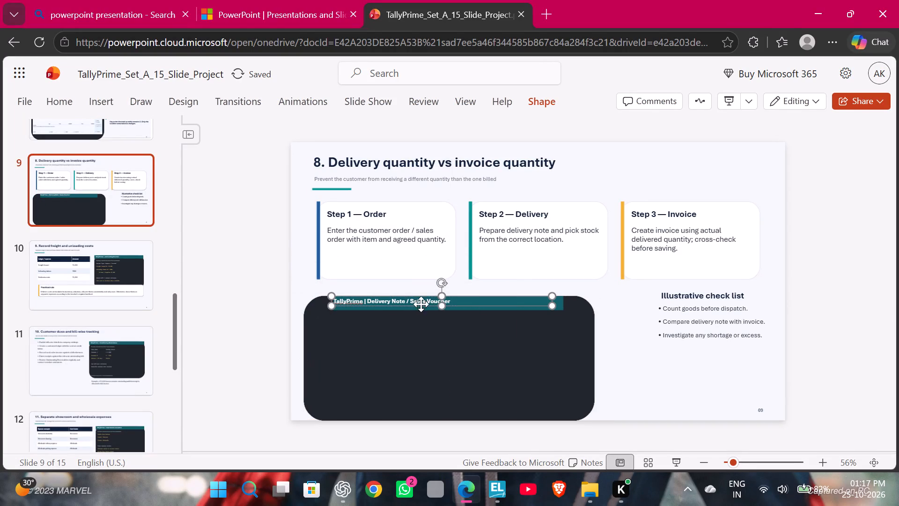
left_click_drag(479, 299, 466, 291)
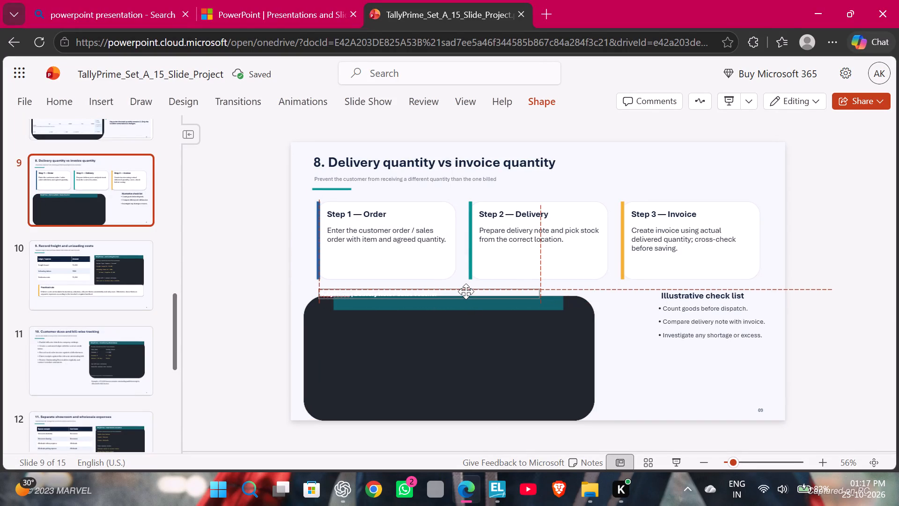
left_click_drag(466, 291, 465, 291)
left_click(522, 306)
left_click_drag(522, 306, 500, 296)
left_click(412, 296)
left_click_drag(411, 291, 419, 290)
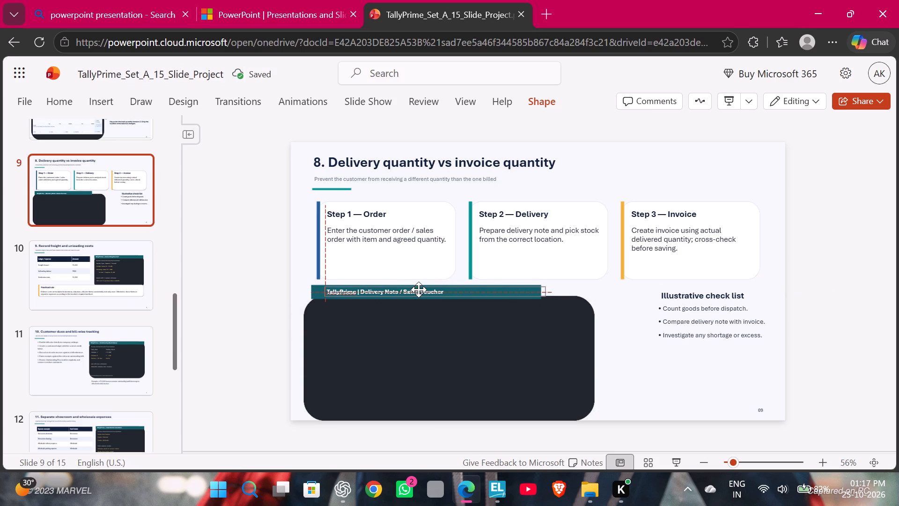
left_click_drag(419, 290, 418, 290)
Widen the dark panel rightward until it ends just before the "Illustrative check list" text.
left_click(511, 341)
left_click(547, 350)
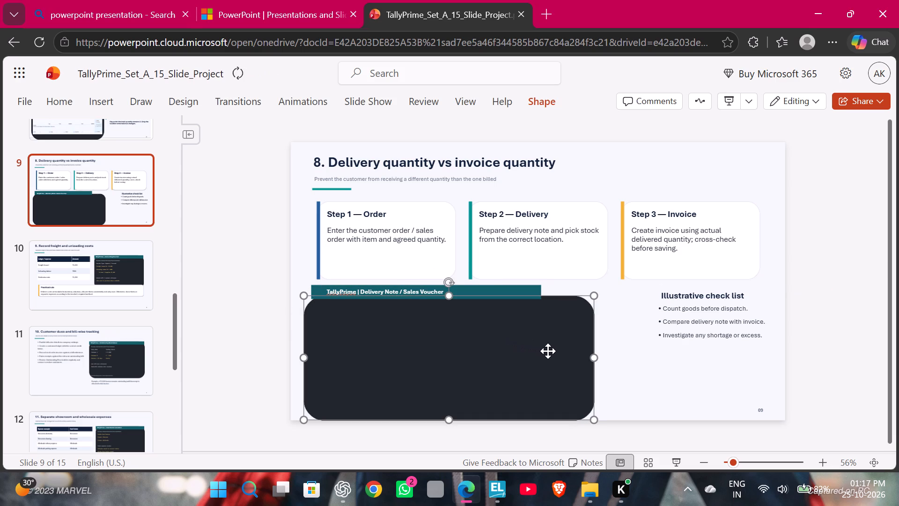
left_click_drag(596, 357, 637, 350)
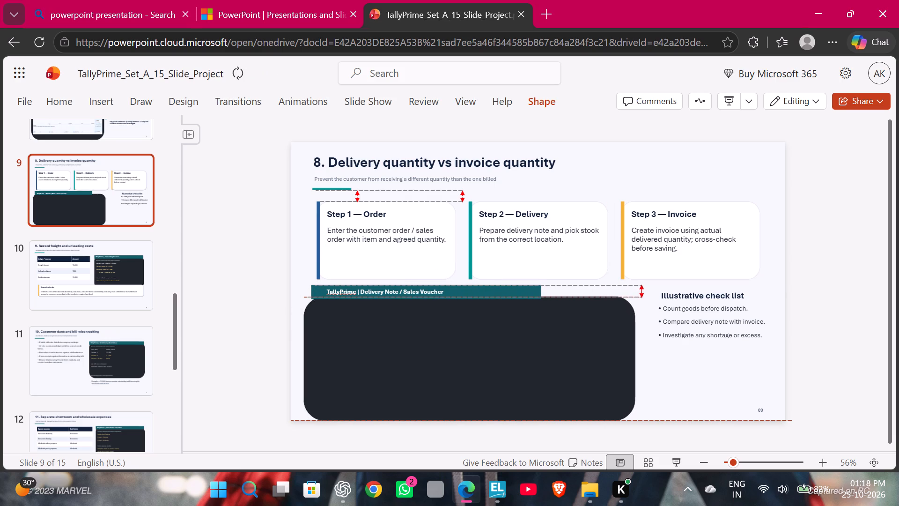
left_click_drag(637, 350, 640, 350)
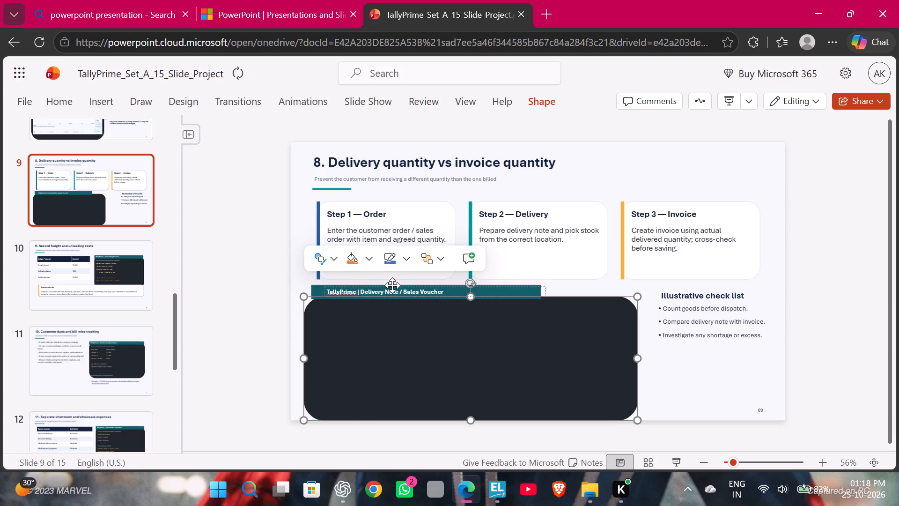
Move the title text off the teal banner and raise the banner to sit on the dark panel's upper edge, aligned with the Step 1 card.
left_click(399, 286)
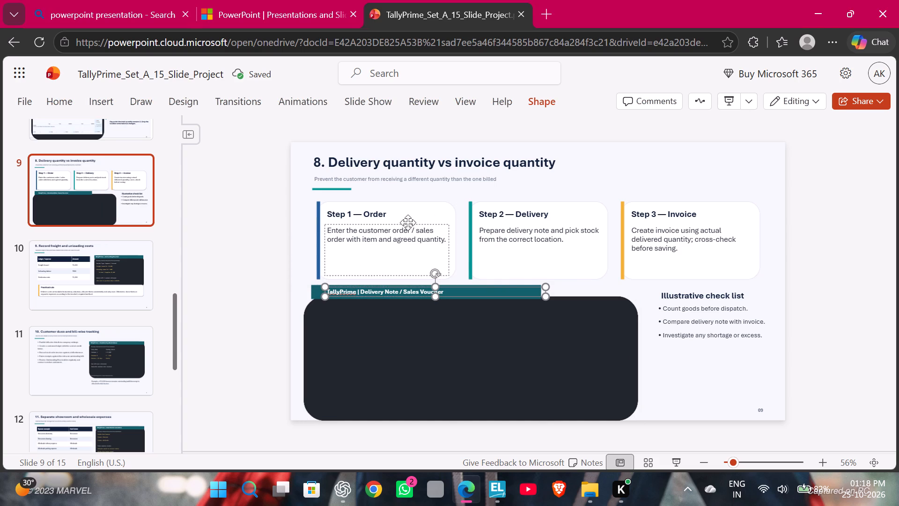
left_click(513, 290)
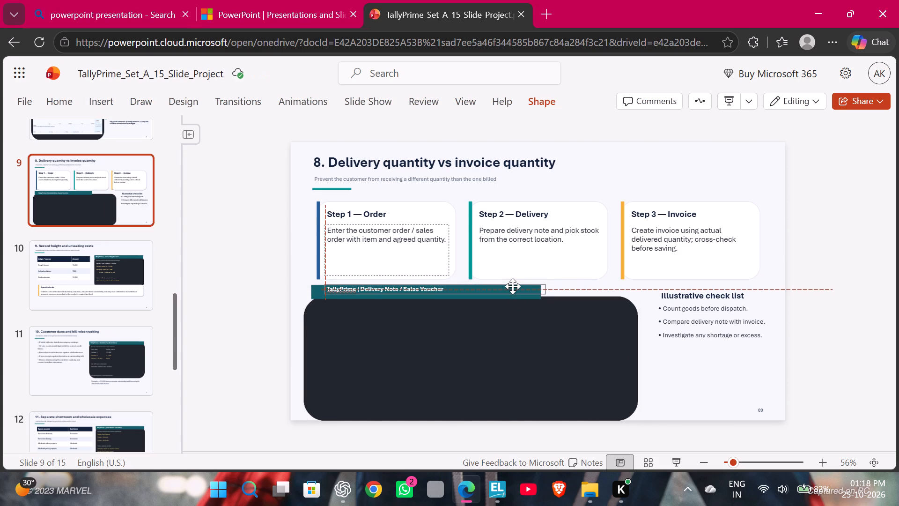
left_click(572, 289)
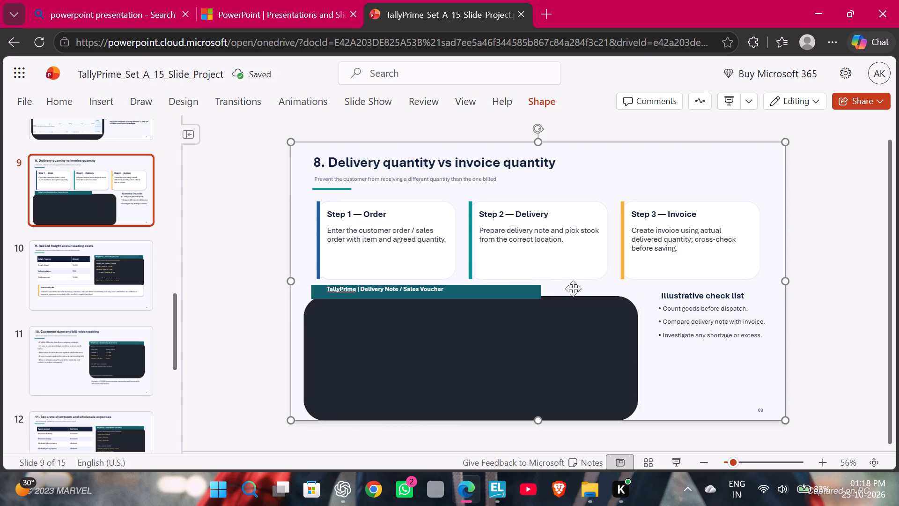
left_click(531, 295)
left_click_drag(531, 297, 531, 296)
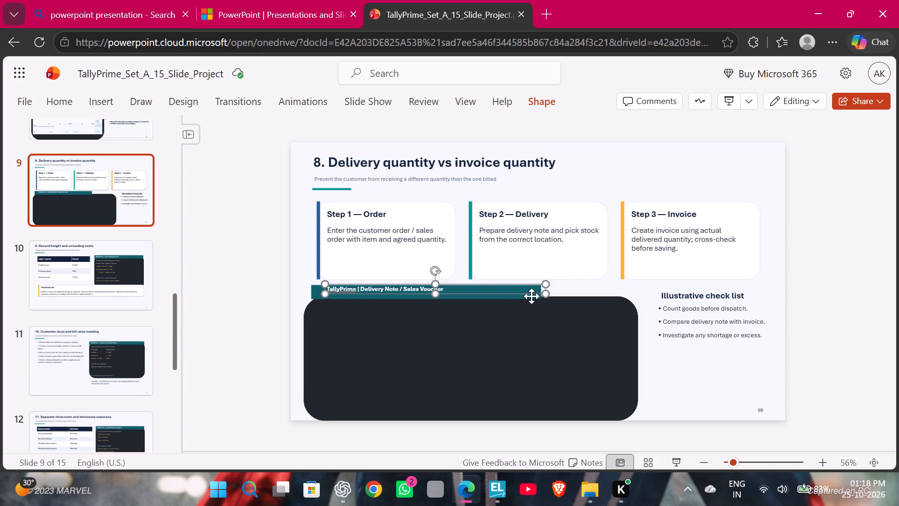
left_click_drag(531, 296, 511, 273)
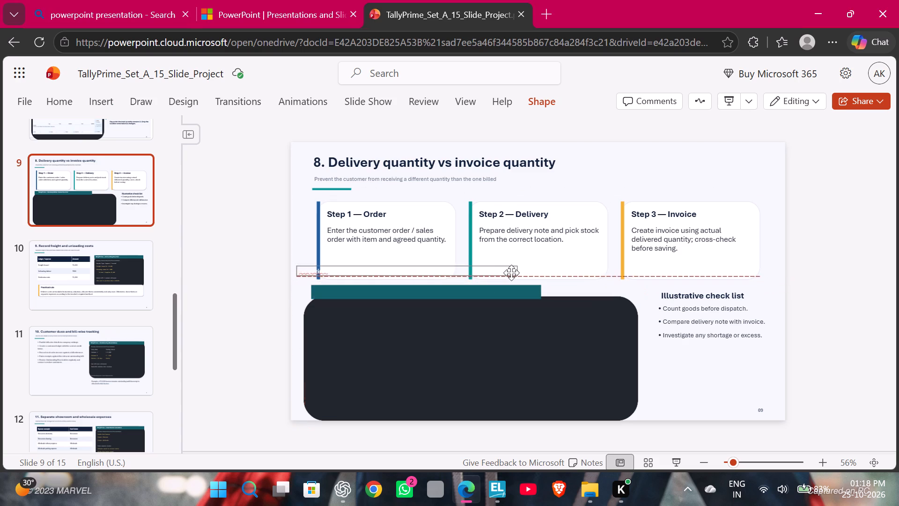
left_click_drag(511, 273, 515, 270)
left_click(514, 269)
left_click(523, 296)
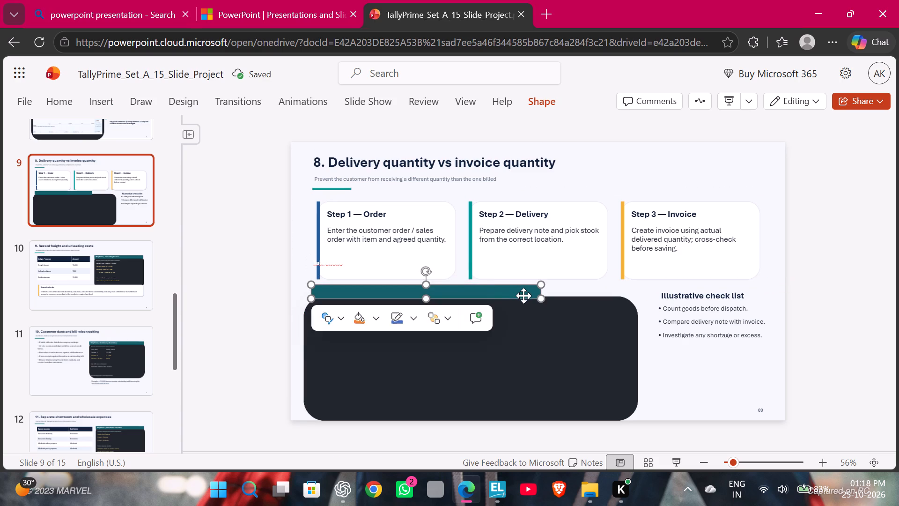
left_click_drag(523, 296, 528, 291)
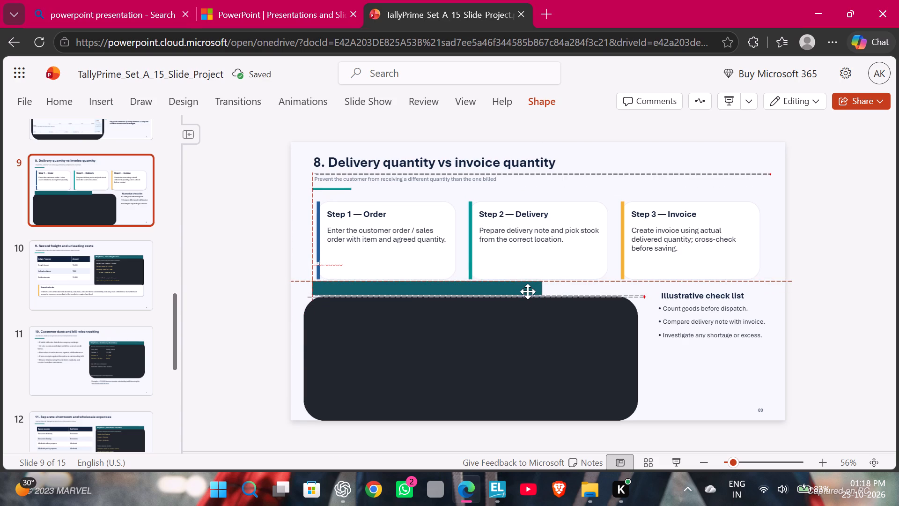
left_click_drag(528, 291, 528, 292)
Place the "TallyPrime | Delivery Note / Sales Voucher" title back on the teal banner.
left_click(396, 260)
left_click_drag(396, 260, 405, 266)
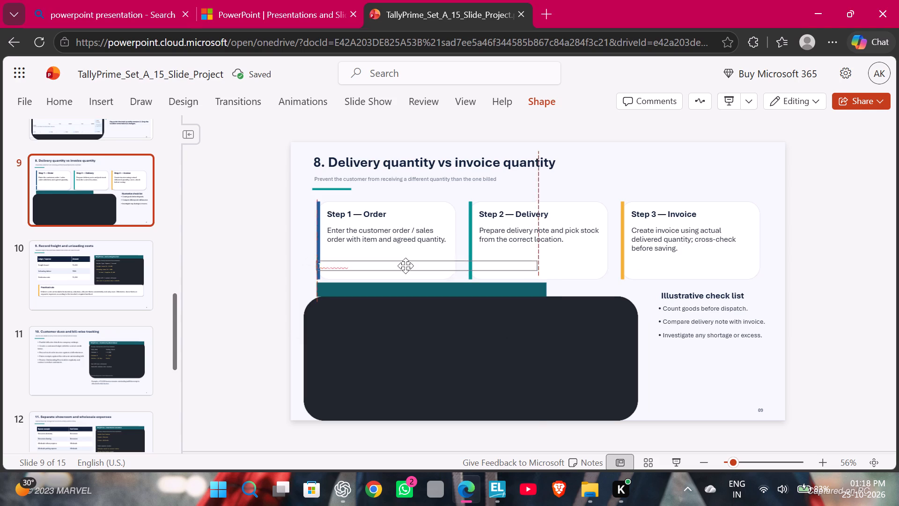
left_click_drag(405, 266, 411, 286)
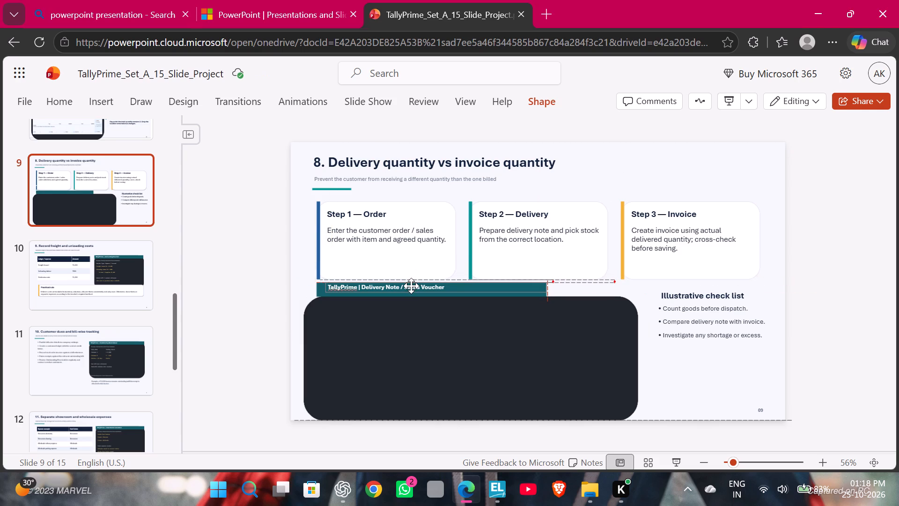
left_click_drag(411, 286, 408, 288)
left_click(727, 380)
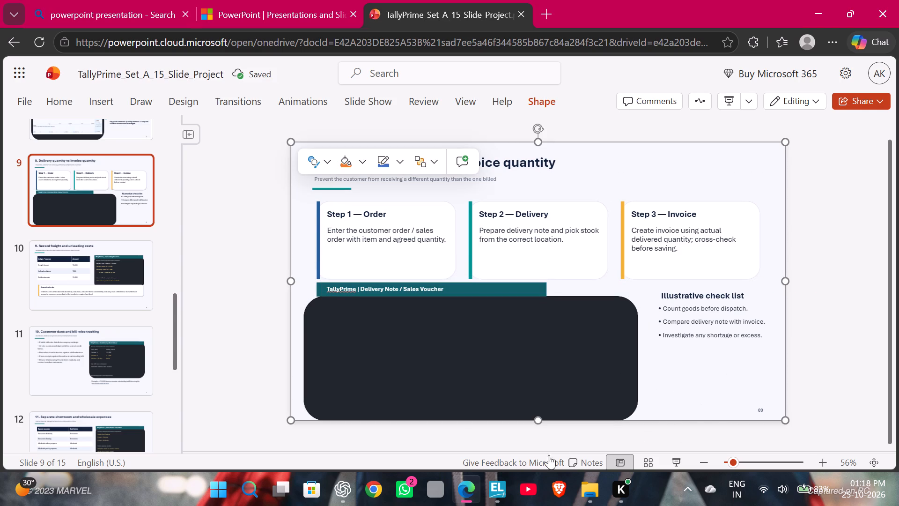
Shorten the dark panel from its lower edge, leaving a small gap above the slide's bottom.
left_click(526, 446)
left_click(494, 408)
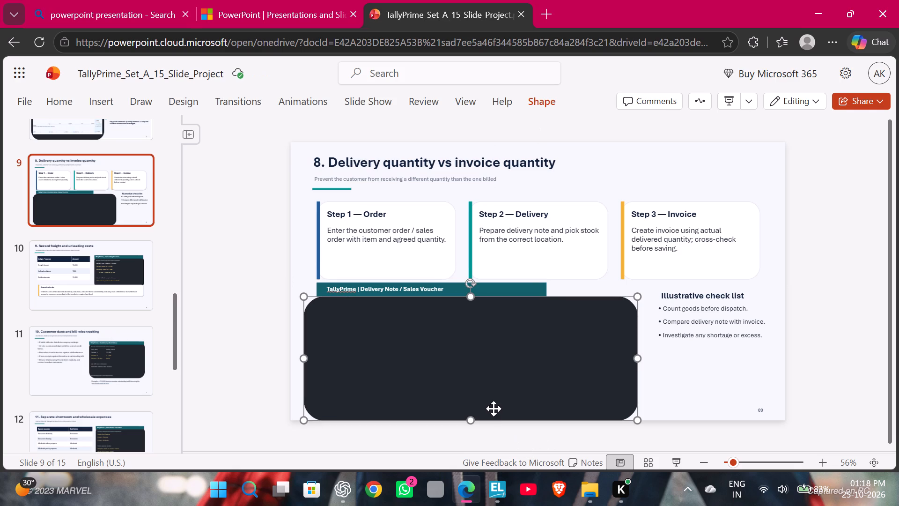
left_click_drag(473, 421, 472, 417)
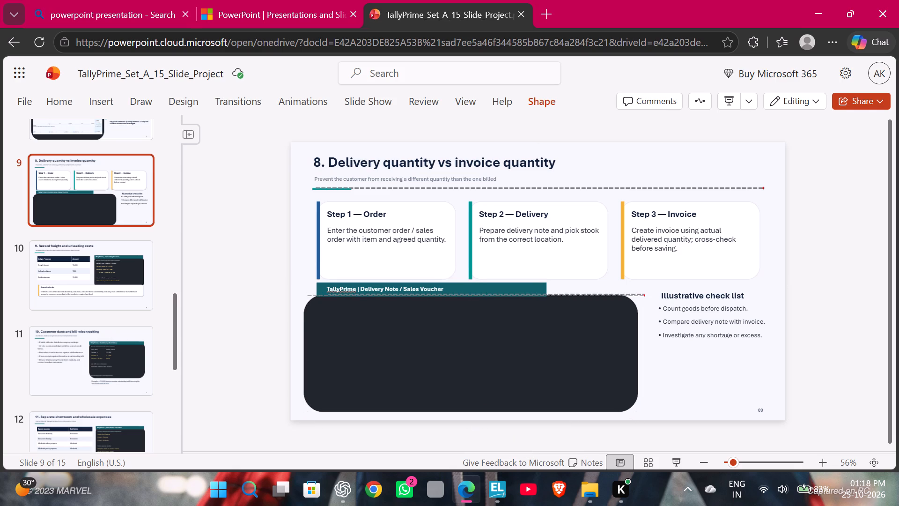
left_click_drag(472, 417, 472, 418)
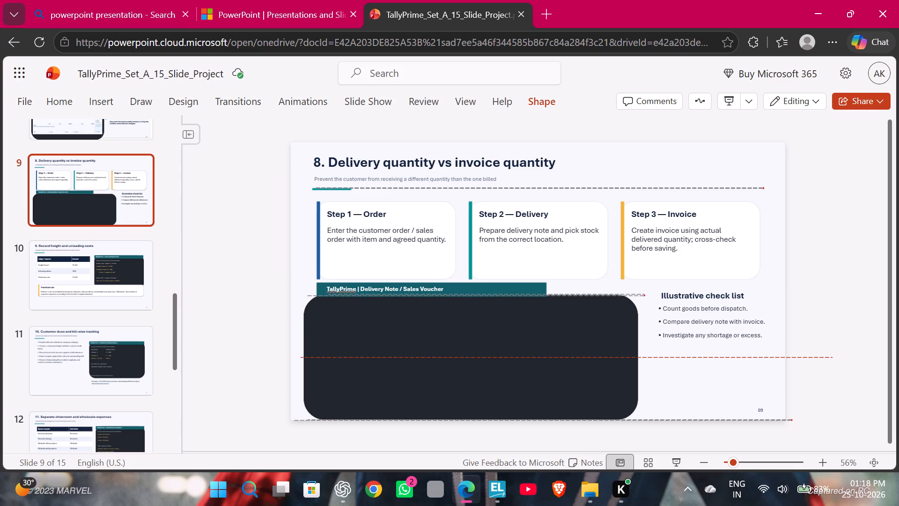
left_click_drag(472, 418, 472, 416)
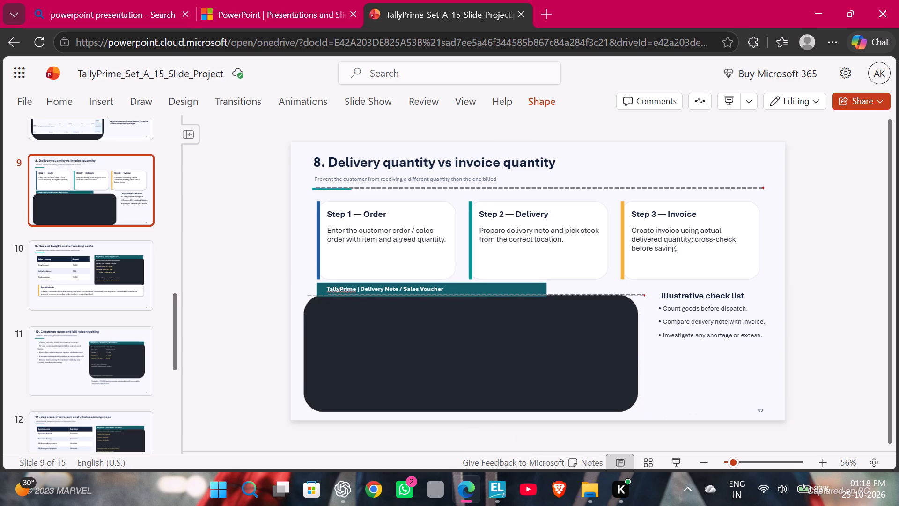
left_click_drag(472, 416, 472, 417)
left_click(227, 378)
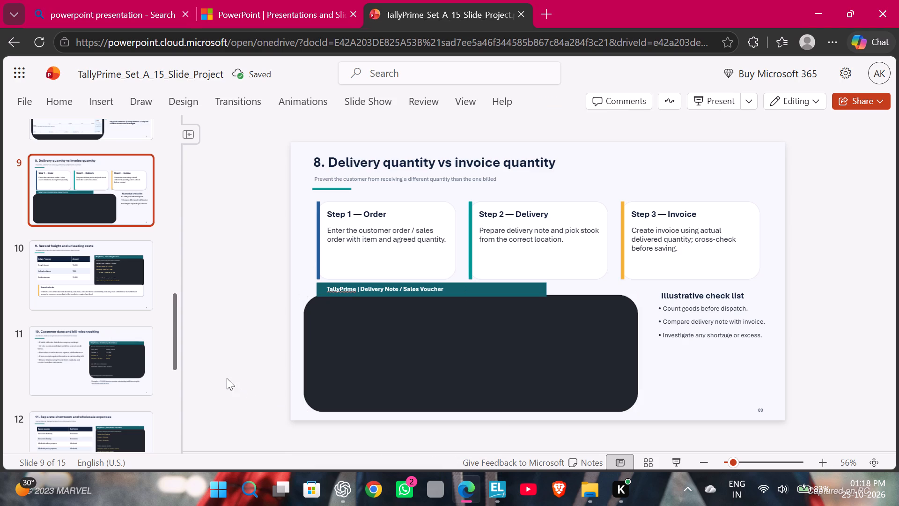
Insert the picture "TallyPrime Delivery Note Screen" from the device's Downloads folder onto slide 9.
scroll(248, 341, "up", 1)
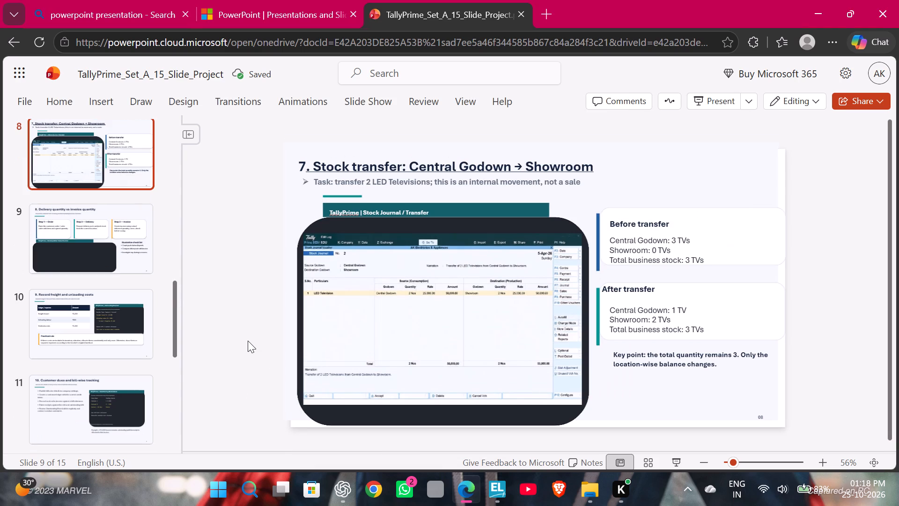
scroll(248, 340, "down", 7)
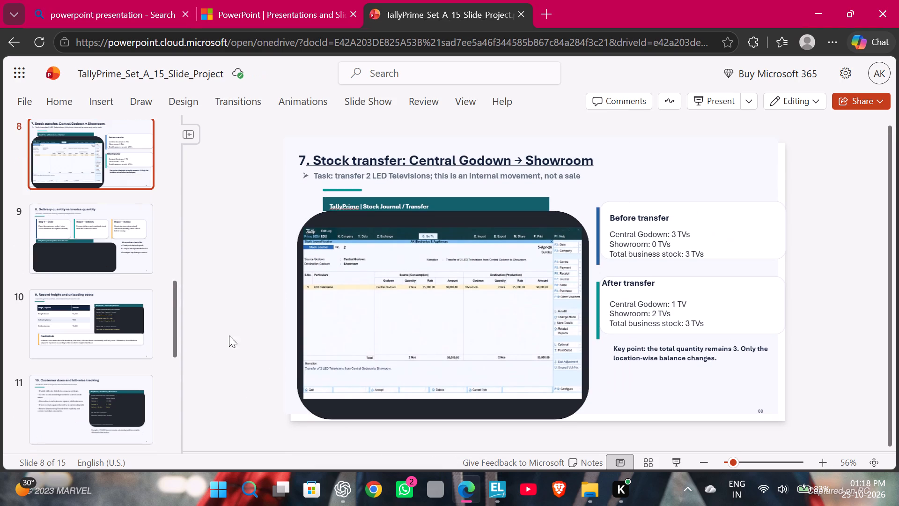
scroll(190, 338, "down", 3)
left_click(132, 260)
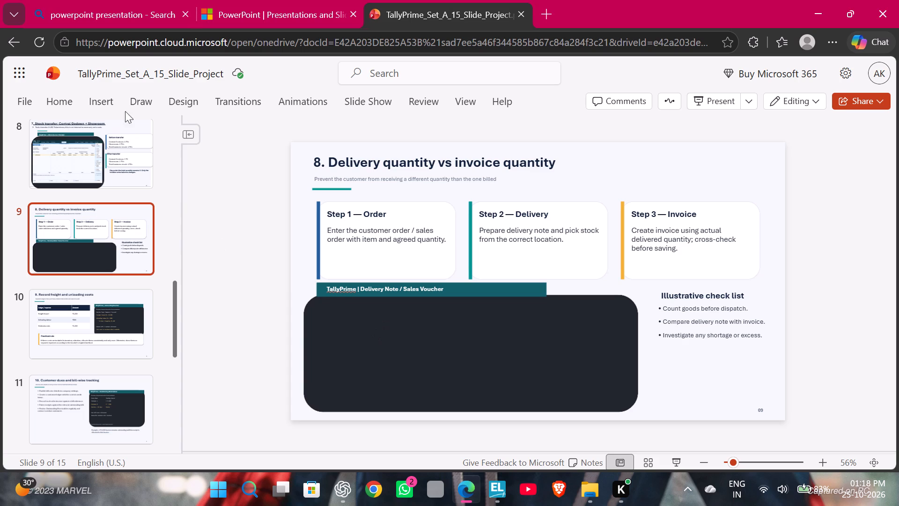
left_click(94, 95)
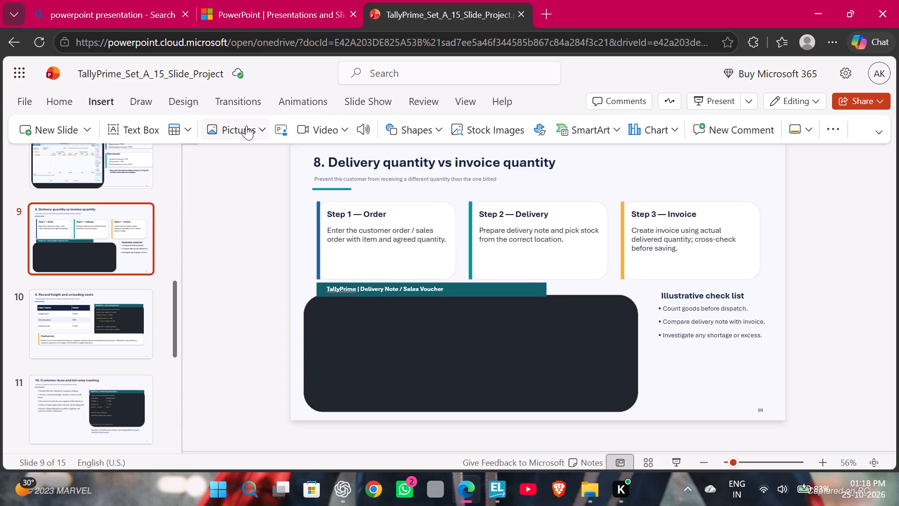
left_click(240, 127)
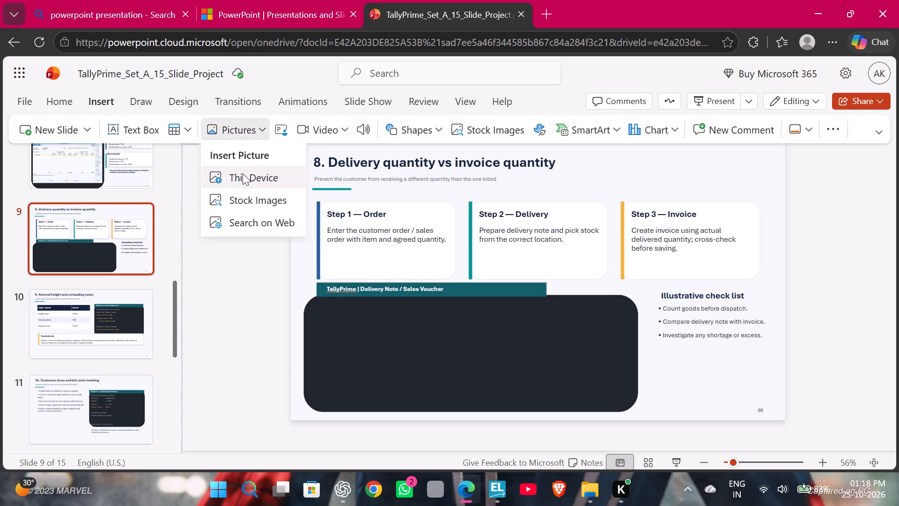
left_click(243, 173)
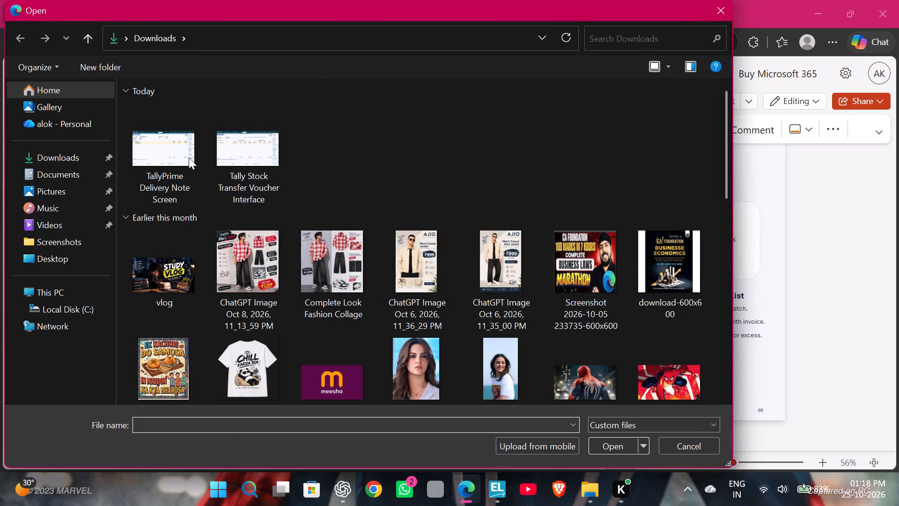
double_click(189, 157)
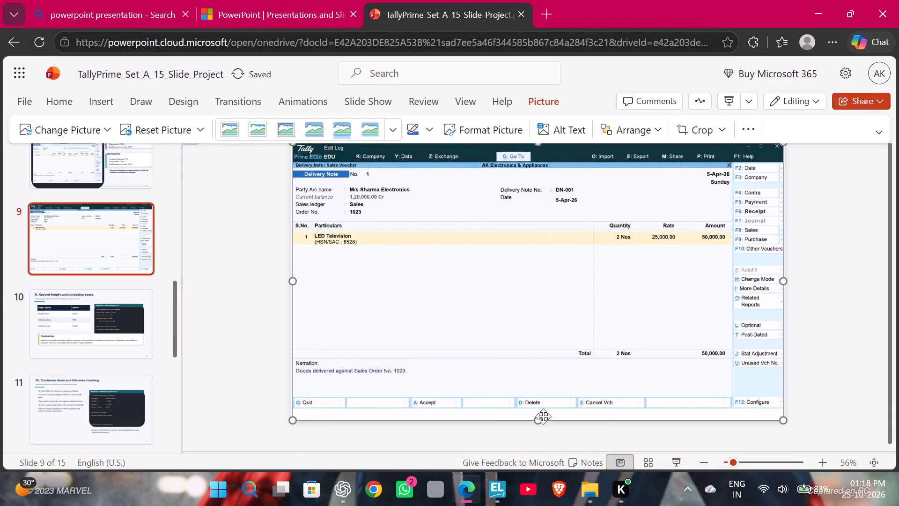
Shrink the Delivery Note picture to slightly narrower and shorter than the dark panel, shifting it down toward the panel.
left_click_drag(540, 422, 543, 319)
left_click_drag(786, 227, 688, 238)
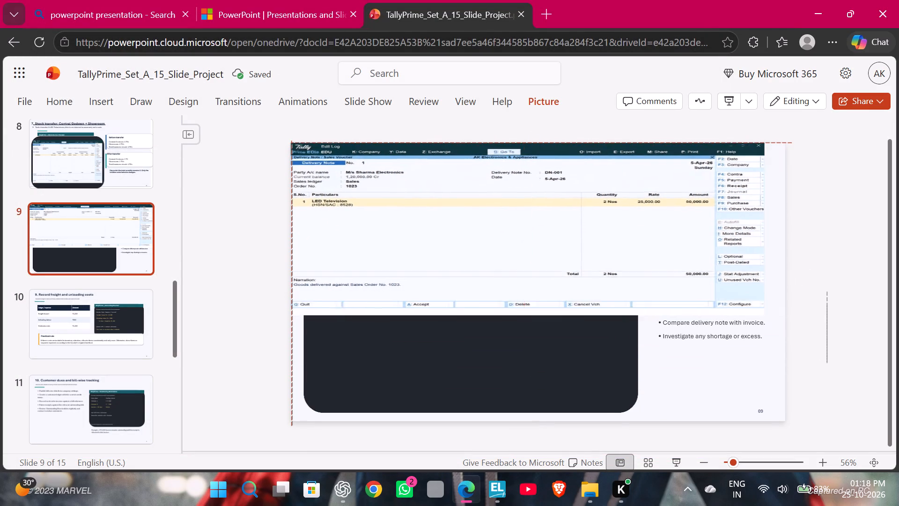
left_click_drag(688, 238, 614, 244)
left_click_drag(532, 242, 562, 331)
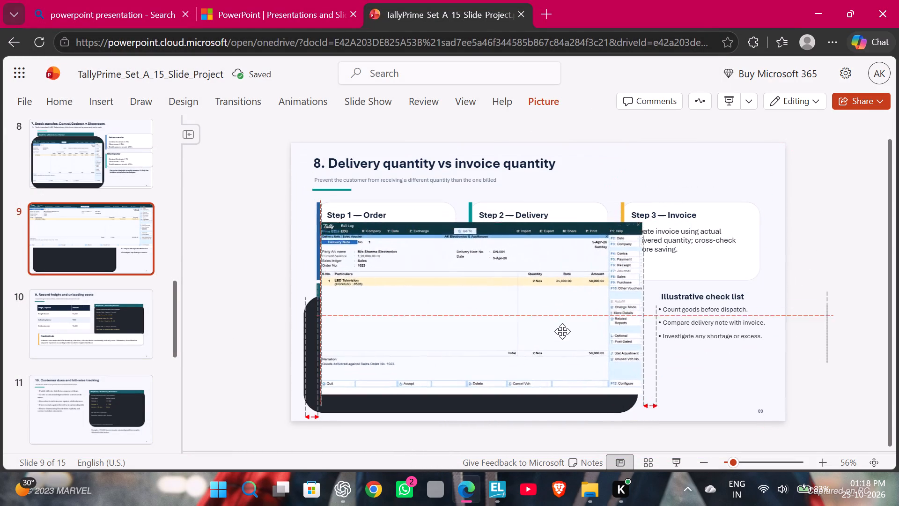
left_click_drag(562, 331, 544, 345)
left_click_drag(464, 414, 465, 333)
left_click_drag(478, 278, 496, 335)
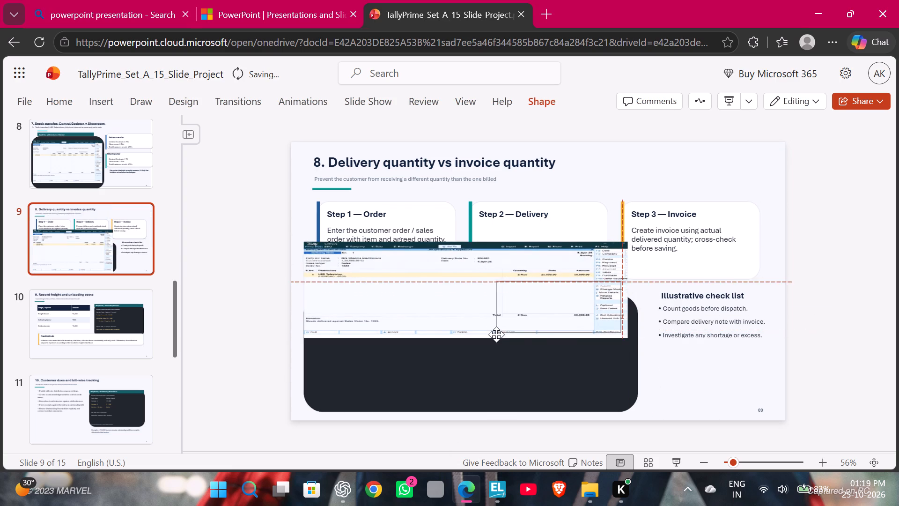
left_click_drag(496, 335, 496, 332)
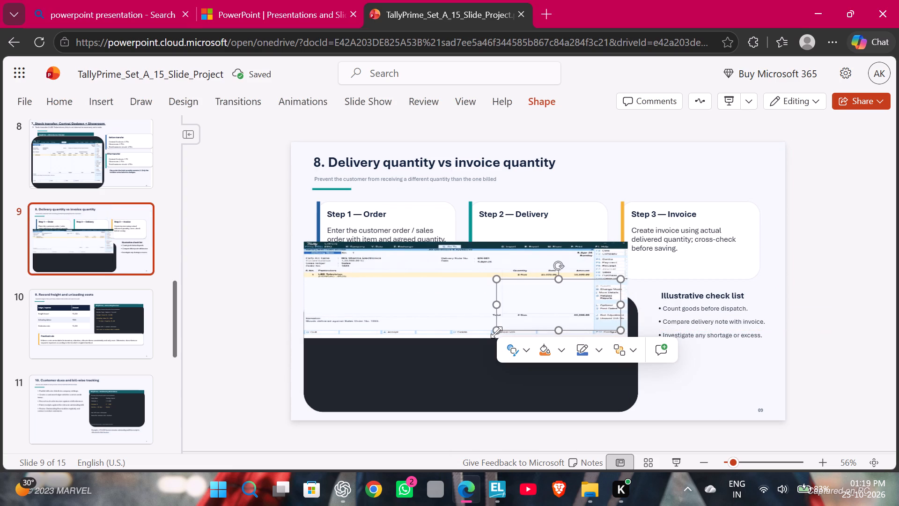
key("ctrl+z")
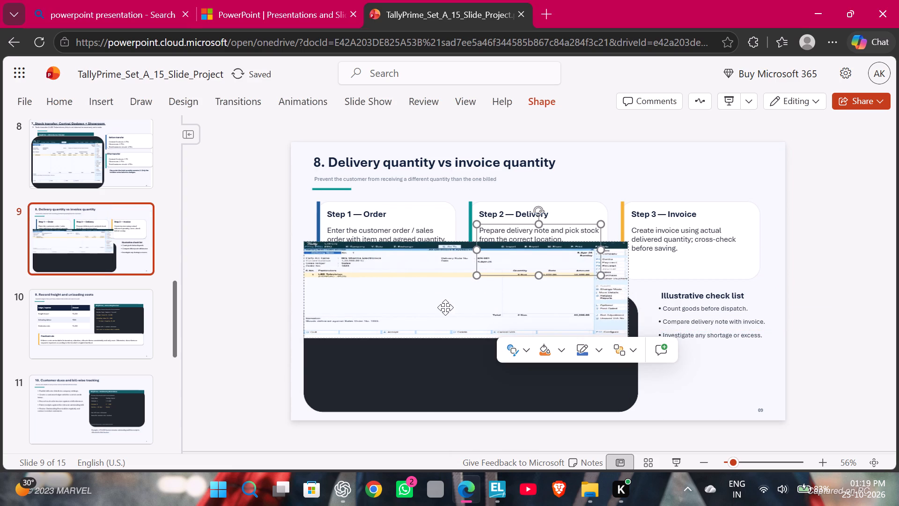
Move the Delivery Note picture down into the dark panel, centred so a dark border shows above and below it.
left_click(445, 307)
left_click_drag(447, 311, 451, 368)
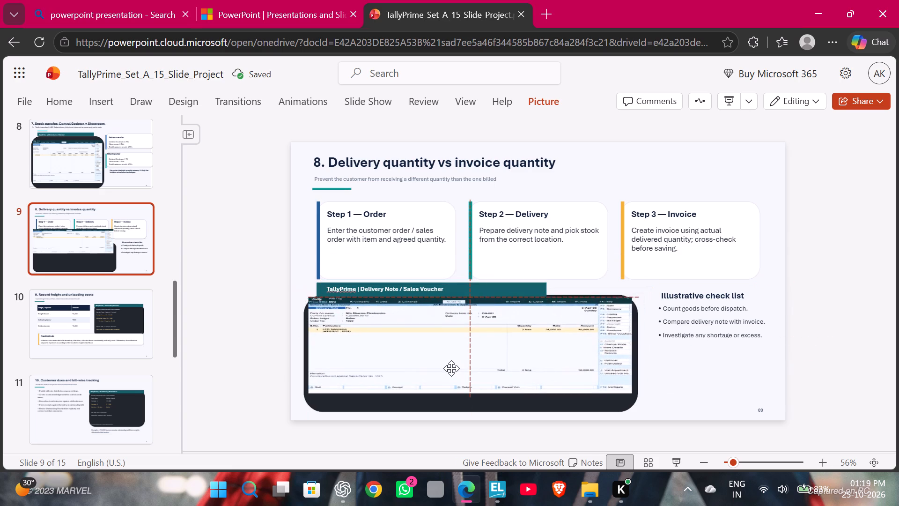
left_click_drag(451, 368, 454, 376)
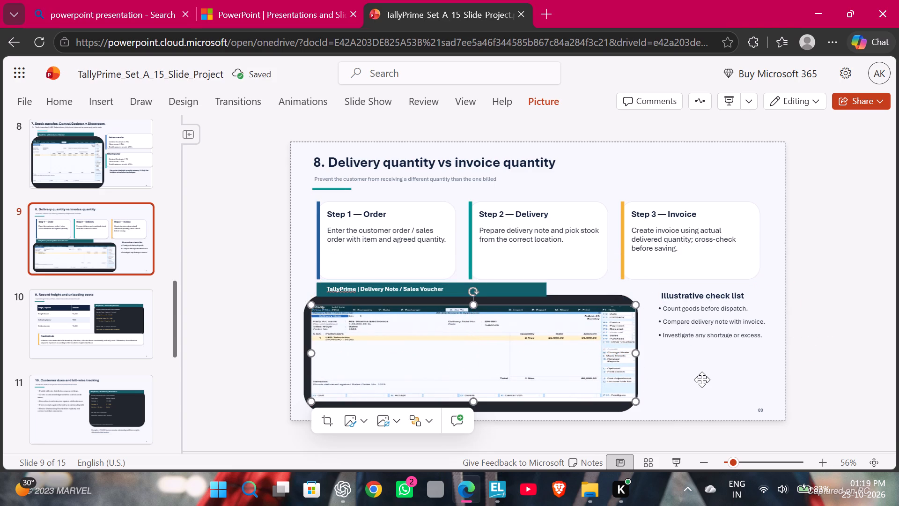
left_click(702, 379)
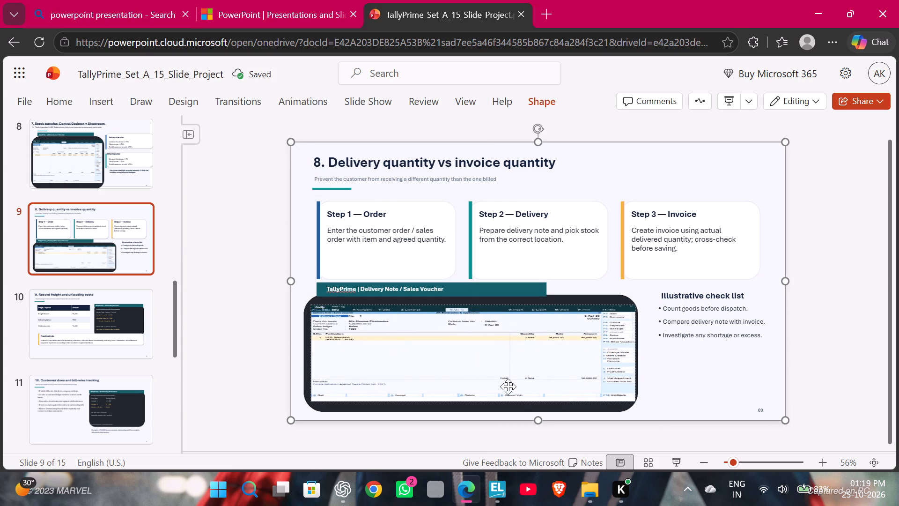
left_click(507, 385)
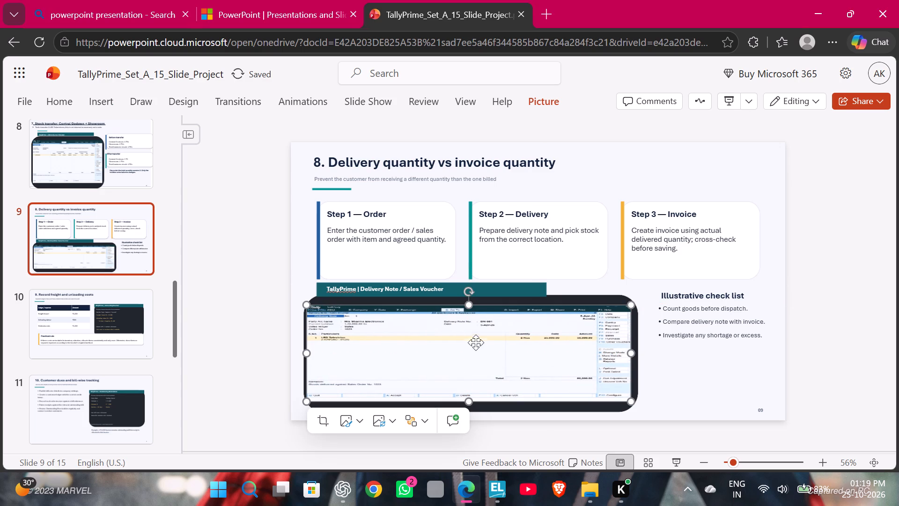
left_click(470, 306)
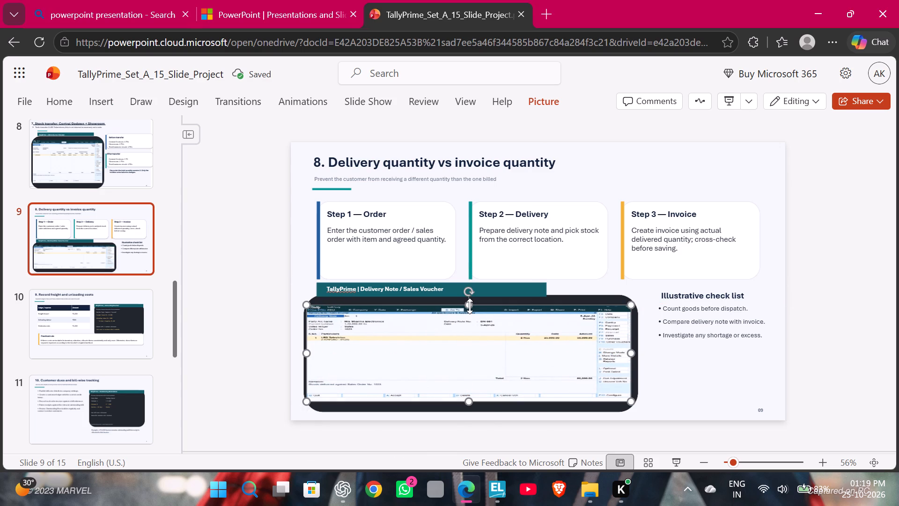
left_click(862, 283)
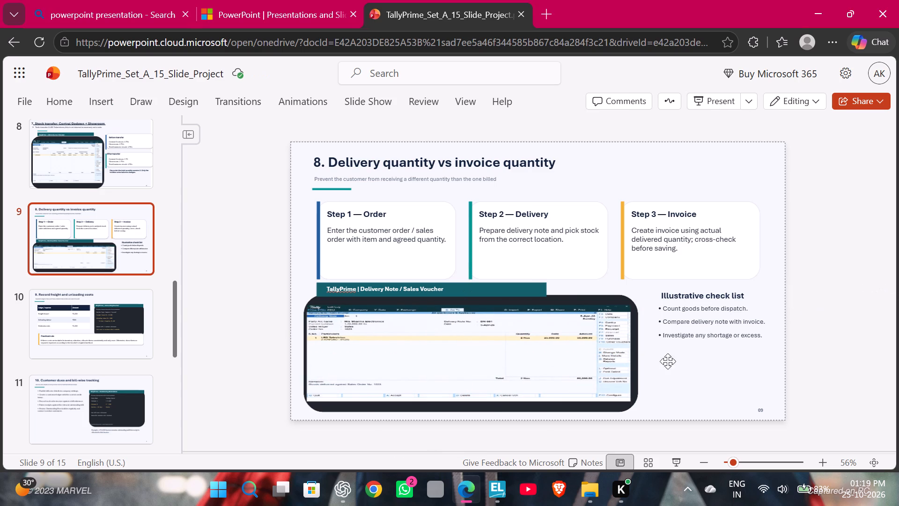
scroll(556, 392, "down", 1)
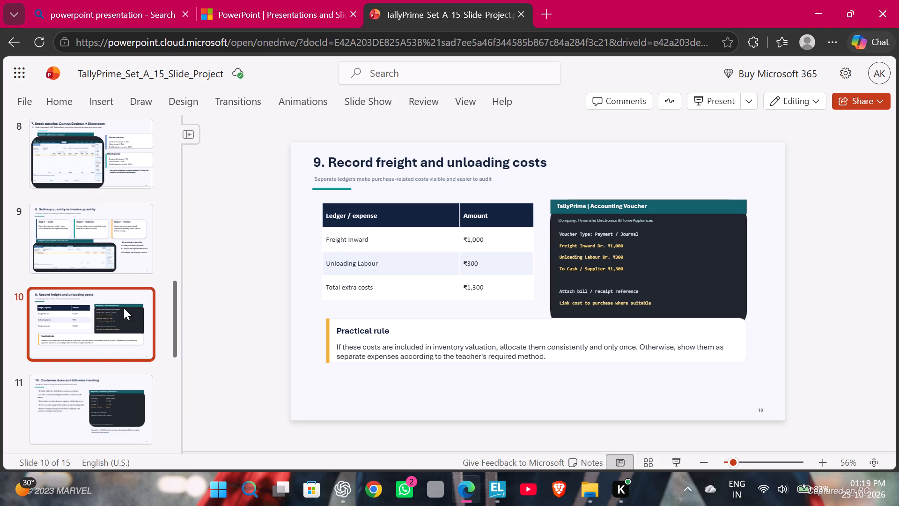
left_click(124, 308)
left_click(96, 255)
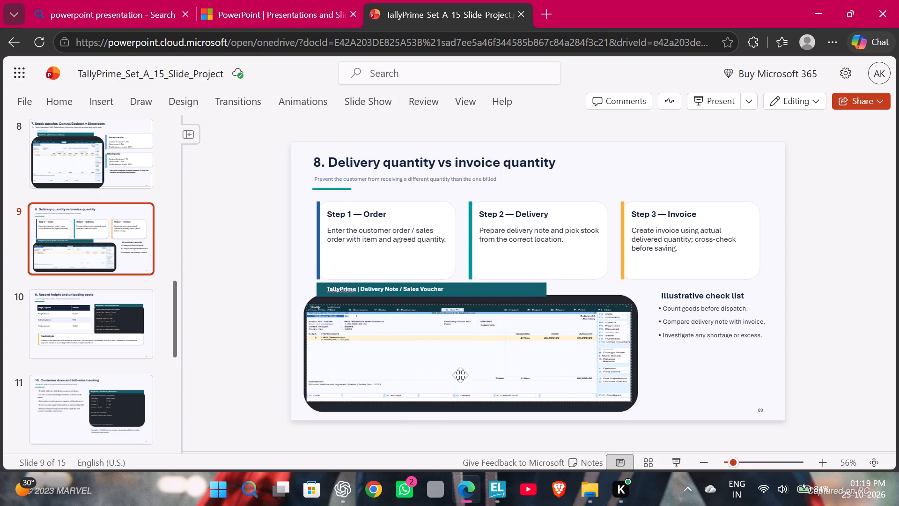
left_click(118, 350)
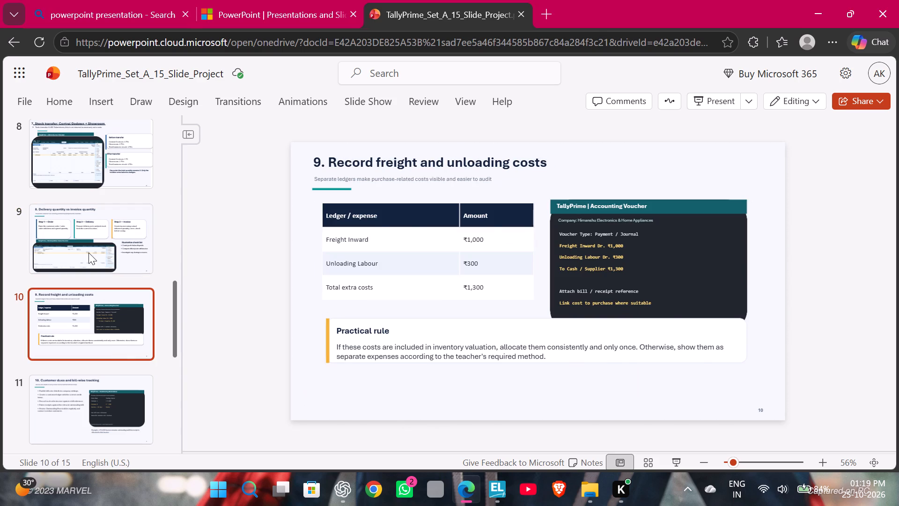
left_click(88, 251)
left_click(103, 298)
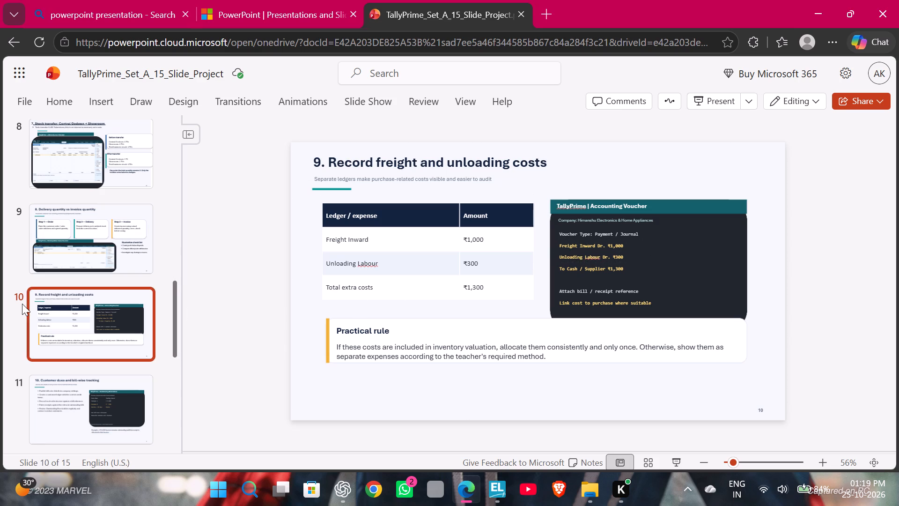
On slide 9, move the three-bullet check list text box down and slightly to the right, beside the Delivery Note picture.
left_click(154, 213)
left_click(138, 235)
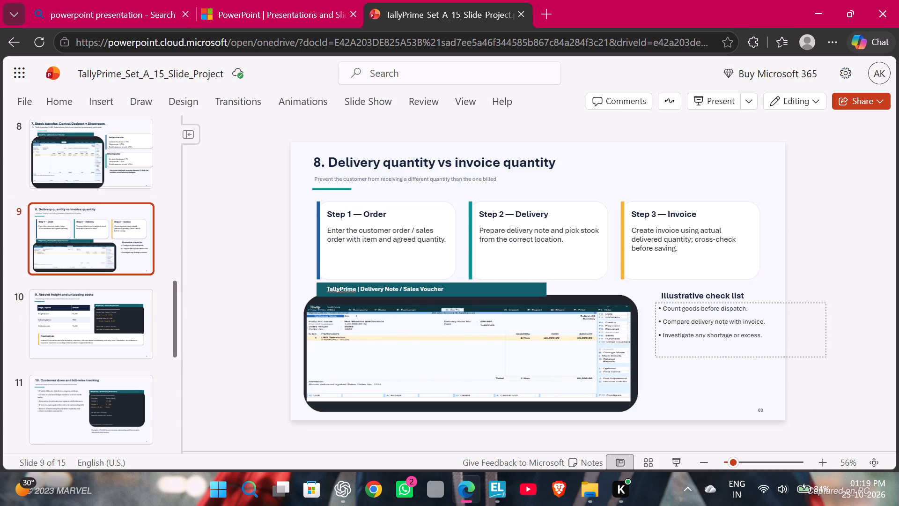
left_click(711, 313)
left_click_drag(763, 303, 773, 325)
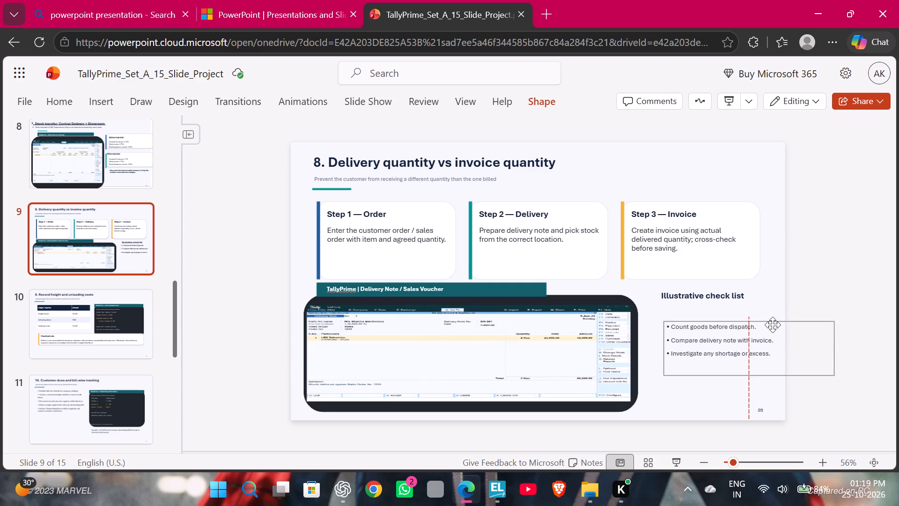
left_click_drag(773, 325, 771, 330)
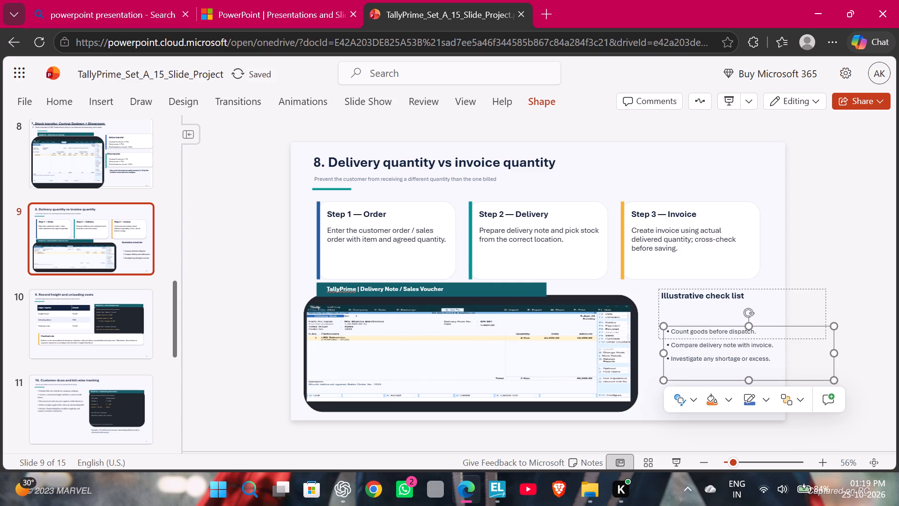
Move the "Illustrative check list" heading down to sit directly above the bullets, aligned with their text box's left edge.
left_click(704, 296)
left_click_drag(710, 289, 710, 311)
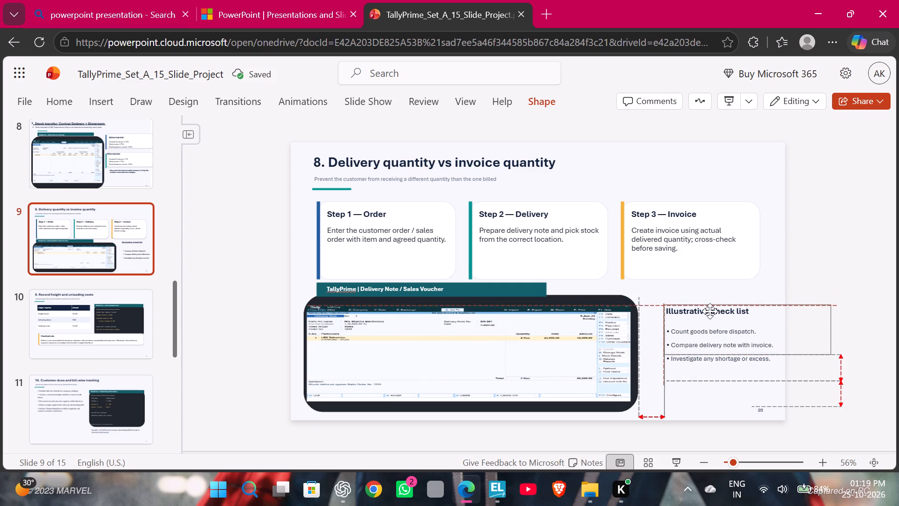
left_click_drag(710, 311, 711, 317)
left_click(802, 276)
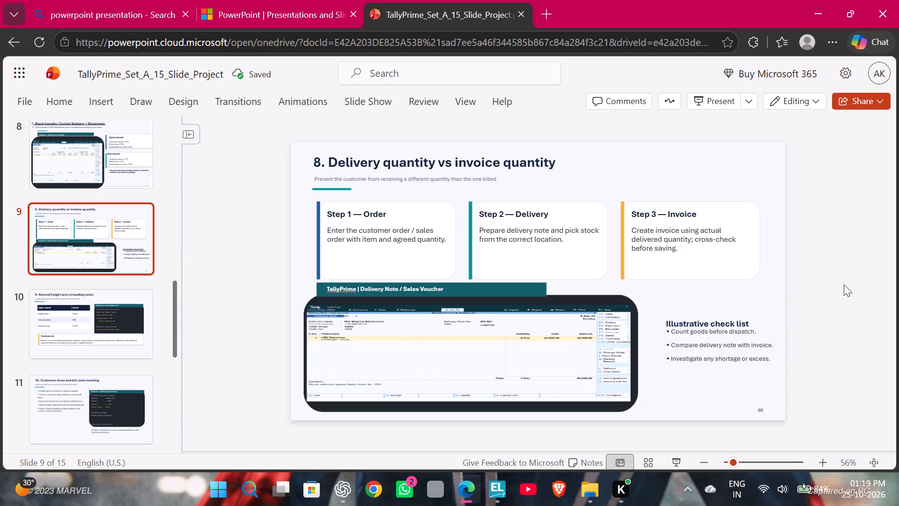
Nudge the "Illustrative check list" heading up slightly, leaving a small gap between it and the first bullet.
left_click(724, 321)
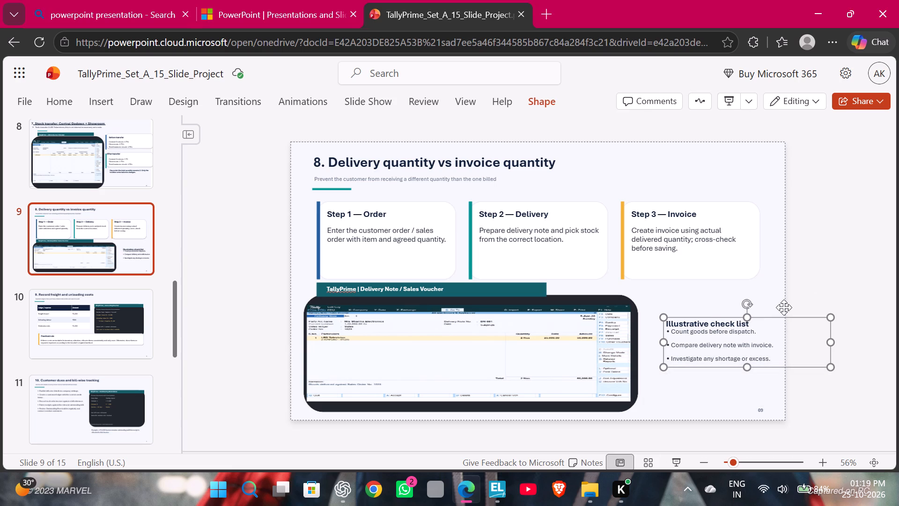
left_click(862, 268)
left_click(686, 325)
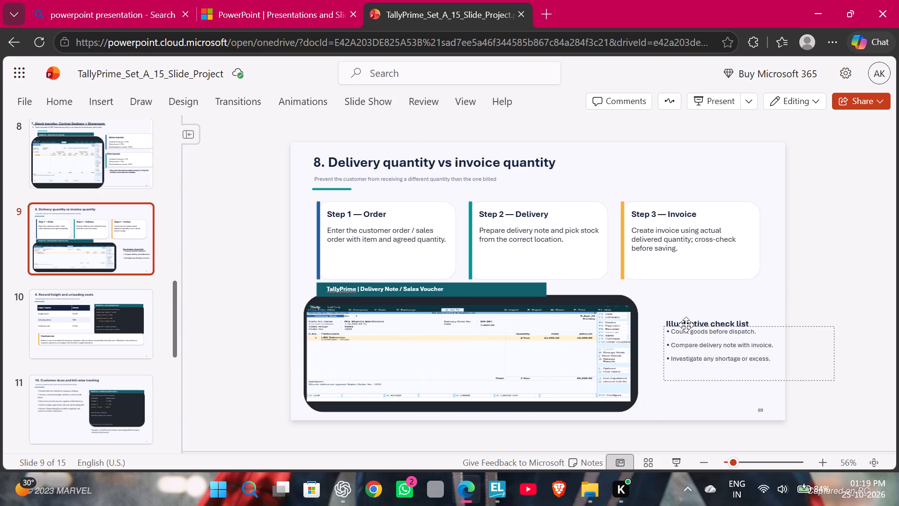
left_click(693, 320)
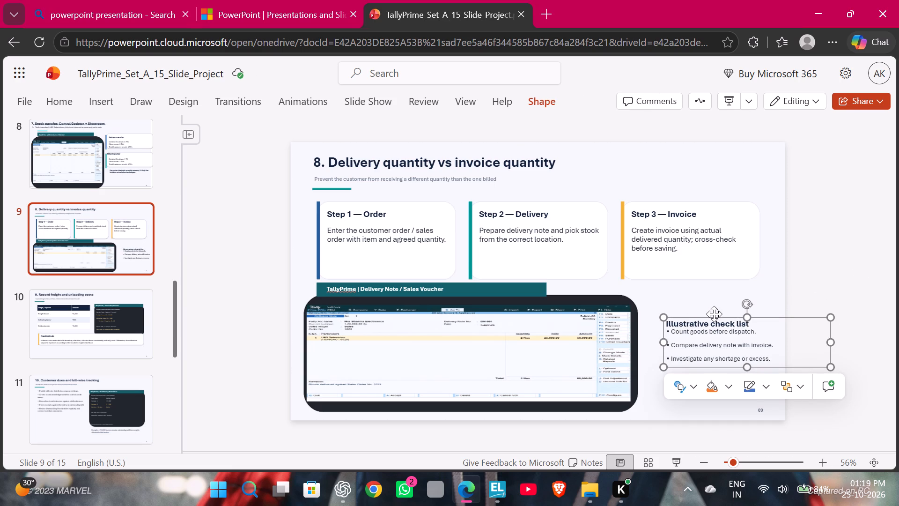
left_click(715, 315)
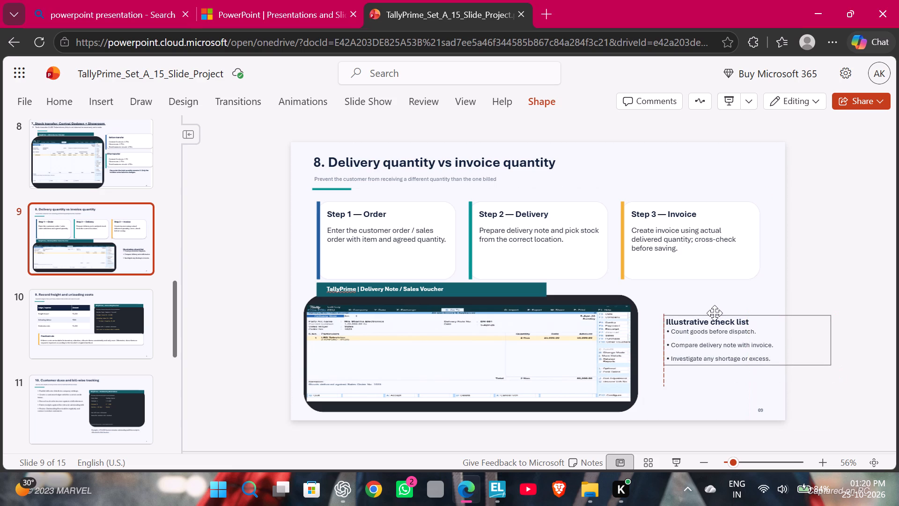
left_click(817, 257)
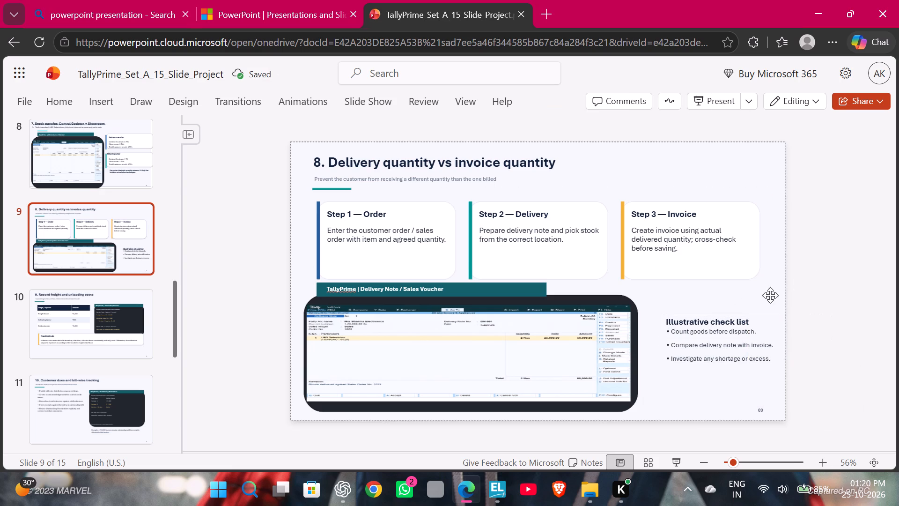
left_click(720, 321)
left_click(711, 319)
left_click_drag(709, 319, 705, 314)
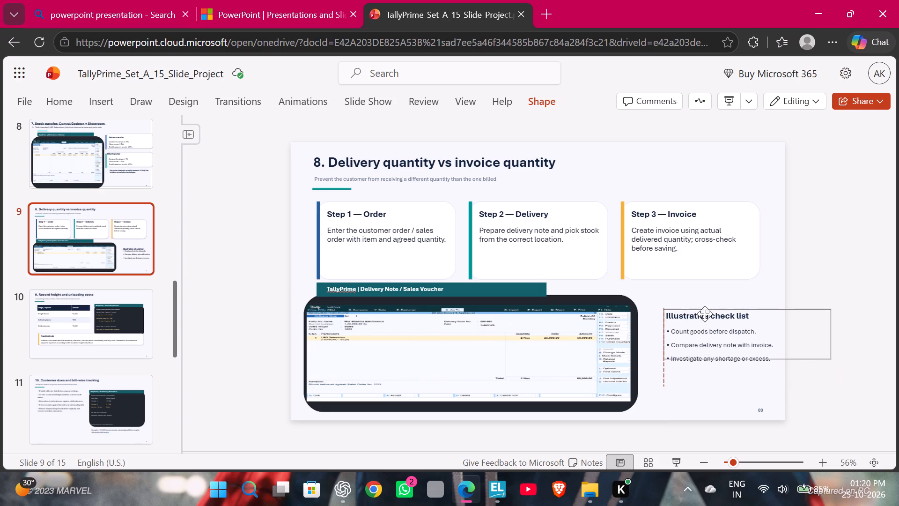
left_click_drag(705, 314, 705, 316)
left_click(860, 237)
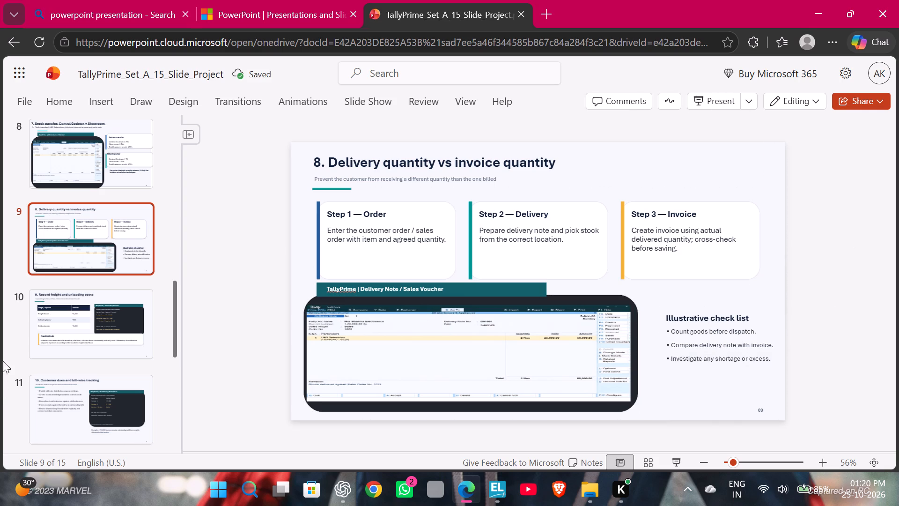
On slide 10, select the whole dark panel title text "TallyPrime | Accounting Voucher".
left_click(100, 316)
scroll(100, 315, "down", 2)
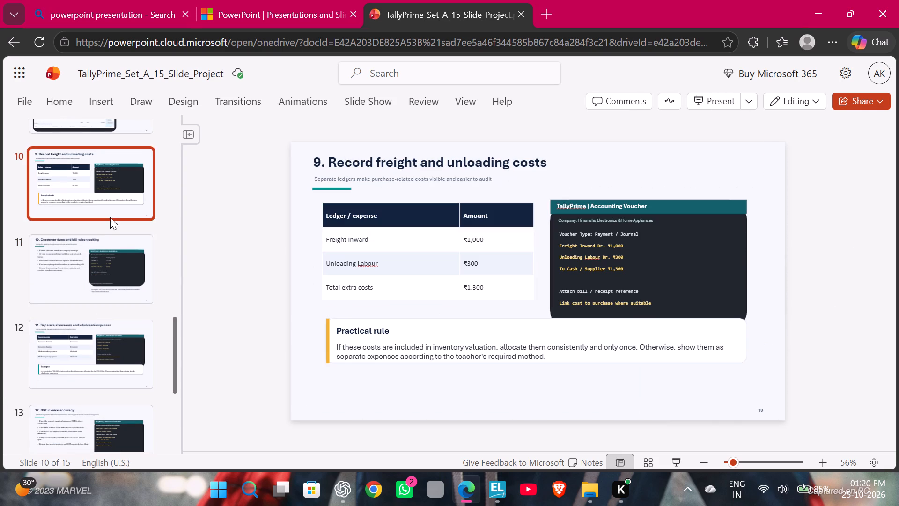
scroll(121, 272, "down", 4)
scroll(121, 272, "up", 3)
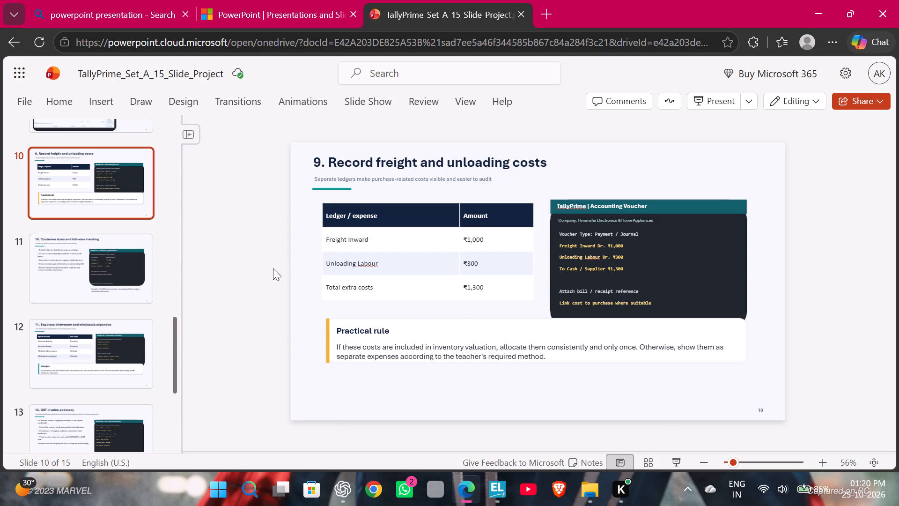
left_click(626, 259)
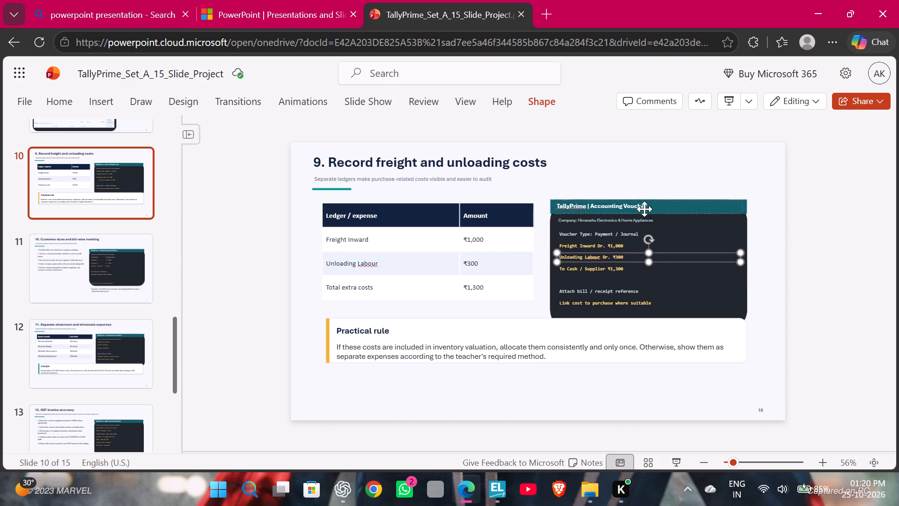
left_click(642, 207)
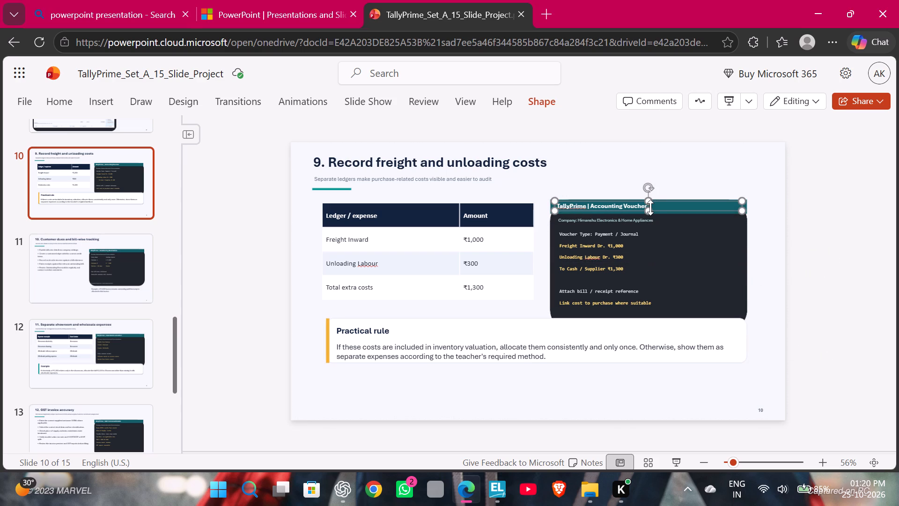
left_click(672, 205)
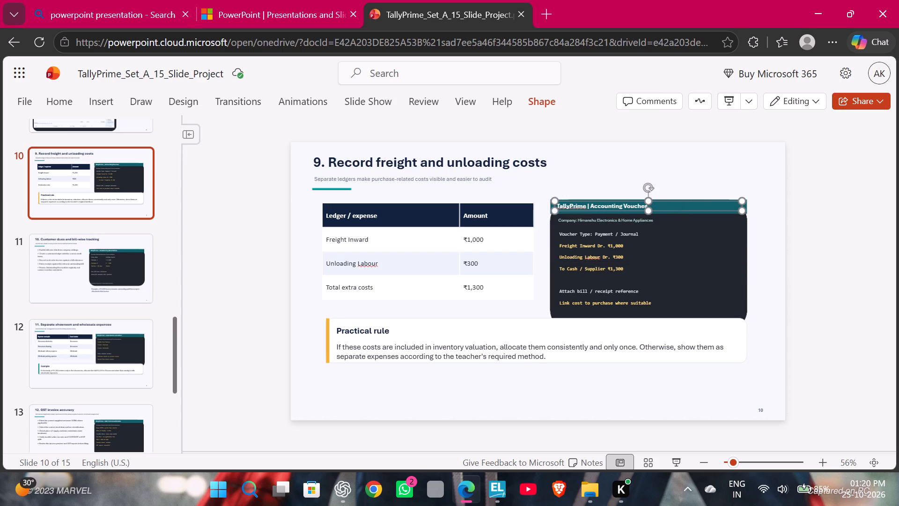
left_click(658, 206)
left_click_drag(658, 206, 587, 204)
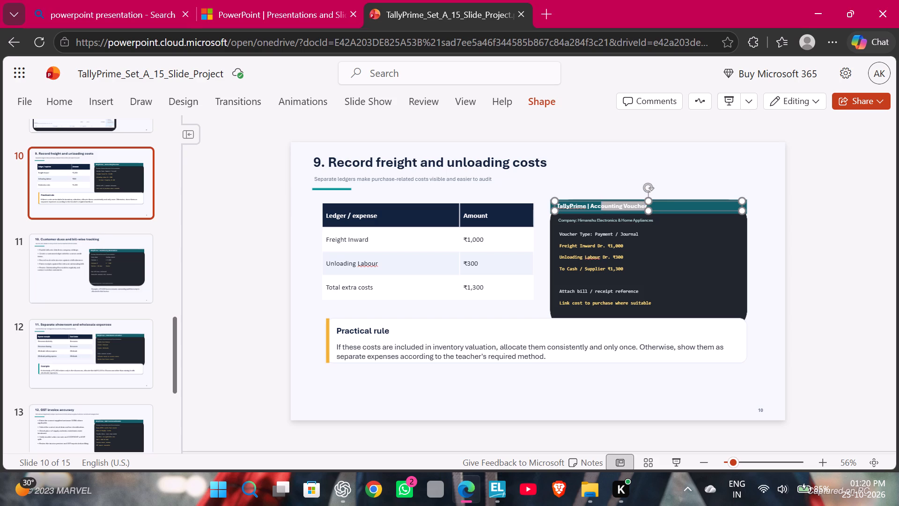
left_click_drag(587, 204, 552, 204)
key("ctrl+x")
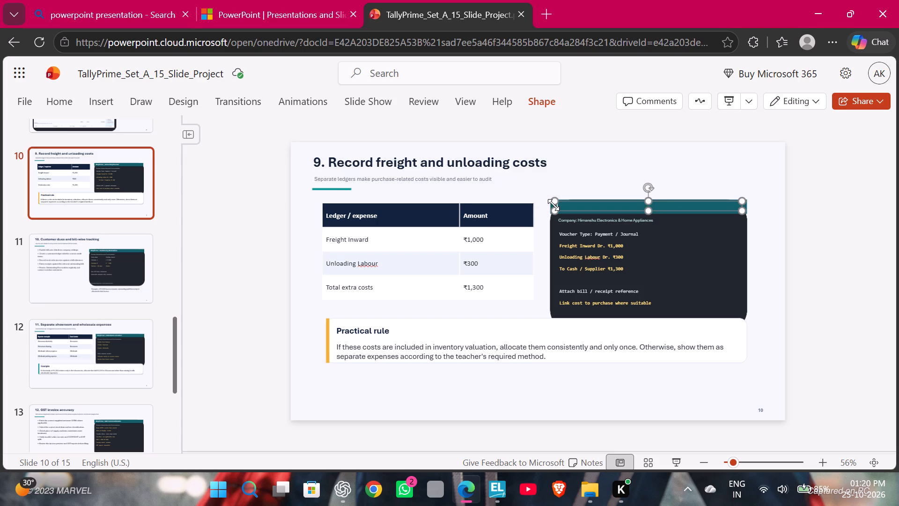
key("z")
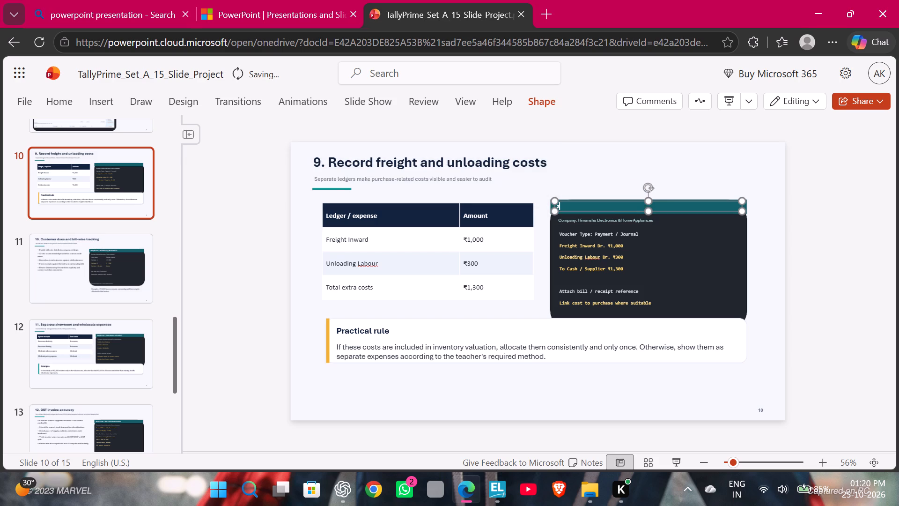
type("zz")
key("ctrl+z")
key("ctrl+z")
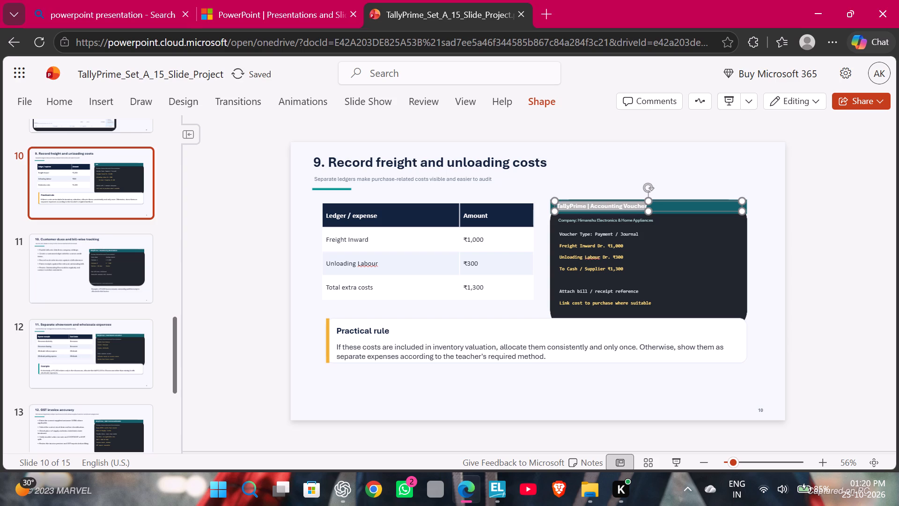
key("ctrl+c")
key("ctrl+c")
left_click(349, 491)
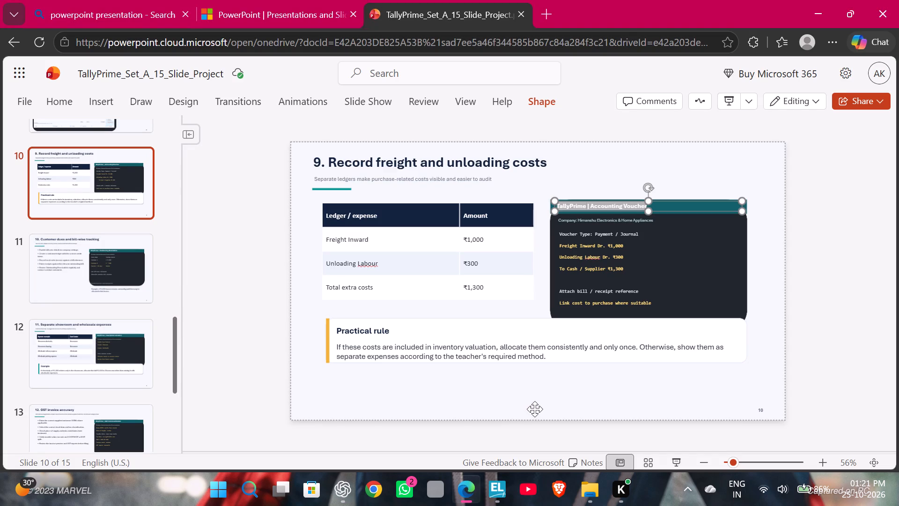
left_click(612, 270)
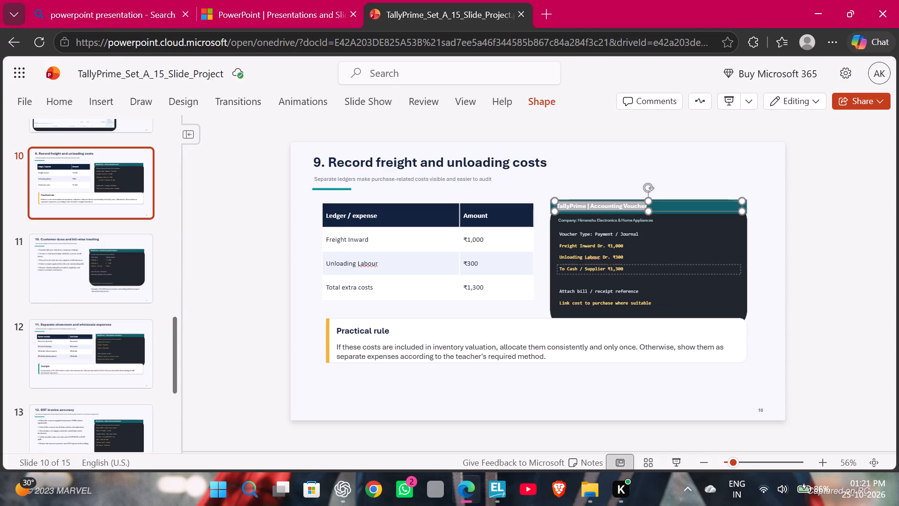
key("BackSpace")
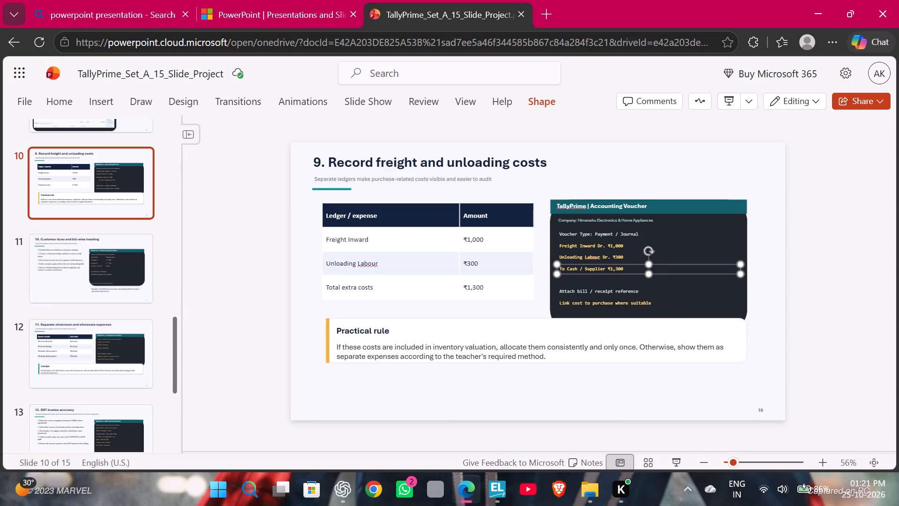
left_click(641, 265)
key("BackSpace")
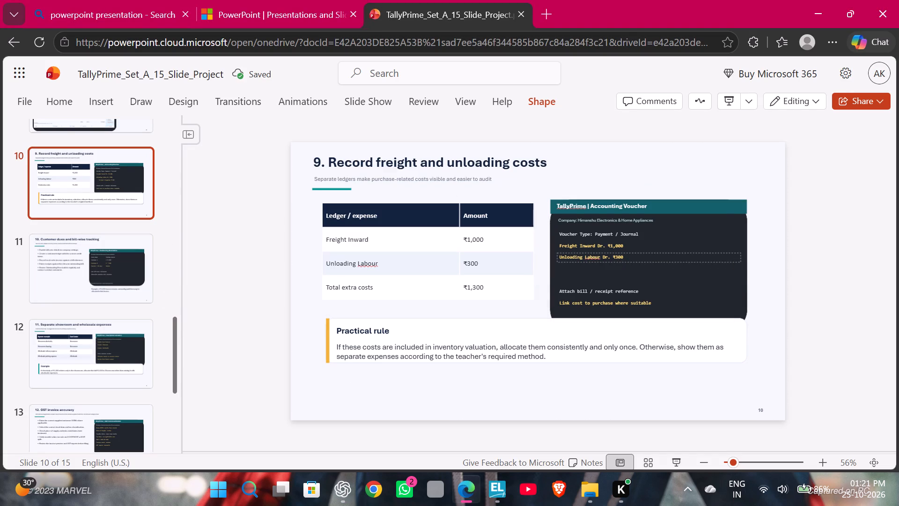
left_click(622, 254)
key("BackSpace")
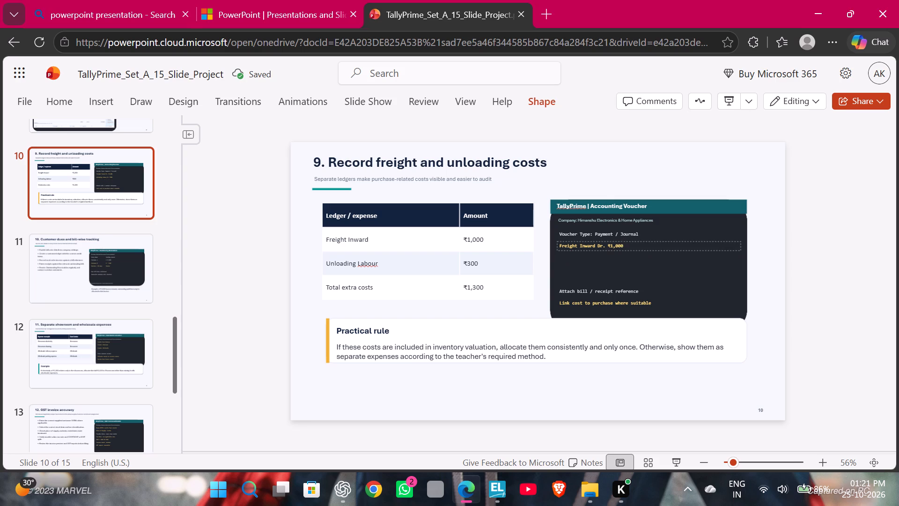
left_click(623, 247)
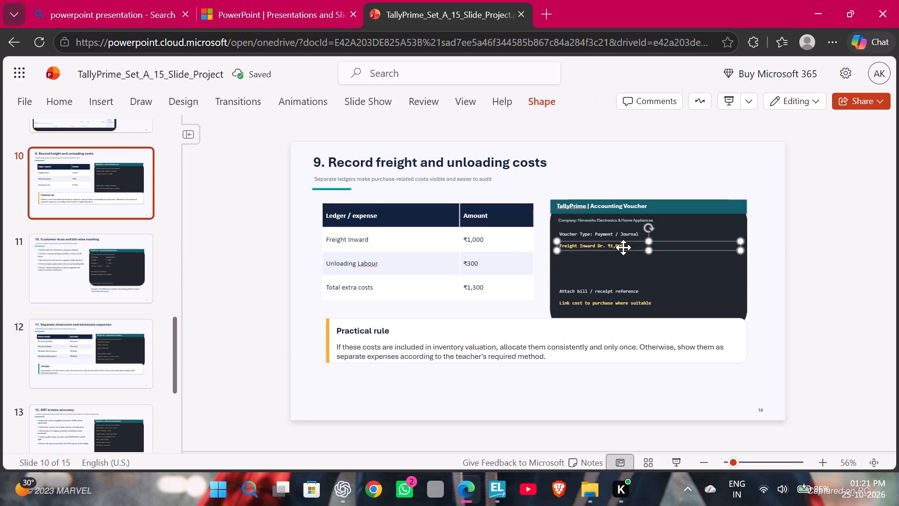
key("BackSpace")
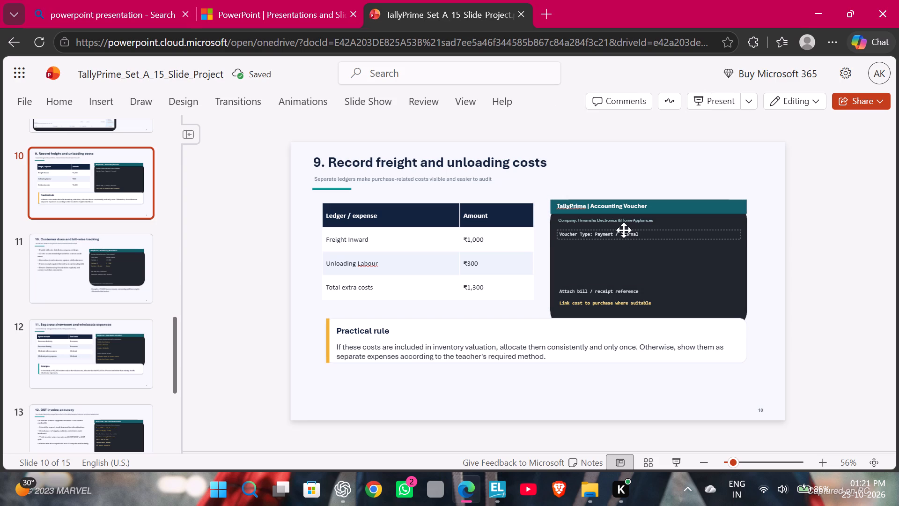
Delete the remaining voucher type, company, bill reference and cost link lines from the dark panel, keeping its title.
left_click(624, 230)
key("BackSpace")
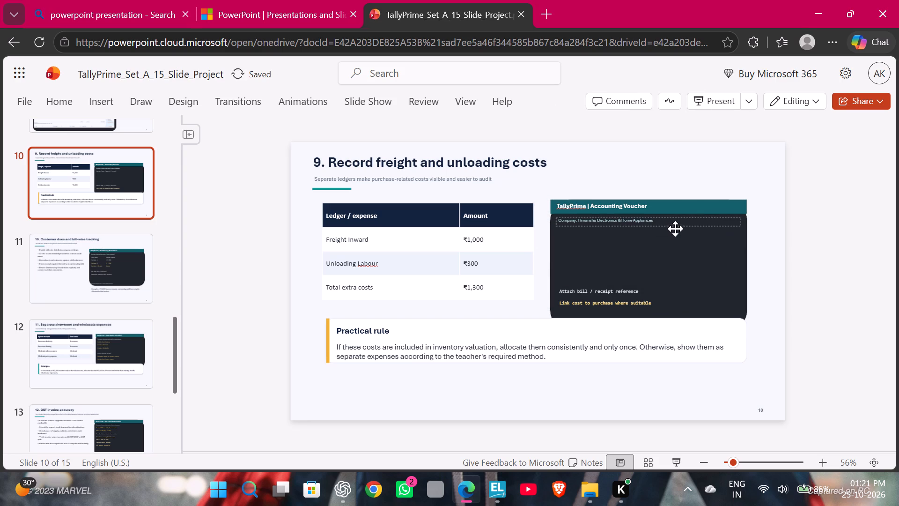
left_click(664, 221)
key("BackSpace")
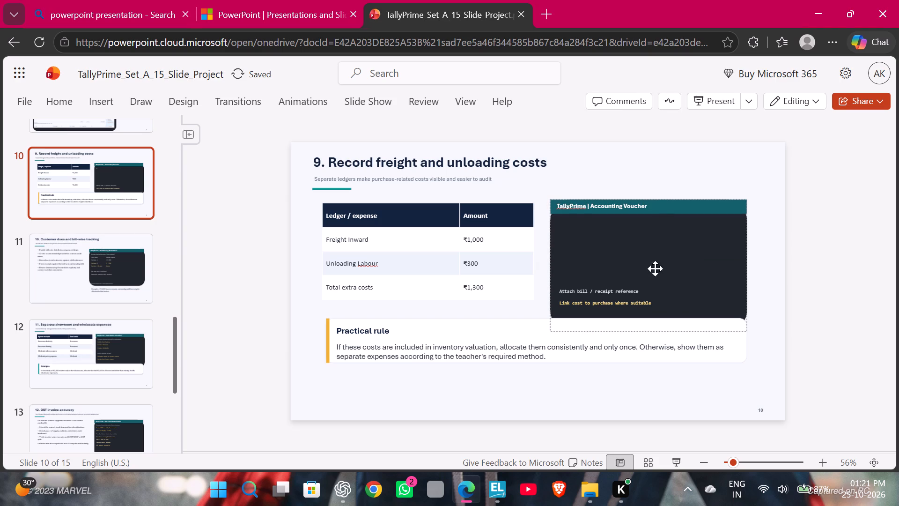
left_click(625, 291)
key("BackSpace")
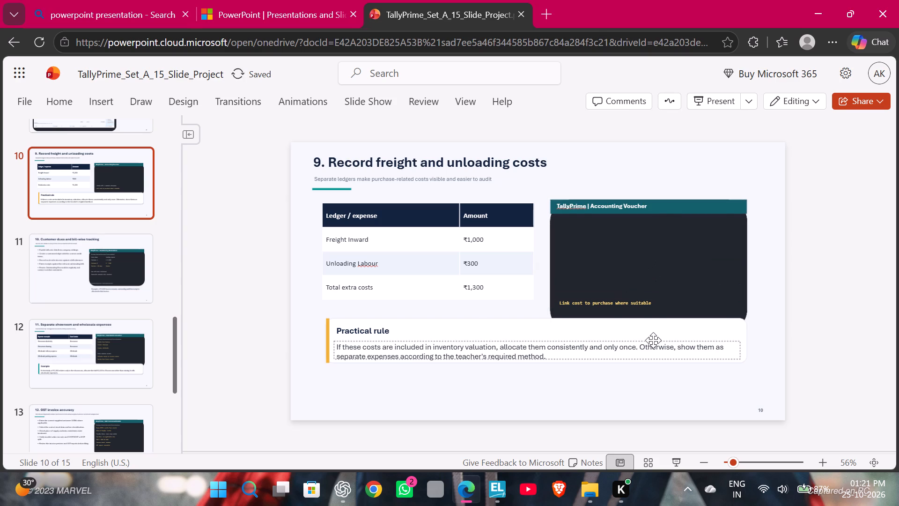
left_click(632, 304)
key("BackSpace")
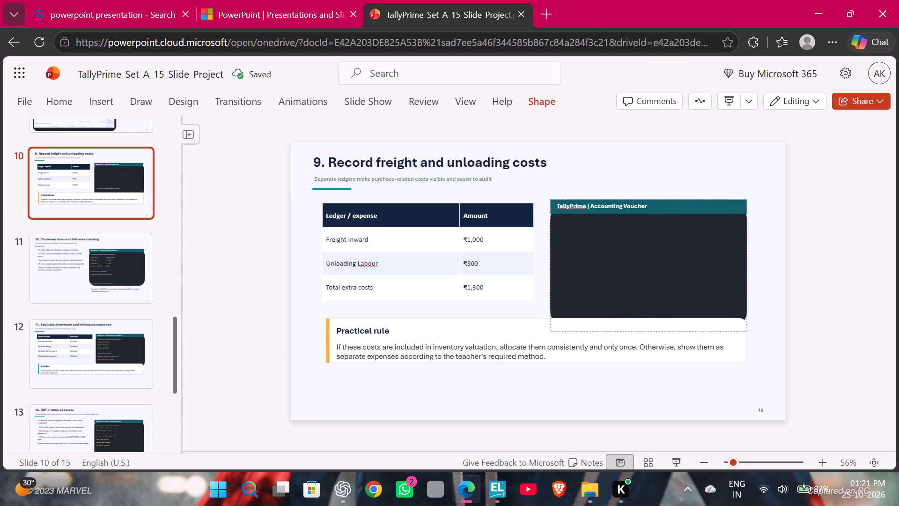
Move the "TallyPrime | Accounting Voucher" title text up into the gap above the dark panel.
left_click(657, 203)
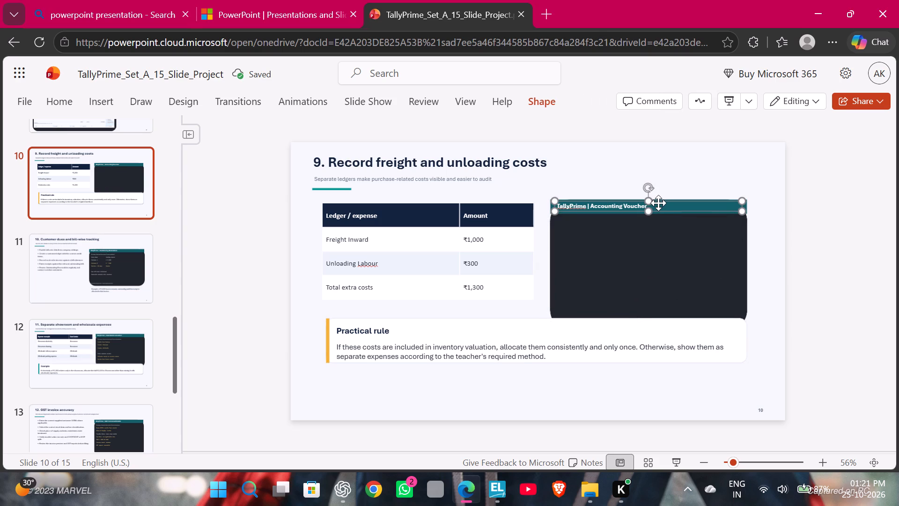
left_click_drag(658, 203, 664, 182)
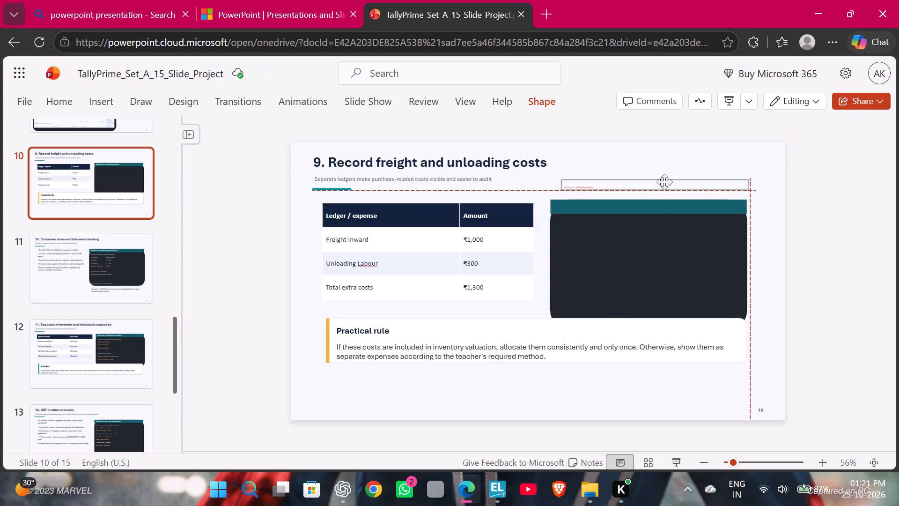
left_click_drag(664, 182, 668, 181)
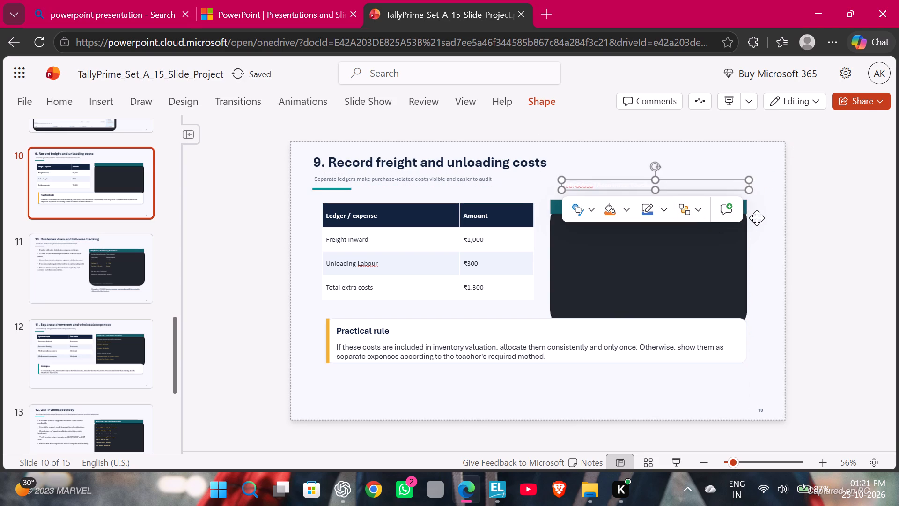
left_click(757, 218)
Move the teal title bar up behind the panel title text, shifted slightly left of the dark panel's edge.
left_click(725, 206)
left_click_drag(725, 206, 727, 186)
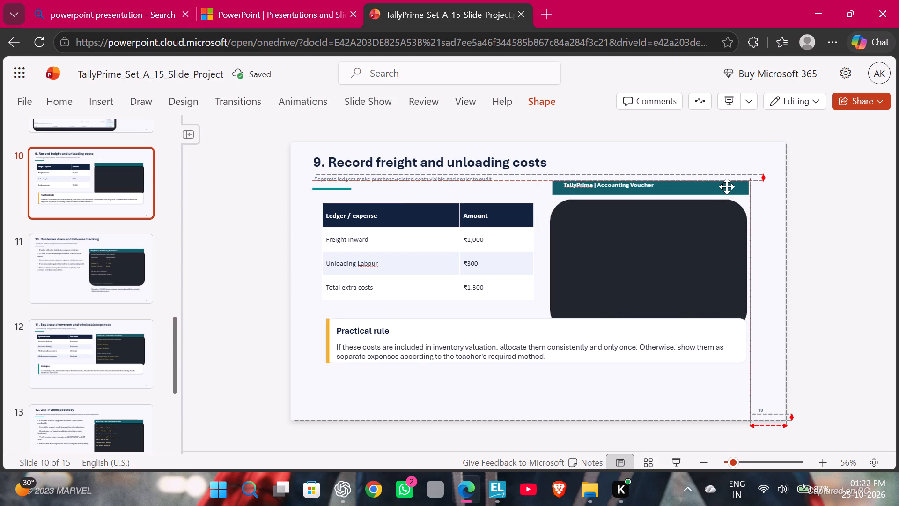
left_click_drag(727, 186, 732, 184)
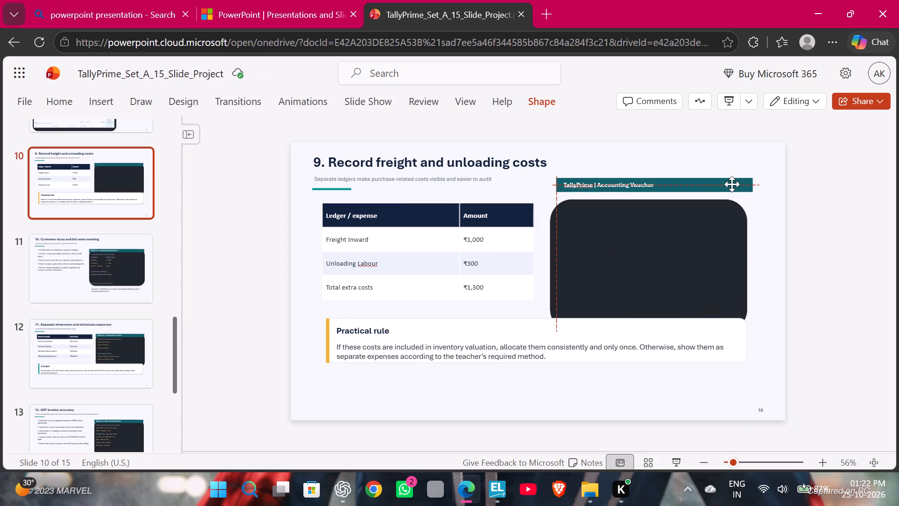
left_click_drag(732, 184, 723, 185)
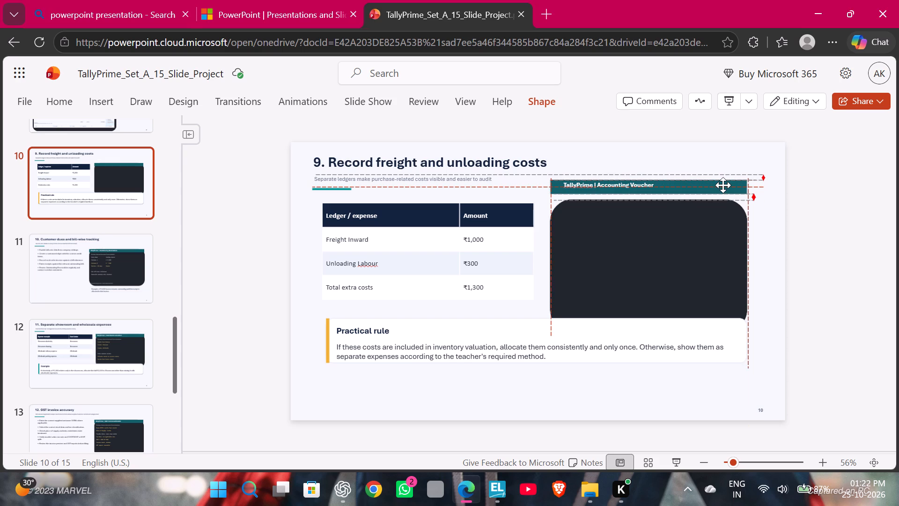
left_click_drag(723, 185, 721, 185)
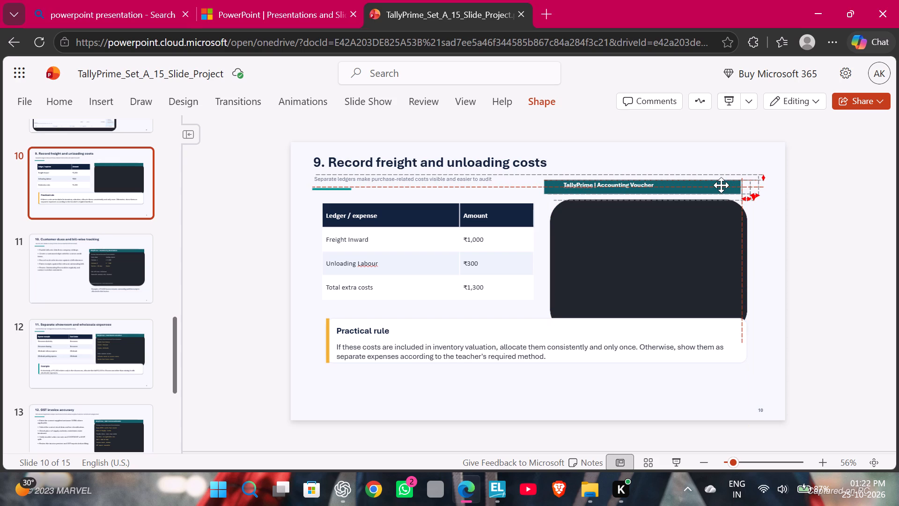
left_click_drag(721, 185, 721, 184)
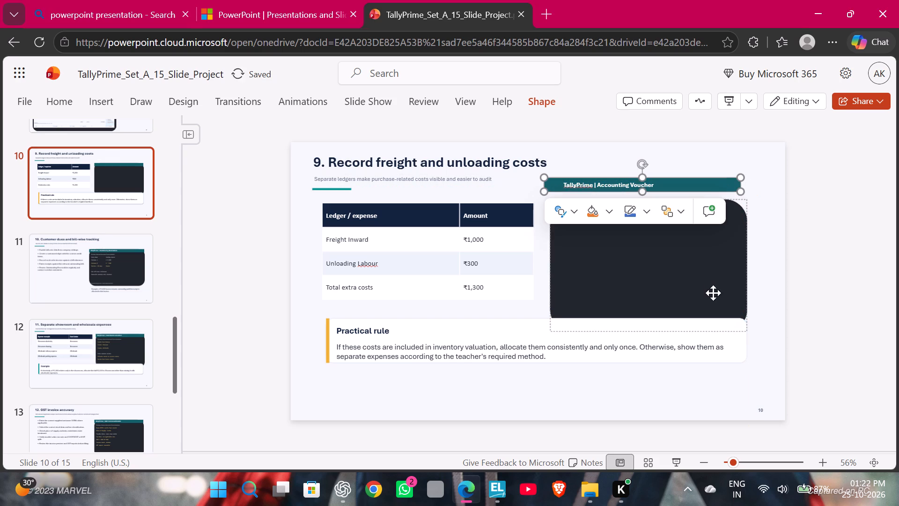
Move the dark panel up directly beneath the teal bar, left edges aligned, and widen it rightward past the bar's end.
left_click(713, 293)
left_click_drag(699, 269, 695, 261)
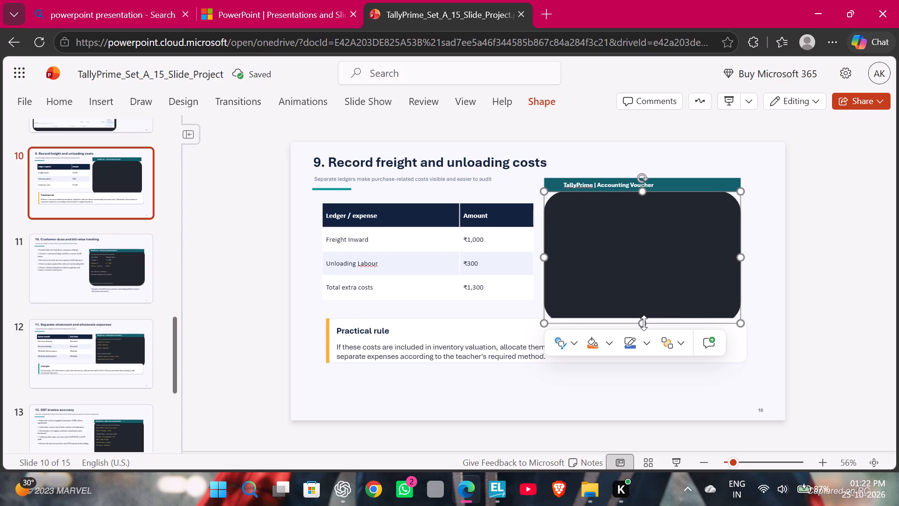
left_click_drag(740, 258, 750, 256)
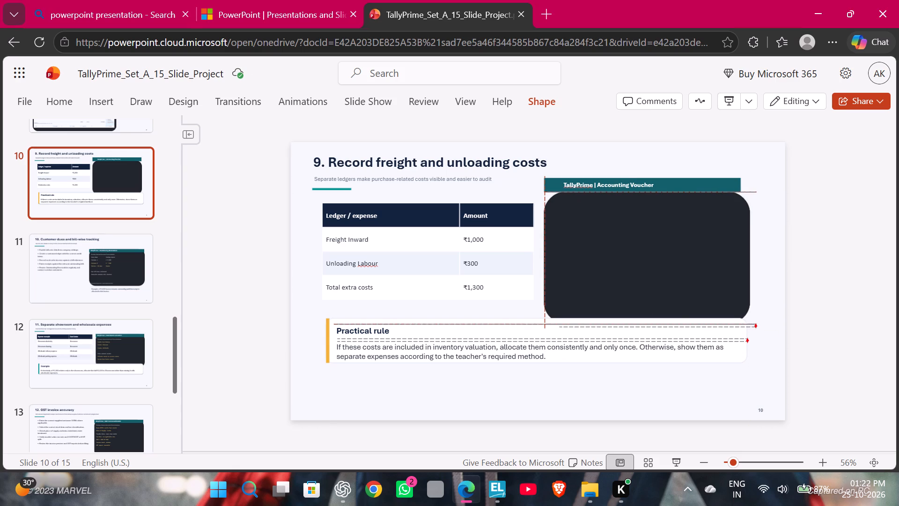
left_click_drag(750, 256, 766, 258)
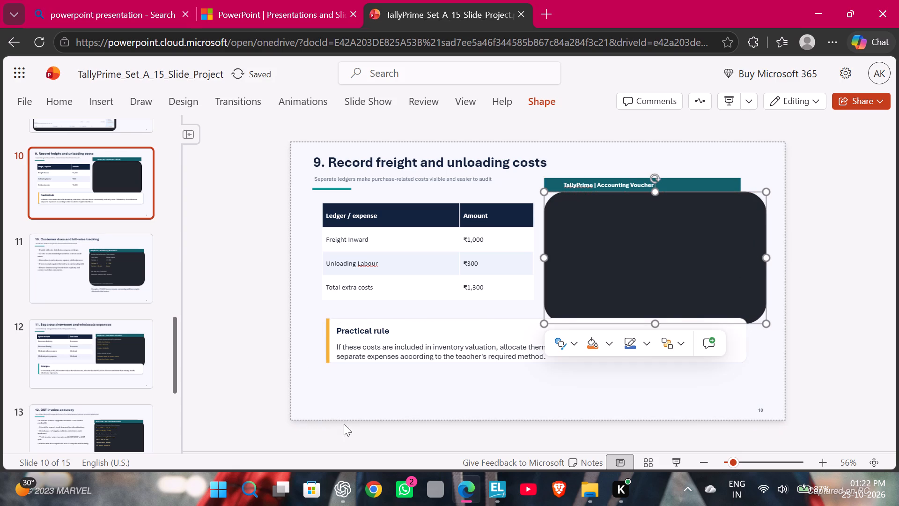
Move the "Practical rule" explanatory paragraph down below its white box, shifted slightly left.
left_click(430, 344)
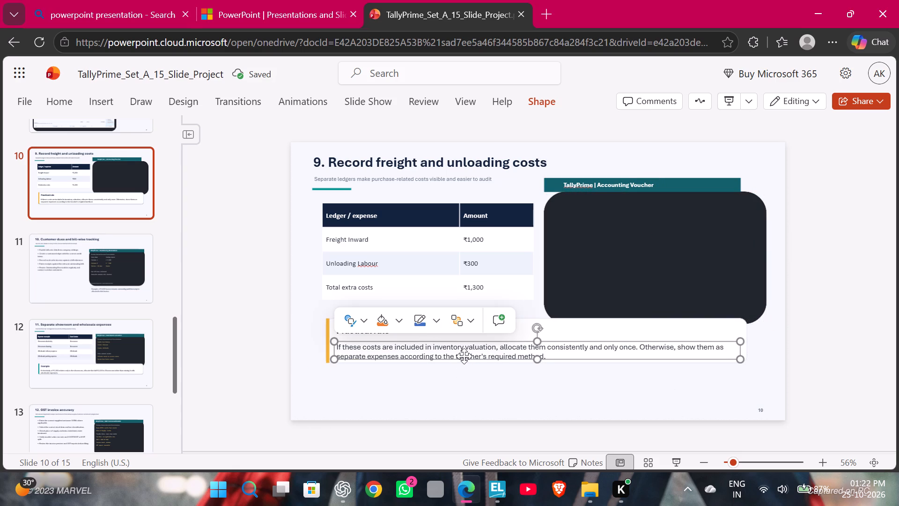
left_click_drag(464, 356, 462, 385)
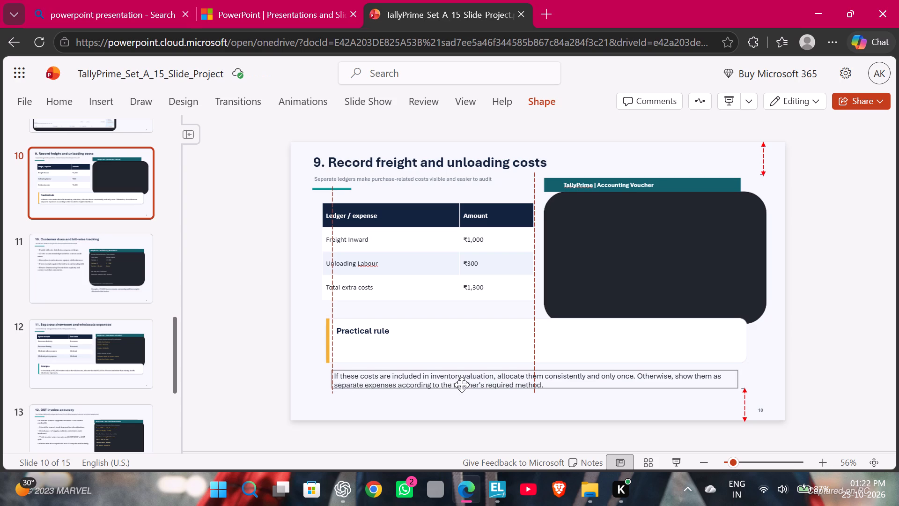
left_click_drag(462, 385, 459, 387)
Move the white "Practical rule" background box down so it sits behind the repositioned paragraph, clear of the dark panel.
left_click(440, 321)
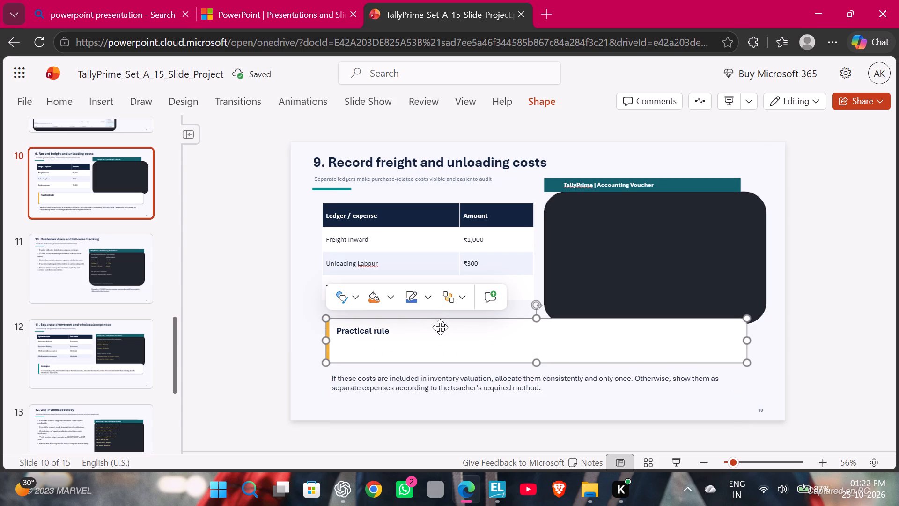
left_click_drag(440, 327, 438, 363)
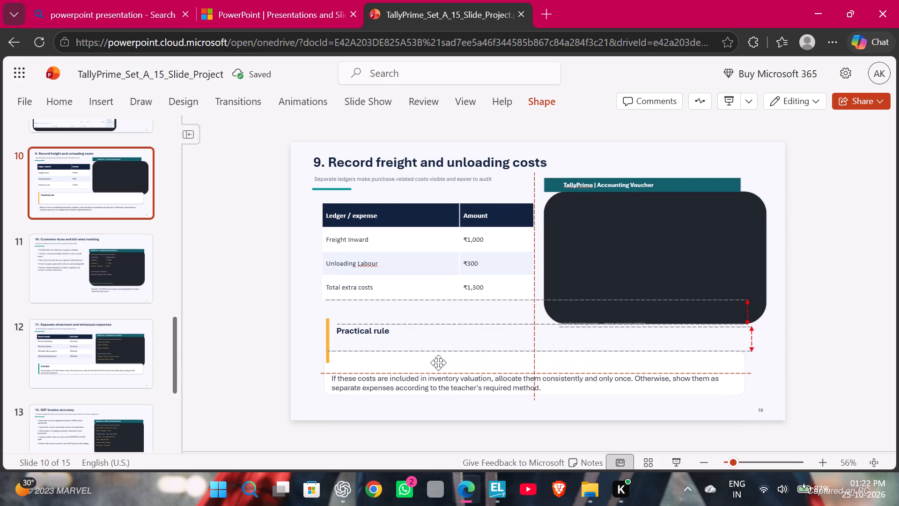
left_click_drag(438, 363, 438, 366)
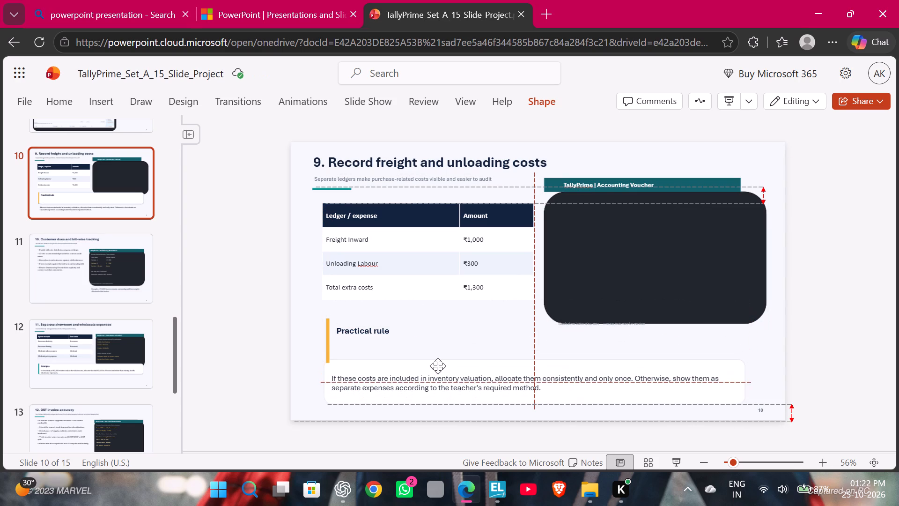
left_click_drag(438, 366, 438, 363)
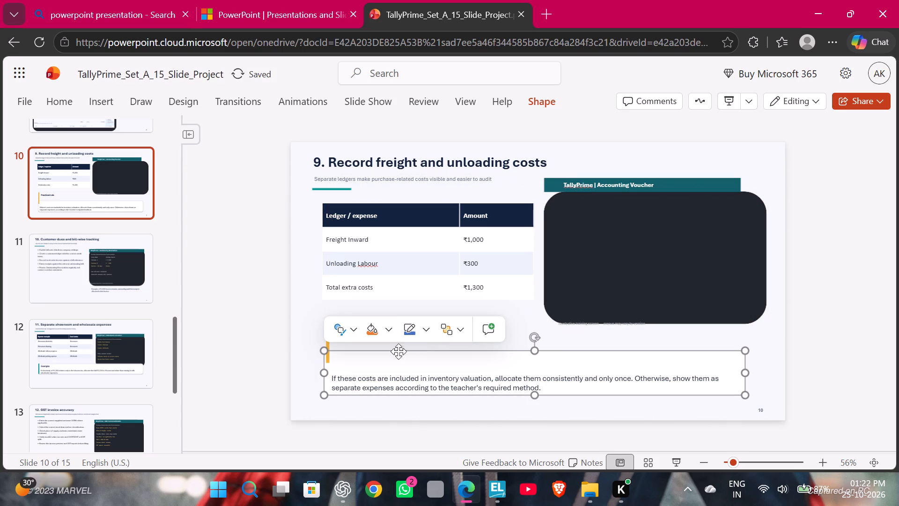
Move the "Practical rule" heading down to just above its white box, roughly left-aligned with the explanatory paragraph.
left_click(408, 298)
left_click(379, 331)
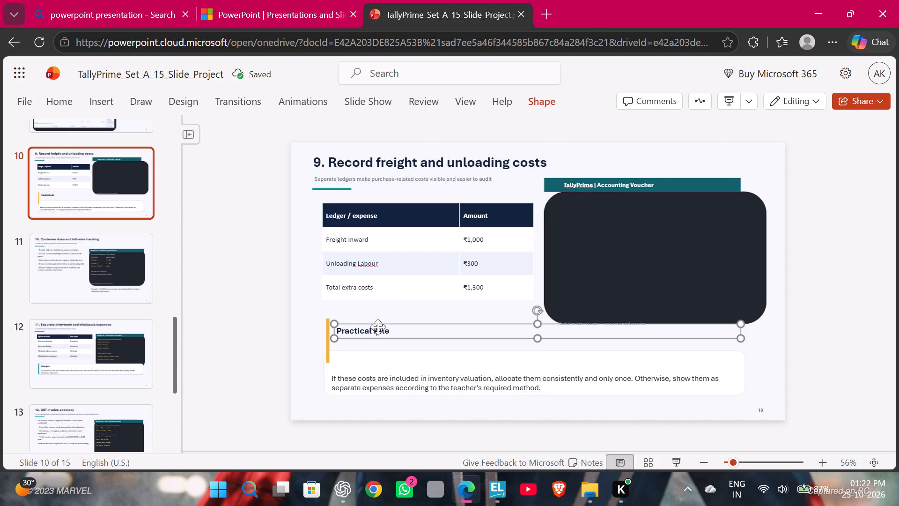
left_click_drag(386, 324, 386, 333)
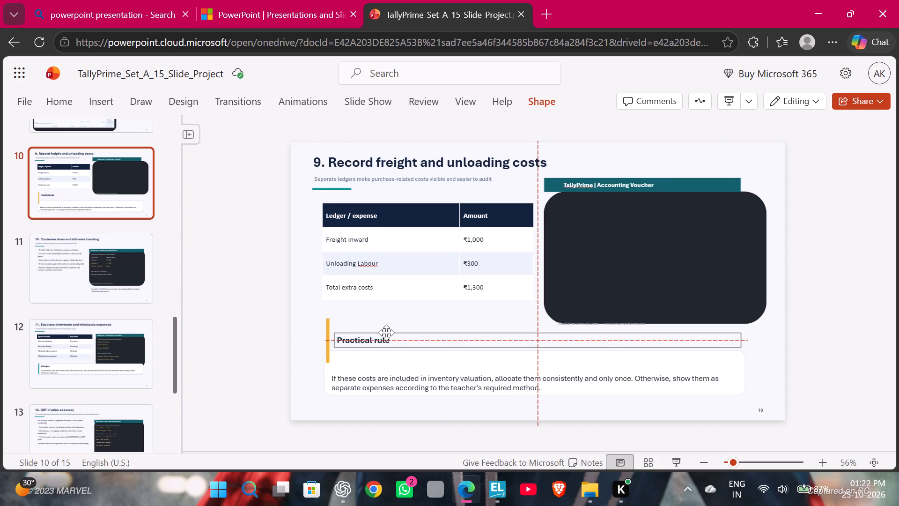
left_click_drag(386, 333, 383, 334)
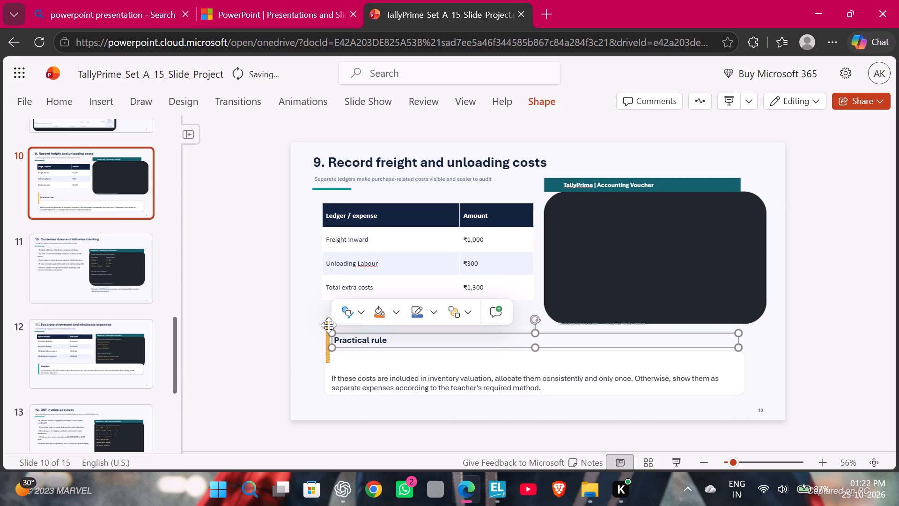
Move the orange accent bar down to the left edge of the white "Practical rule" box, matching the box's vertical extent.
left_click(329, 325)
left_click_drag(327, 325, 321, 342)
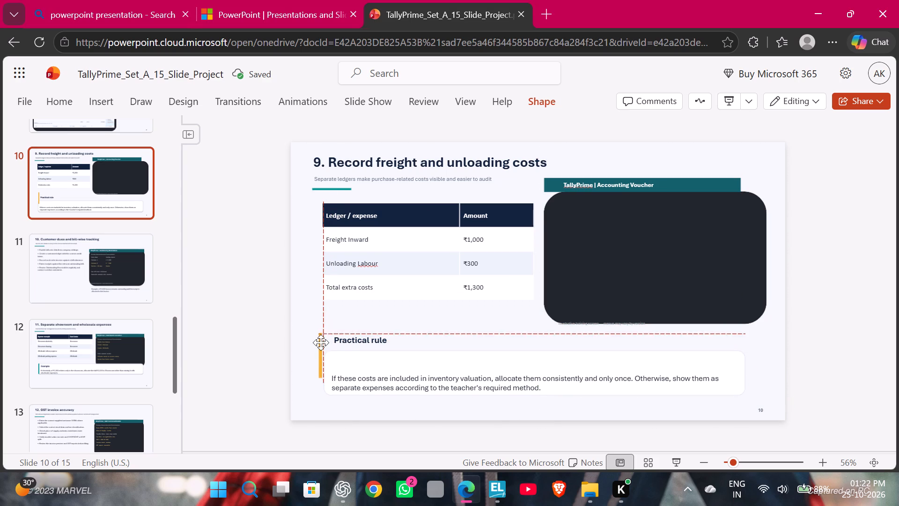
left_click_drag(321, 342, 320, 355)
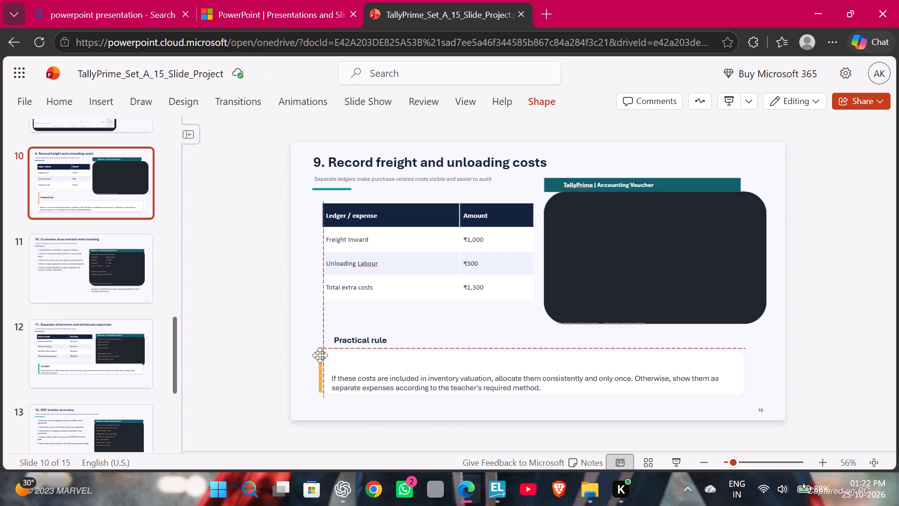
left_click_drag(320, 355, 320, 356)
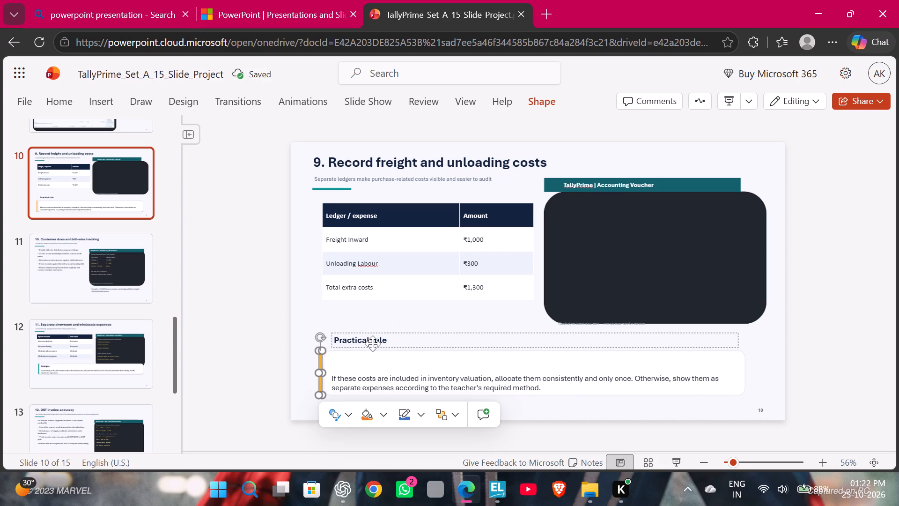
Move the "Practical rule" heading further down onto the top of its white box, above the paragraph.
left_click(371, 342)
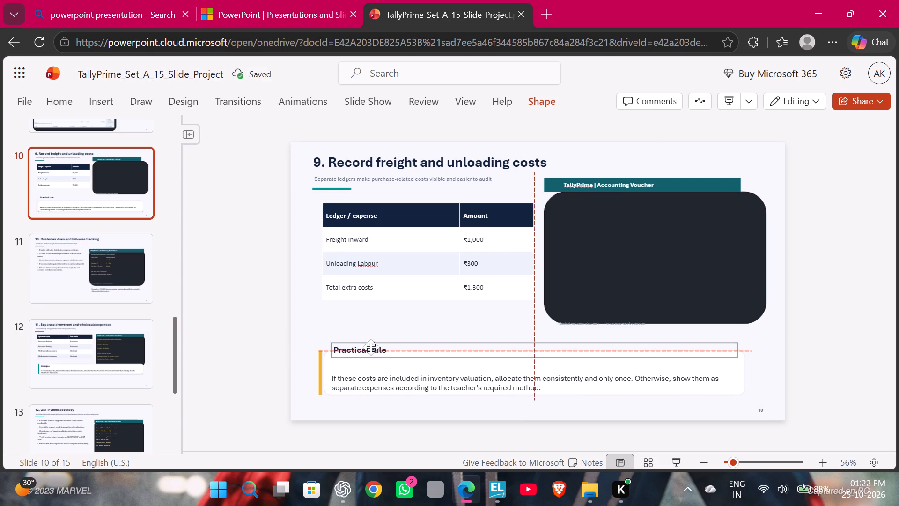
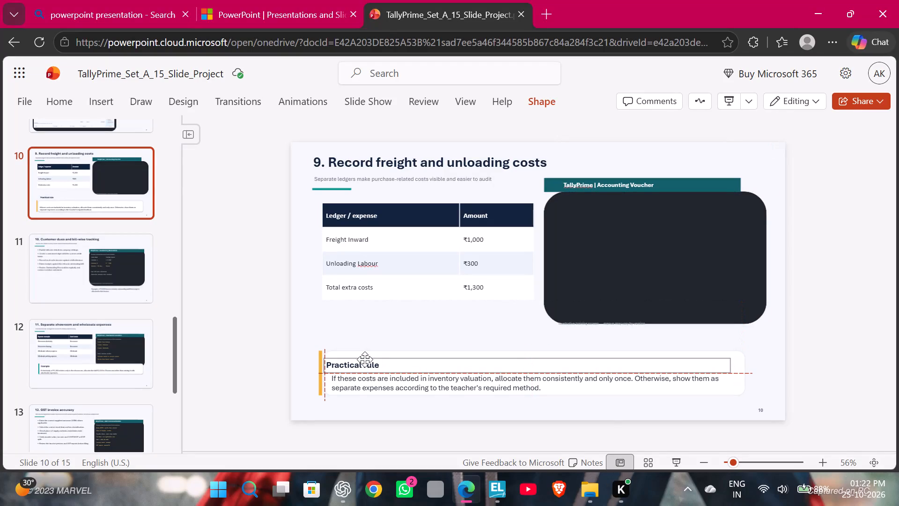
Align the orange accent bar with the left edge of the white "Practical rule" box, matching its top and bottom.
left_click(319, 367)
left_click(319, 367)
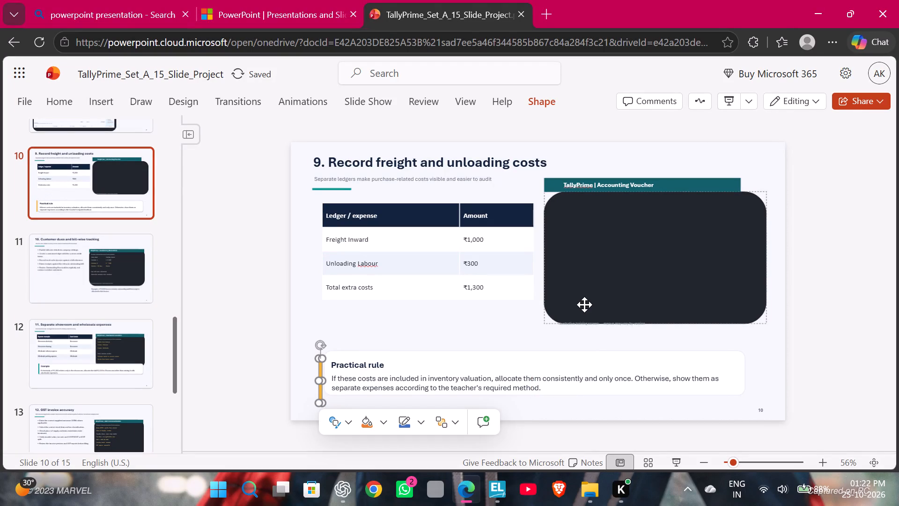
left_click(442, 330)
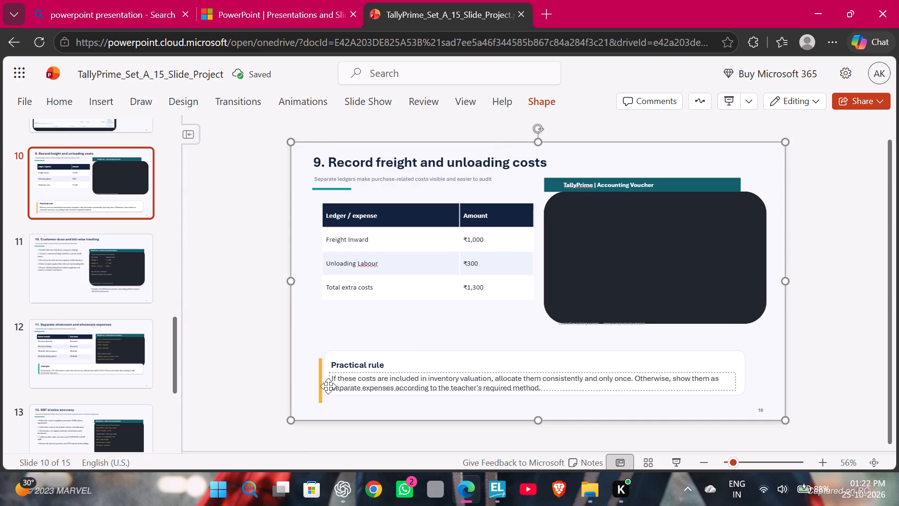
left_click(324, 386)
left_click(320, 370)
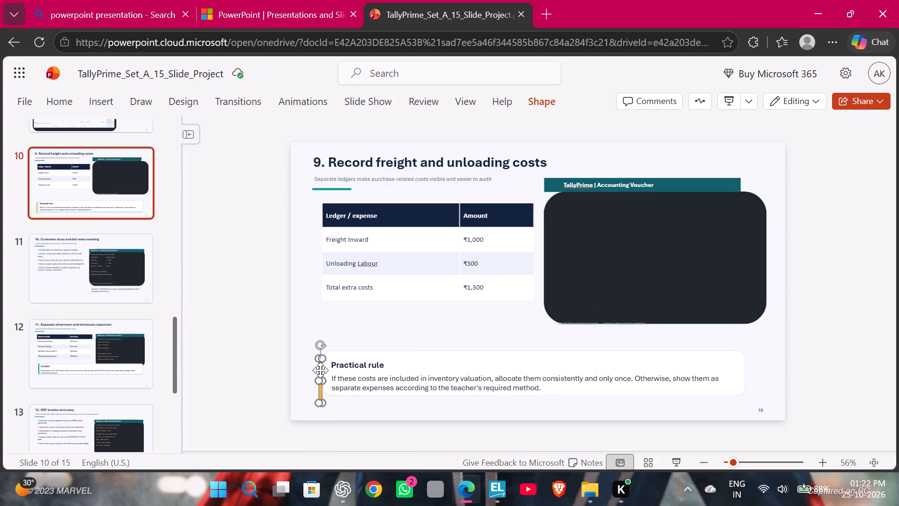
left_click(323, 367)
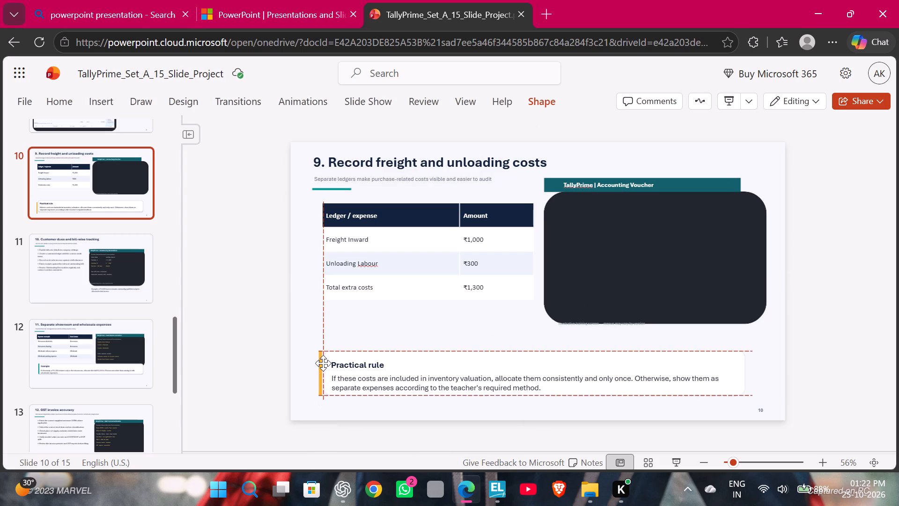
left_click(323, 363)
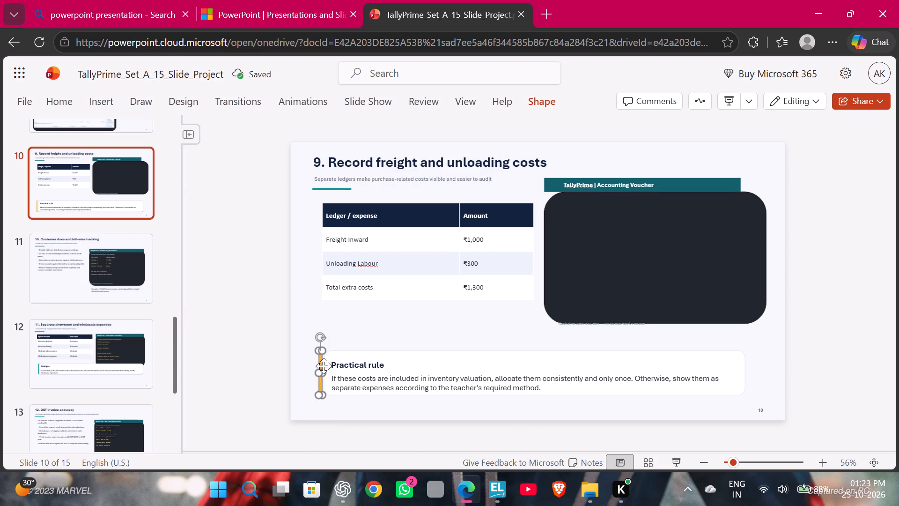
left_click(432, 315)
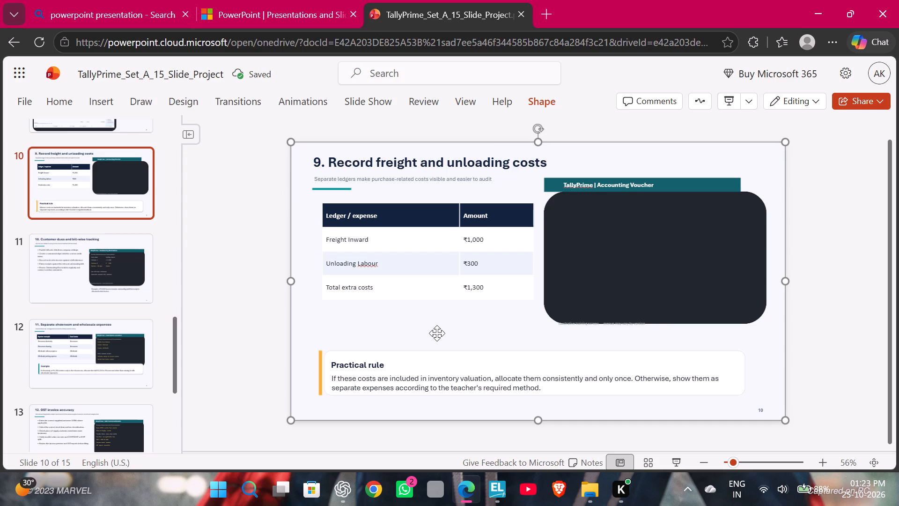
left_click(321, 369)
left_click(321, 369)
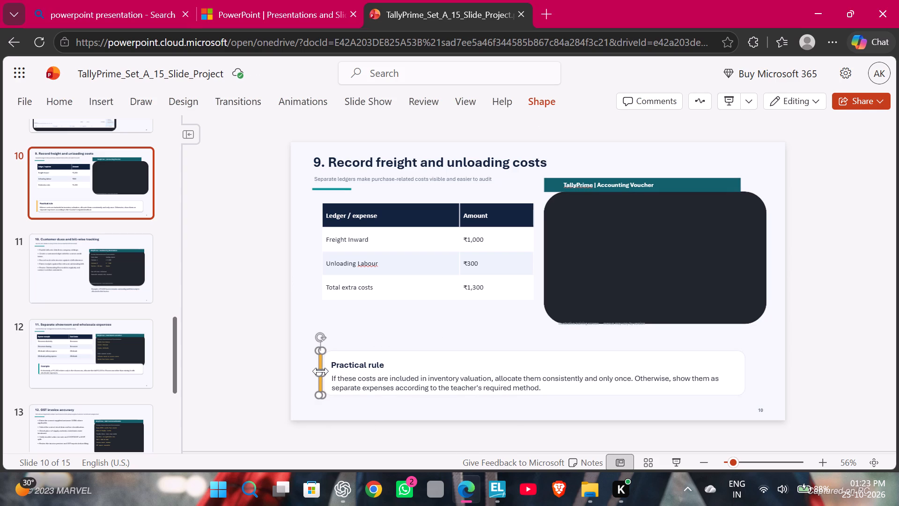
left_click(320, 365)
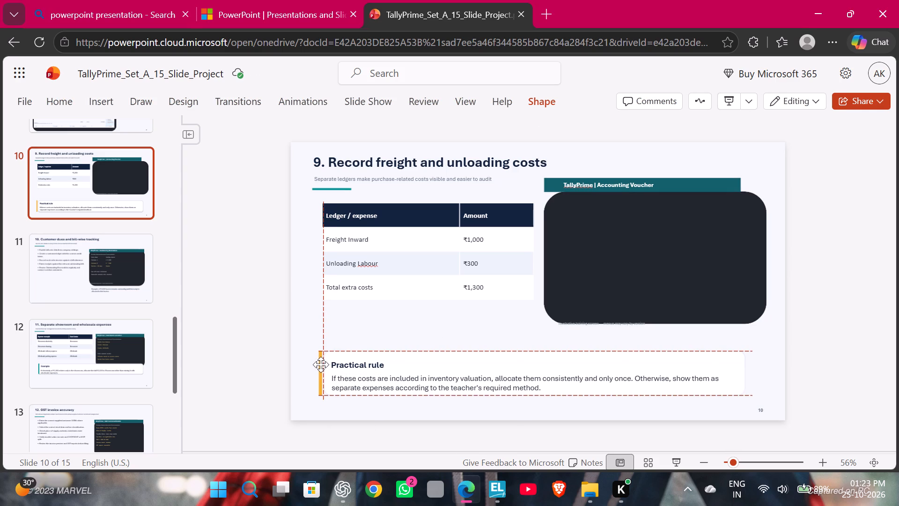
left_click(450, 314)
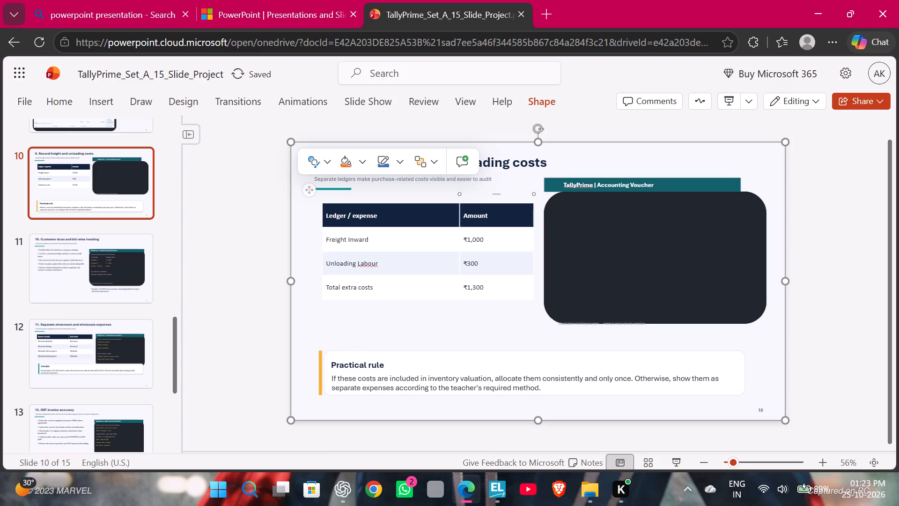
Shift the teal header bar and its "TallyPrime | Accounting Voucher" title rightward so they sit more centrally above the dark panel.
left_click(482, 246)
left_click(653, 228)
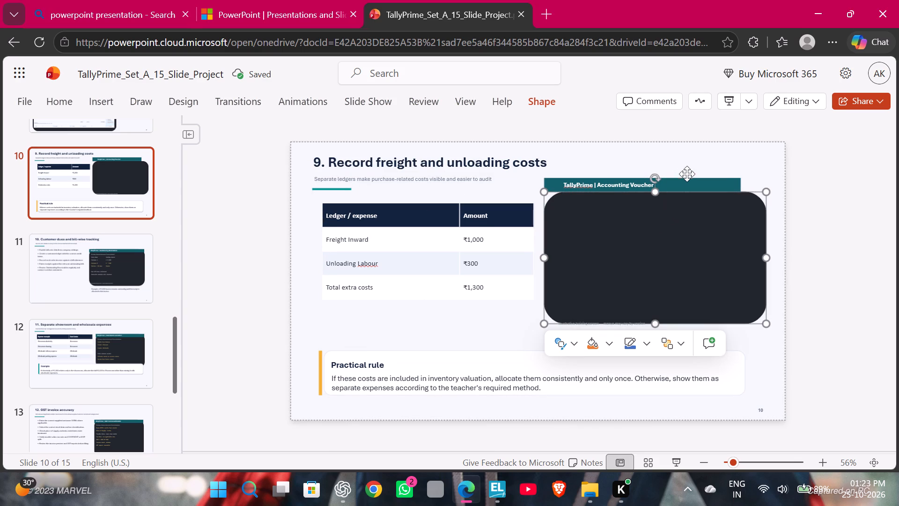
left_click(687, 181)
left_click_drag(687, 181, 693, 182)
left_click(551, 185)
left_click_drag(551, 185, 565, 185)
Extend the dark panel down to just above the "Practical rule" box and widen it toward the slide's right edge.
left_click(598, 290)
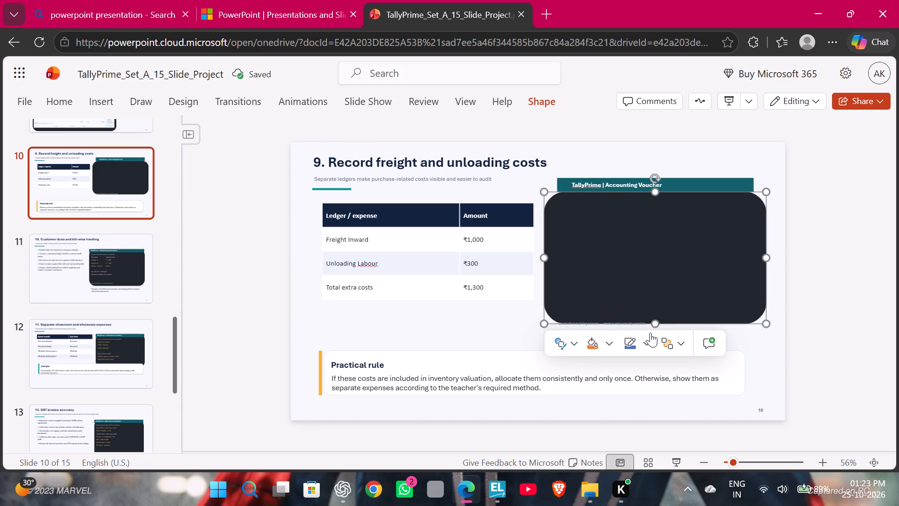
left_click_drag(658, 323, 653, 343)
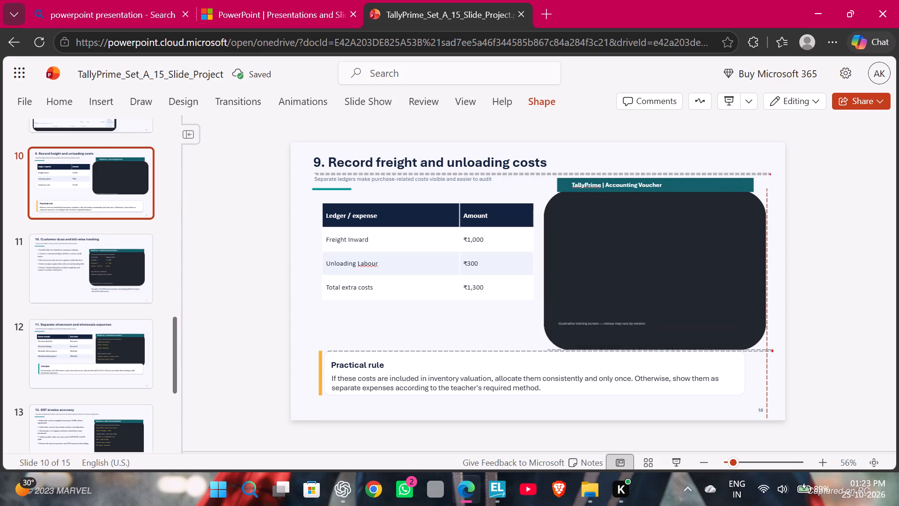
left_click_drag(653, 343, 653, 341)
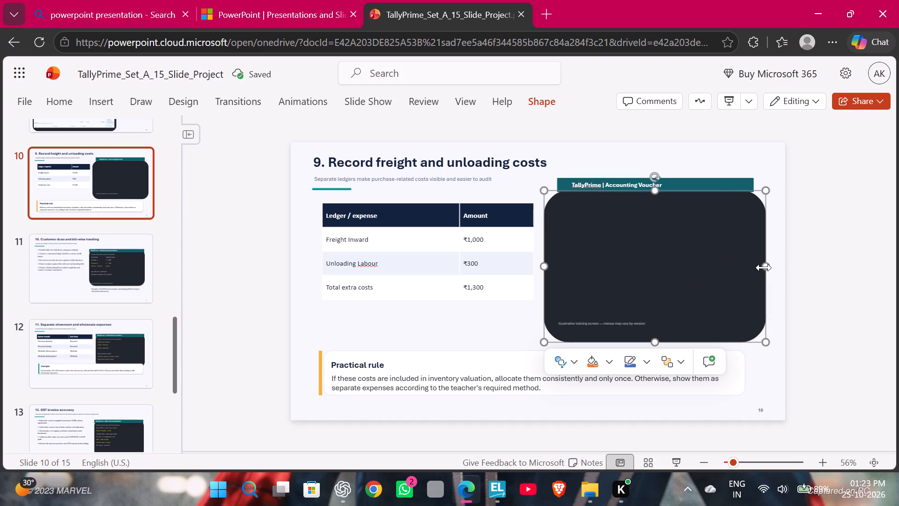
left_click_drag(764, 268, 776, 266)
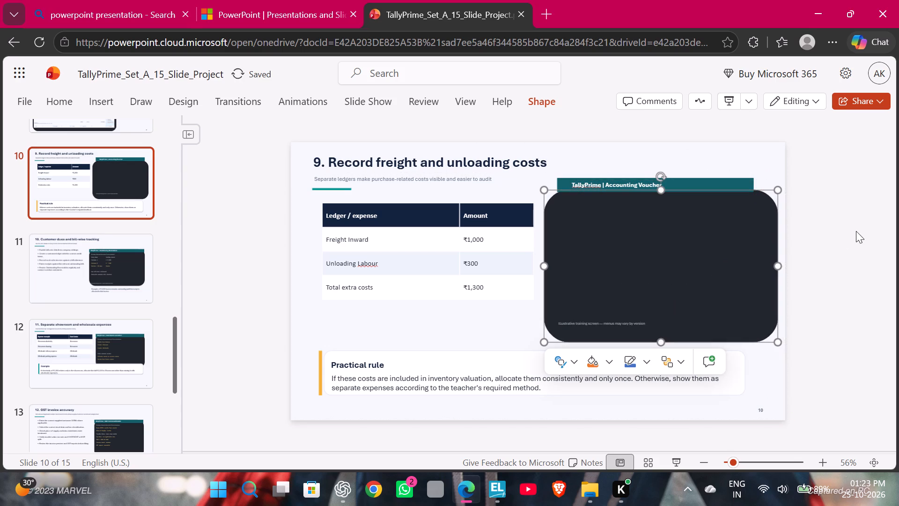
left_click(856, 228)
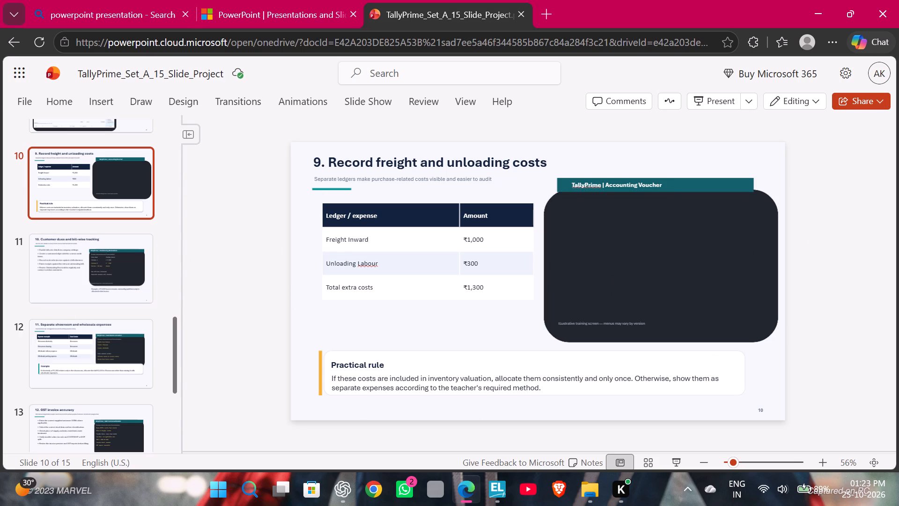
Delete the small "Illustrative training screen" caption from the dark panel on slide 10.
left_click(123, 195)
left_click(112, 261)
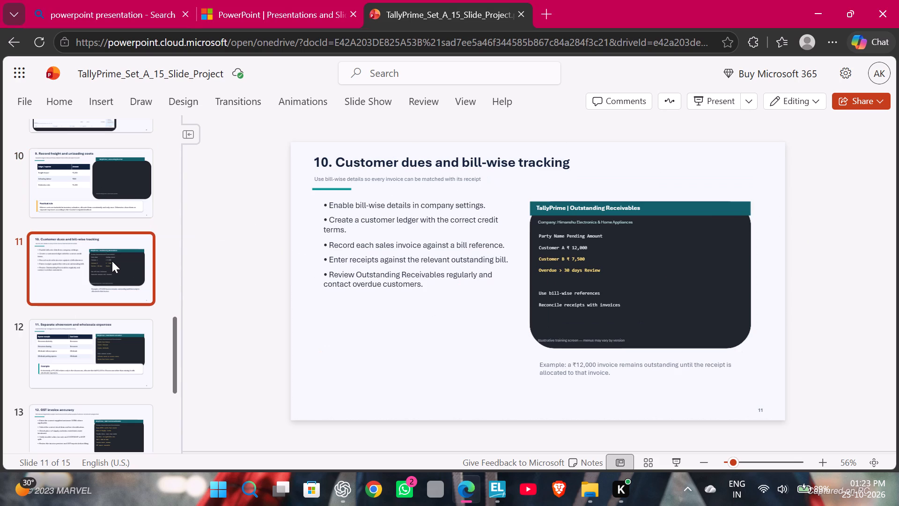
left_click(122, 165)
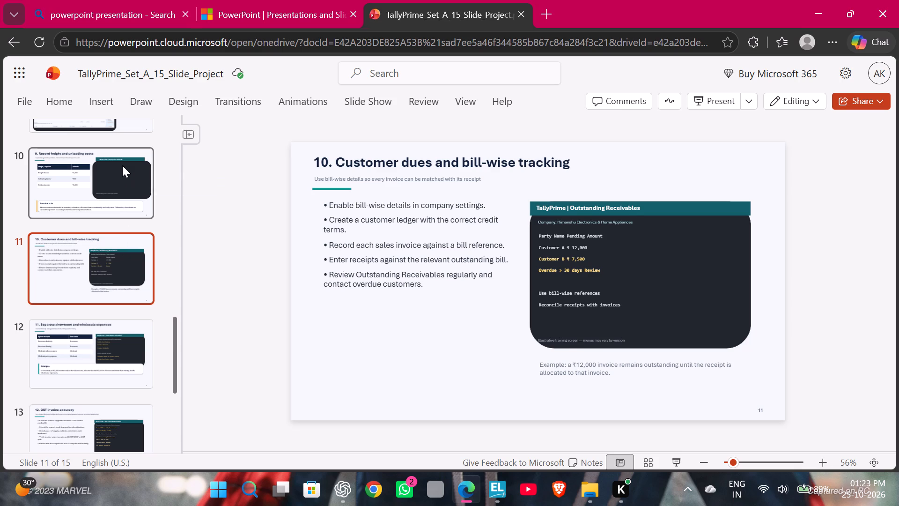
left_click(633, 320)
left_click(632, 322)
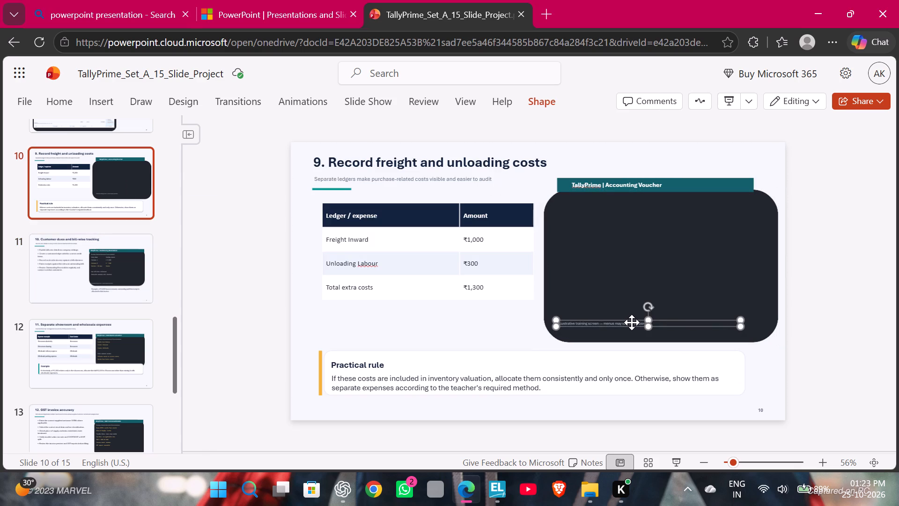
key("BackSpace")
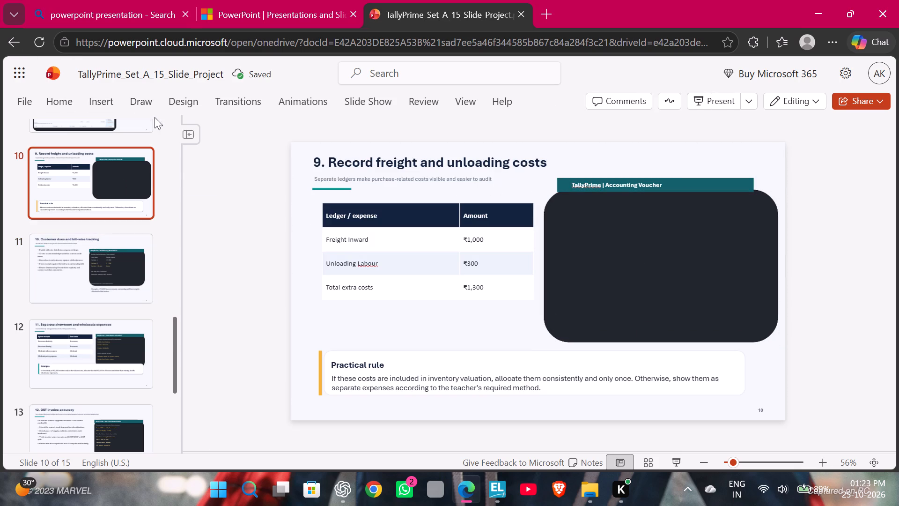
Insert the TallyPrime Journal voucher screenshot from this device onto slide 10.
left_click(101, 107)
left_click(224, 126)
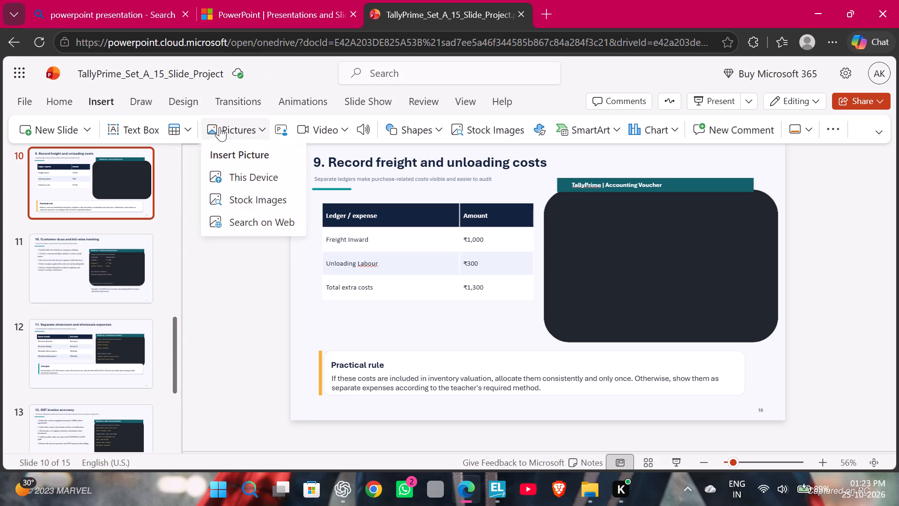
left_click(233, 171)
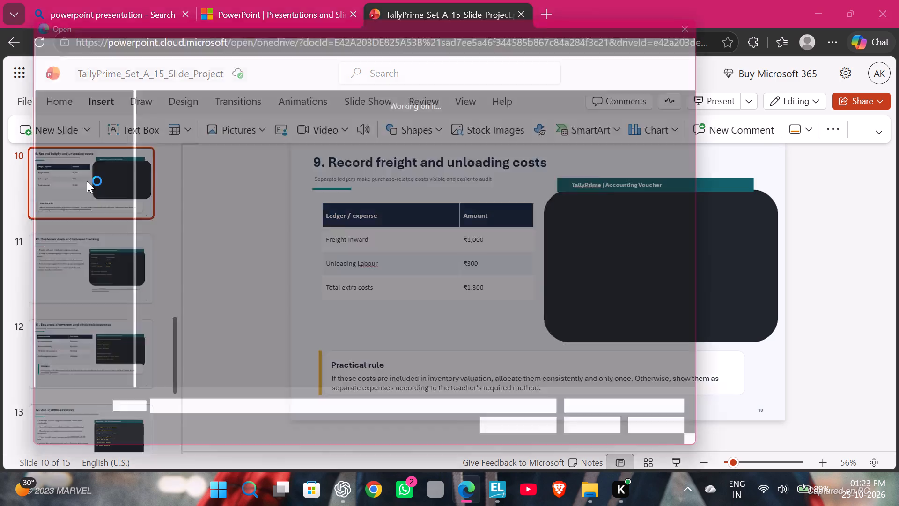
double_click(164, 176)
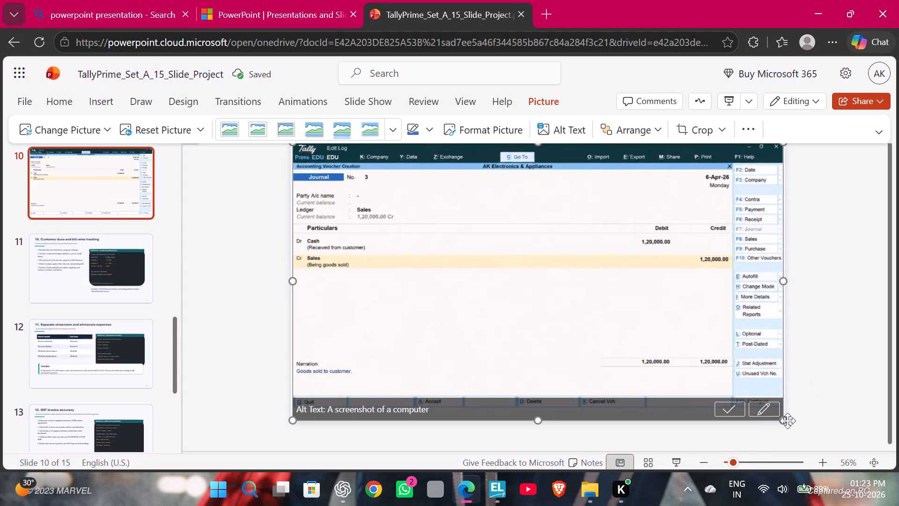
Shrink the inserted voucher screenshot to about a third of the slide's width and move it onto the dark panel.
left_click_drag(785, 420, 630, 275)
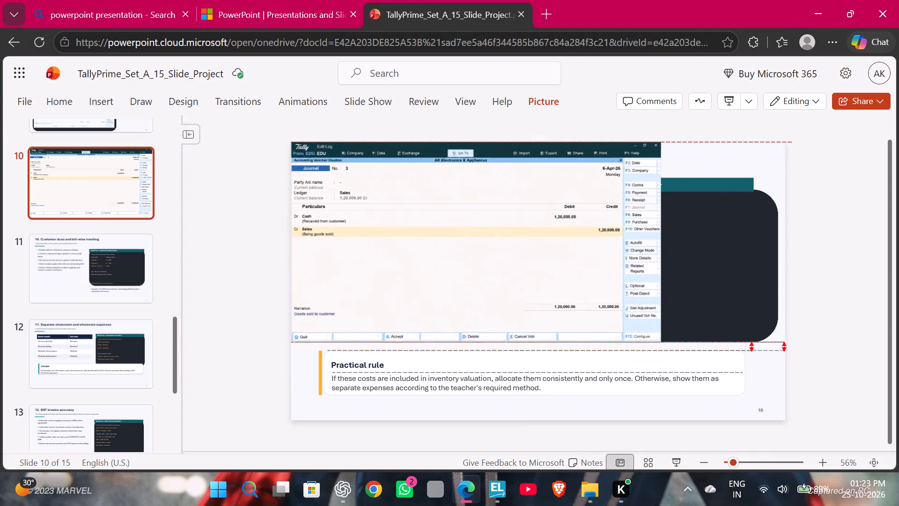
left_click_drag(630, 275, 455, 195)
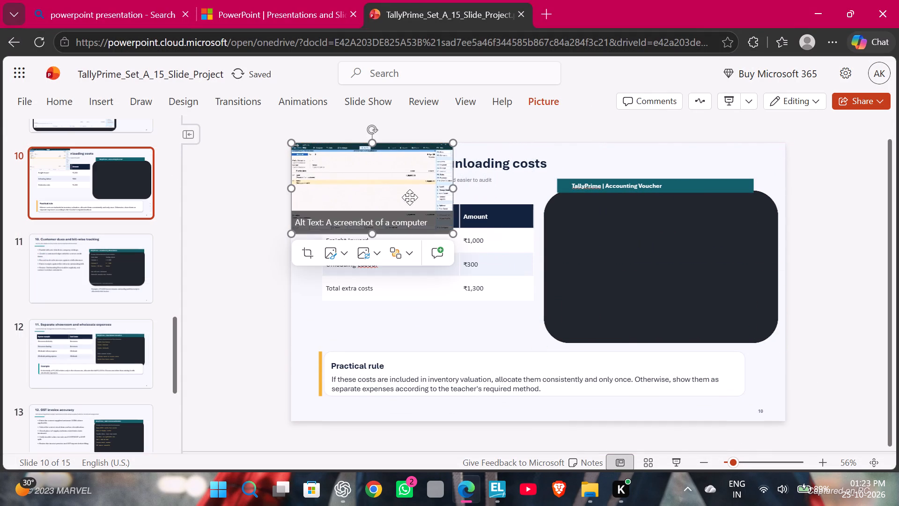
left_click_drag(407, 197, 664, 252)
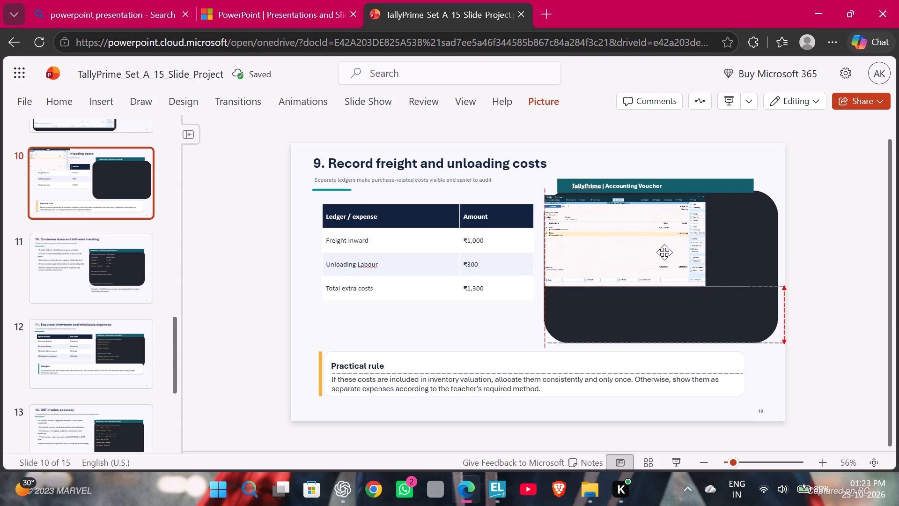
left_click_drag(664, 252, 673, 254)
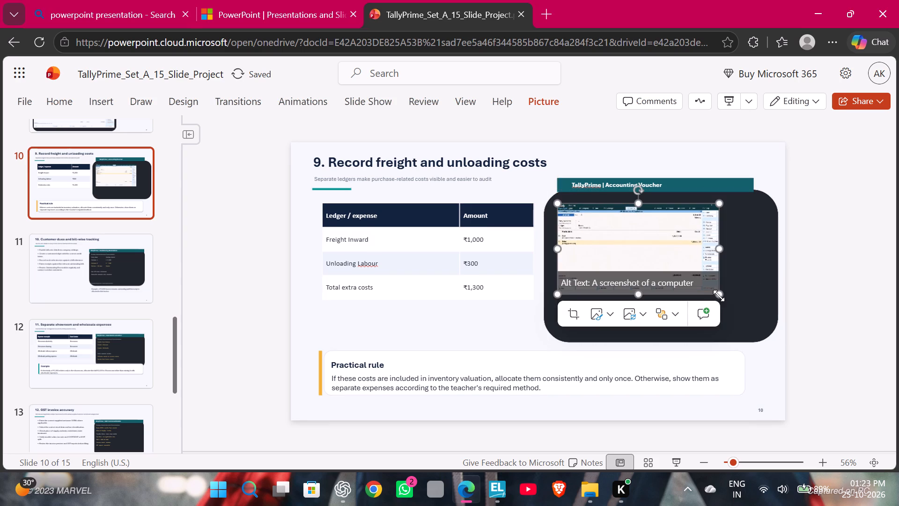
Enlarge and centre the voucher screenshot in the dark panel, stretching its top and bottom to leave only a thin dark frame.
left_click_drag(719, 295, 761, 327)
left_click_drag(726, 255, 721, 255)
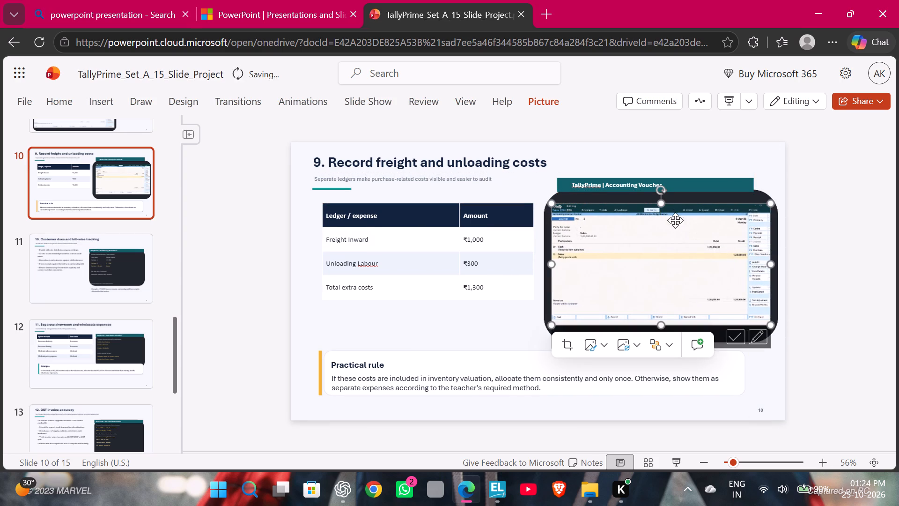
left_click_drag(661, 204, 660, 199)
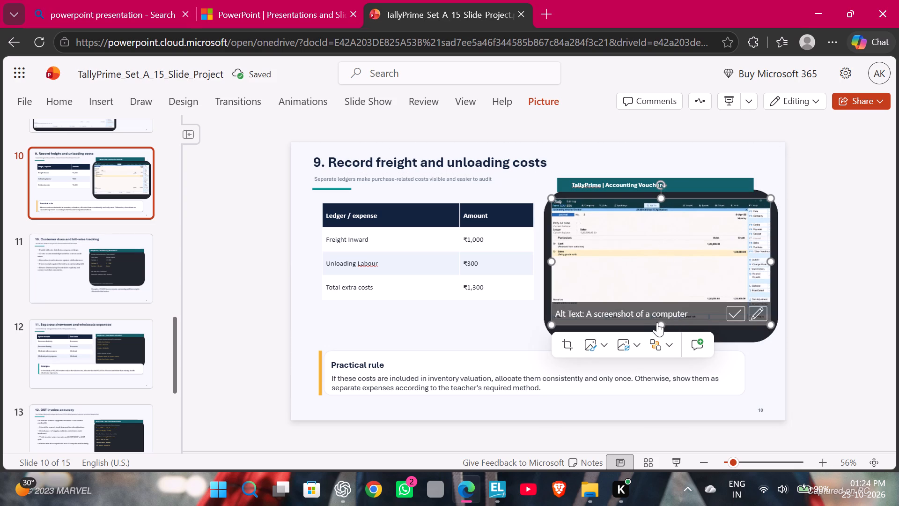
left_click_drag(659, 322, 661, 327)
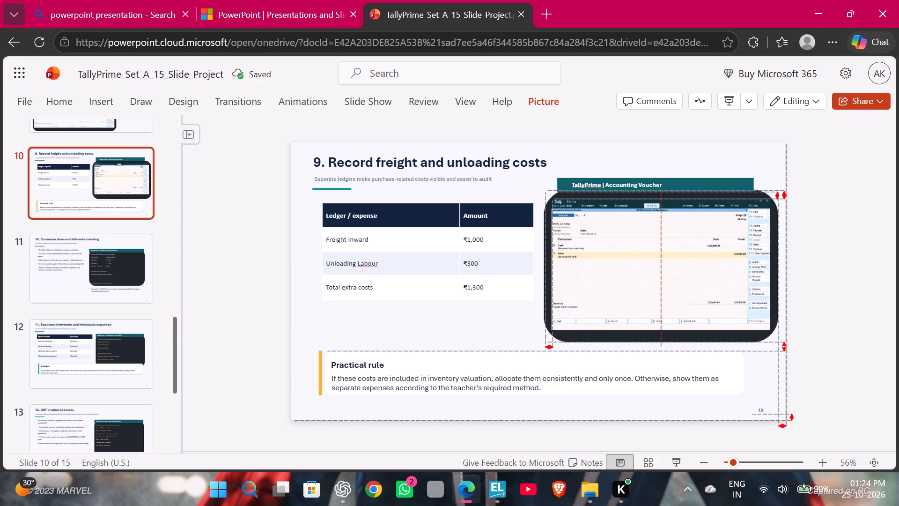
left_click_drag(661, 327, 661, 328)
left_click(833, 244)
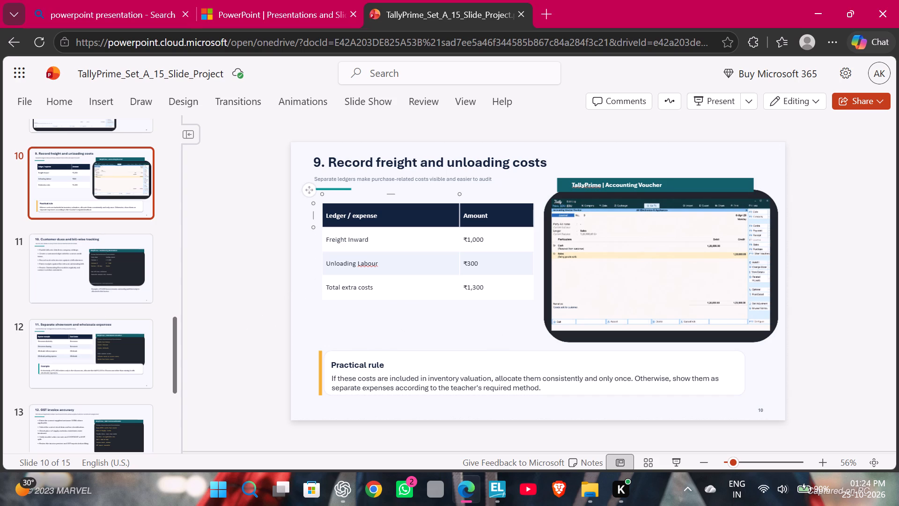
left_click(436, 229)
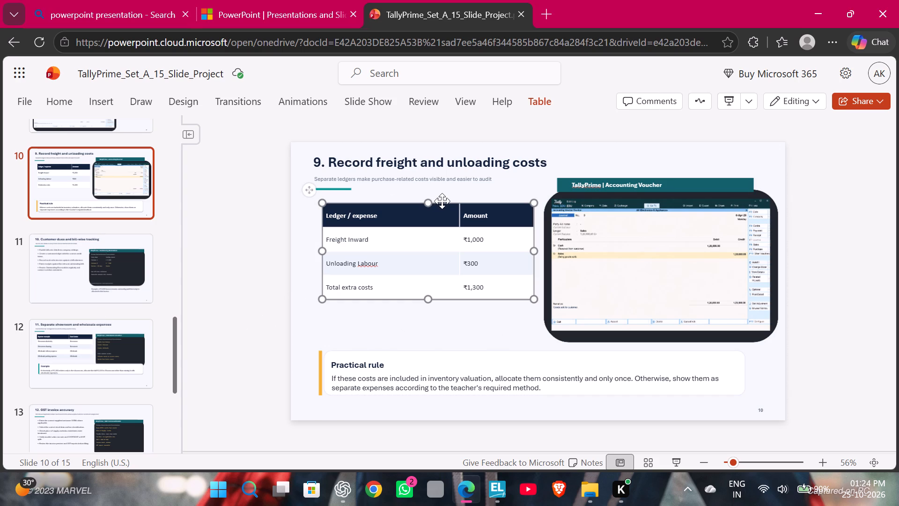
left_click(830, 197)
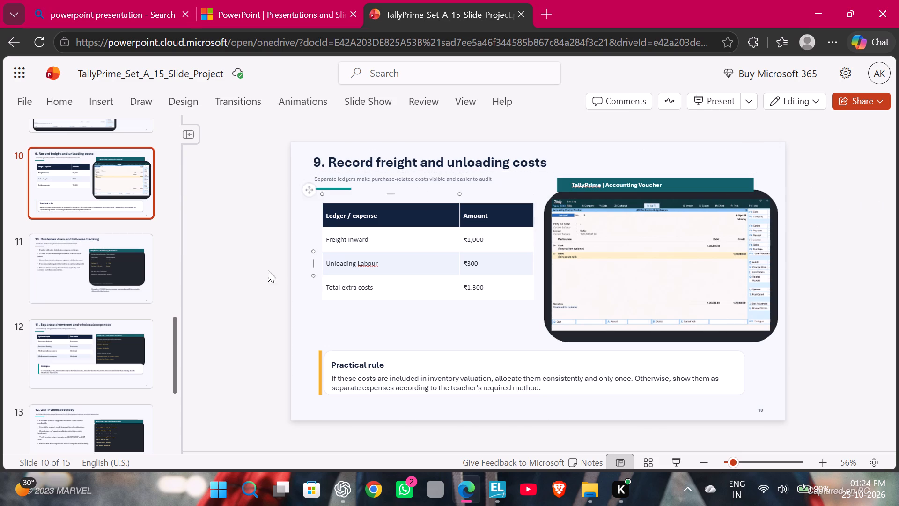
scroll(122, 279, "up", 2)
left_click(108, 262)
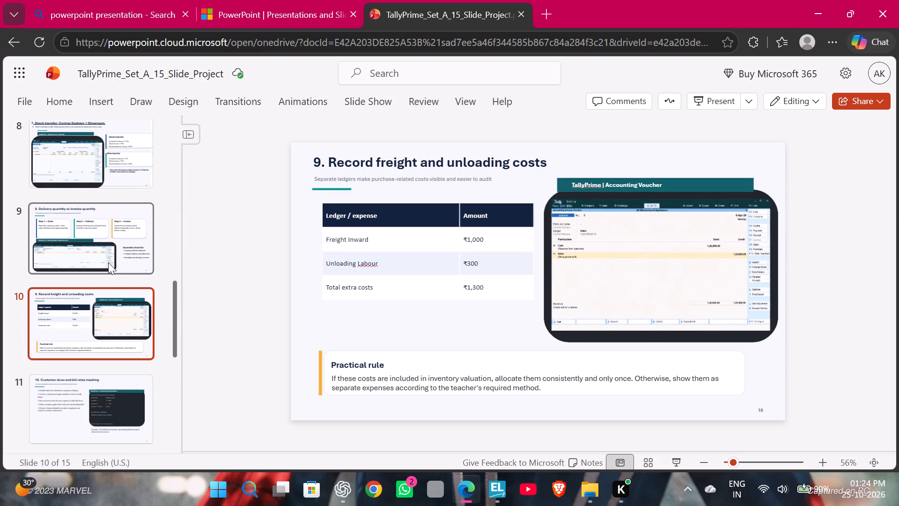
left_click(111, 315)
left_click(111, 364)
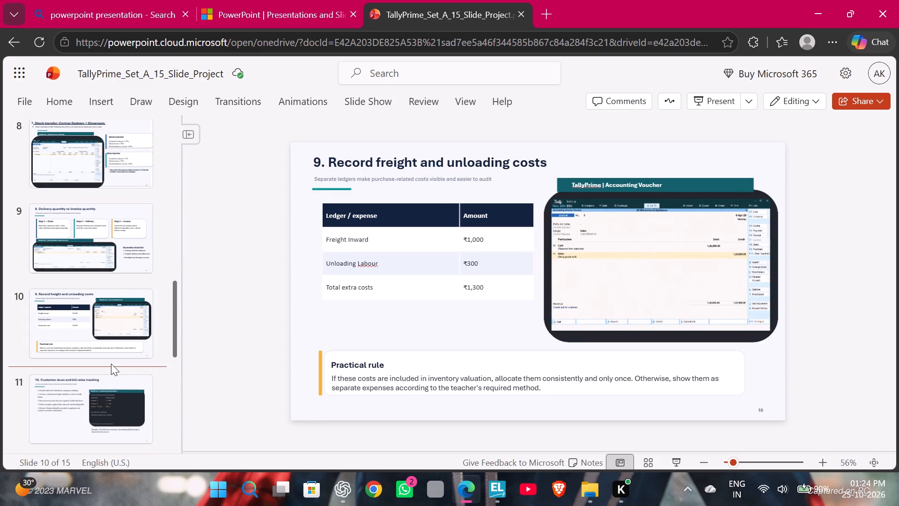
On slide 11, move the teal header bar and its "TallyPrime | Outstanding Receivables" title up above the dark panel, level with the subtitle.
left_click(136, 338)
left_click(116, 401)
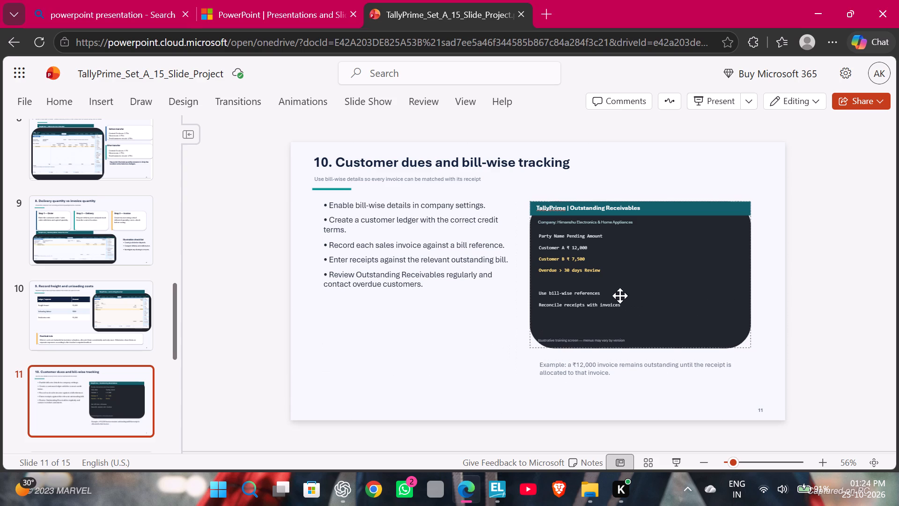
left_click(670, 208)
left_click_drag(670, 207, 679, 179)
left_click(683, 238)
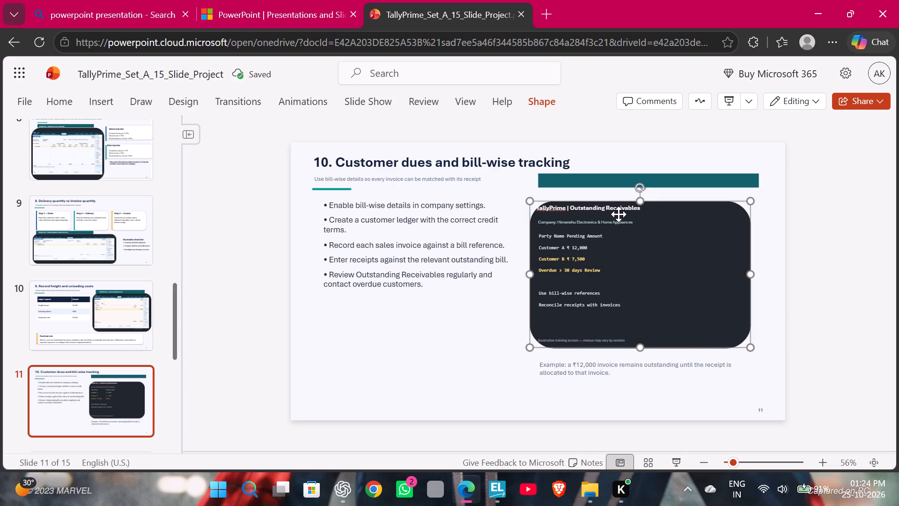
left_click(612, 206)
left_click_drag(618, 201, 618, 200)
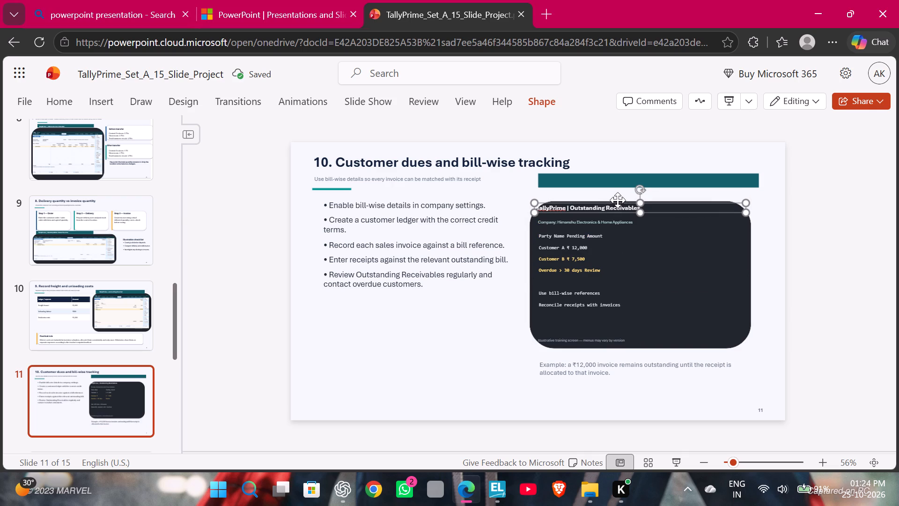
left_click_drag(618, 200, 626, 177)
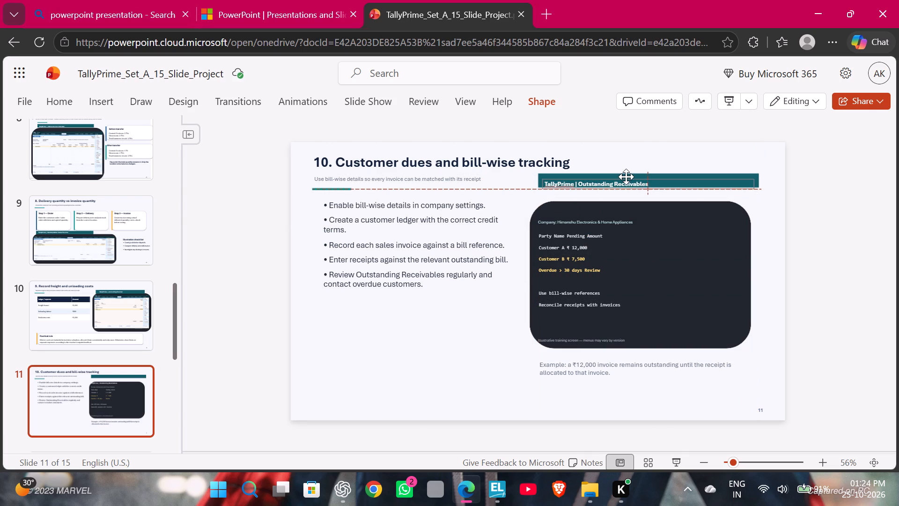
left_click_drag(626, 177, 626, 176)
Delete the two bill-wise notes, the overdue line and the Customer B and Customer A rows from slide 11's dark panel.
left_click(662, 297)
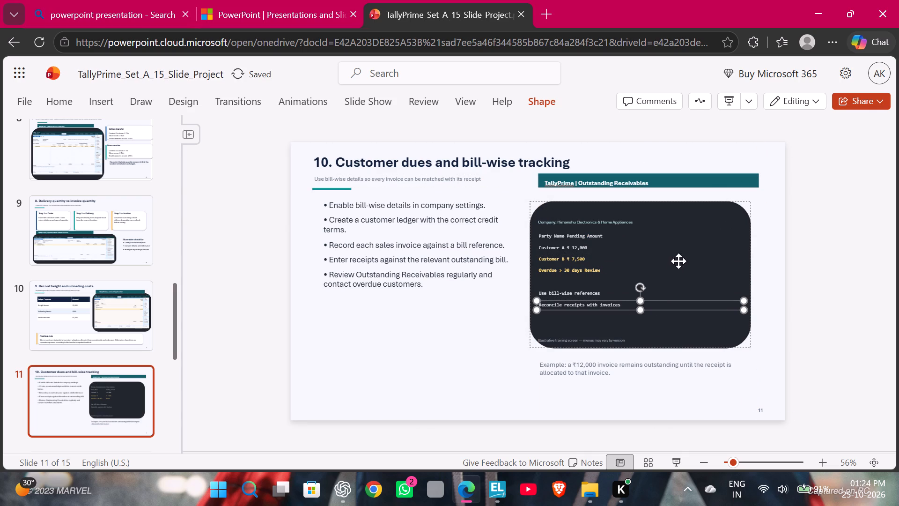
key("BackSpace")
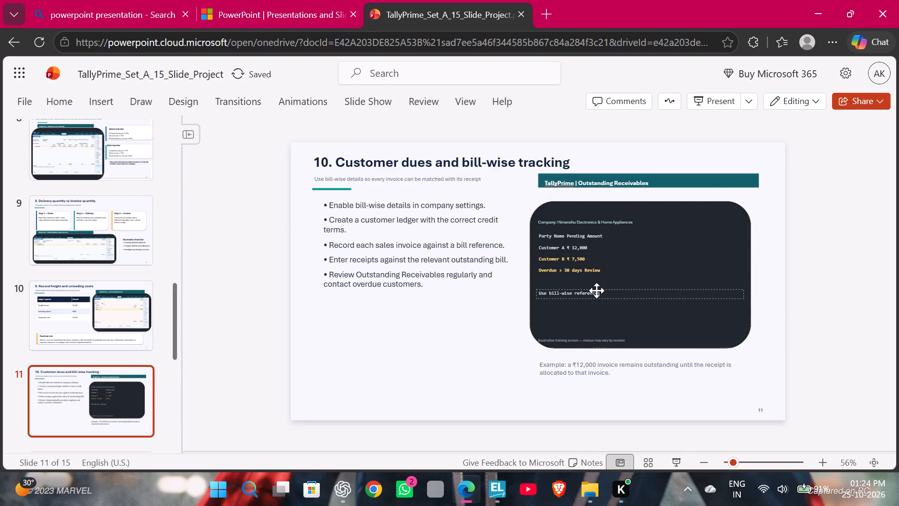
left_click(593, 292)
key("BackSpace")
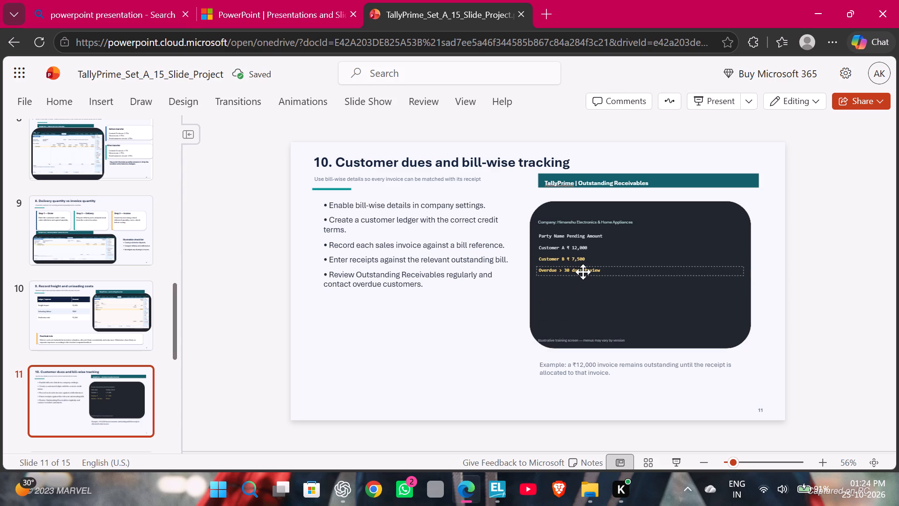
left_click(583, 272)
key("BackSpace")
left_click(571, 262)
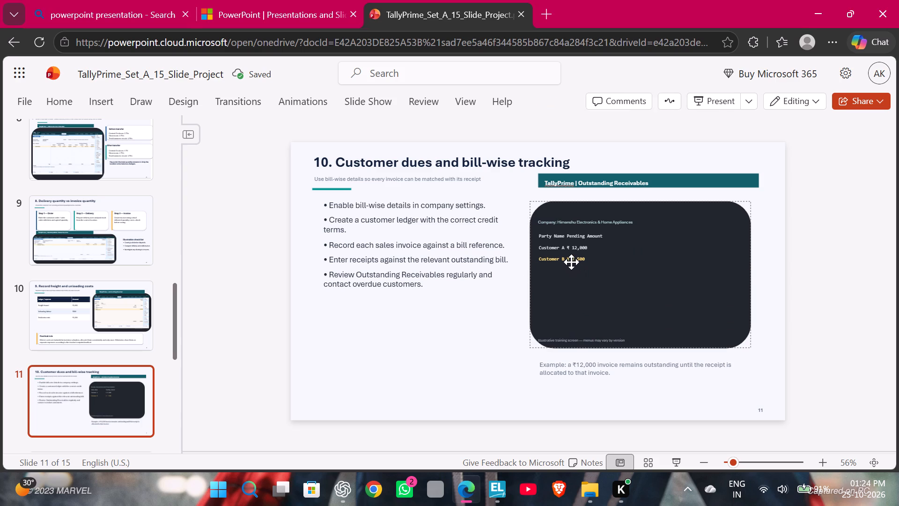
left_click(563, 256)
key("BackSpace")
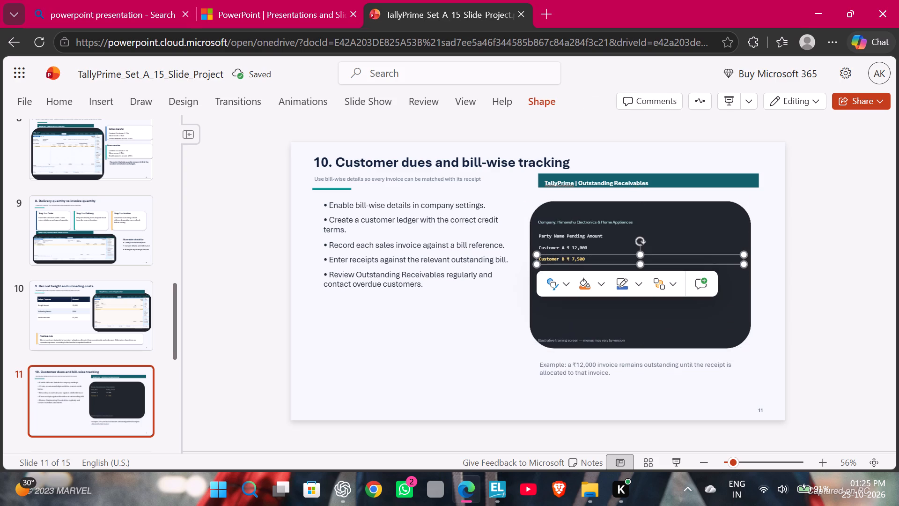
left_click(559, 245)
key("BackSpace")
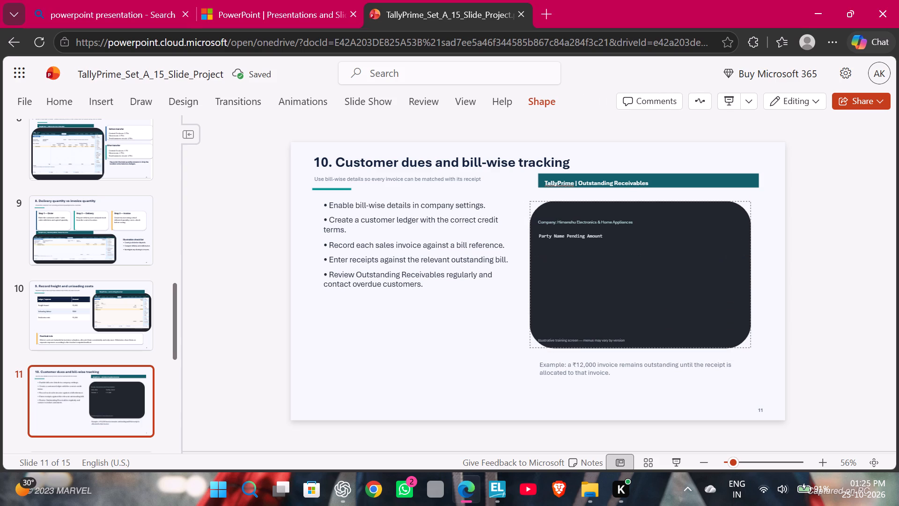
Delete the "Party Name Pending Amount" heading, the company line and the small illustrative caption from slide 11's dark panel.
left_click(557, 235)
key("BackSpace")
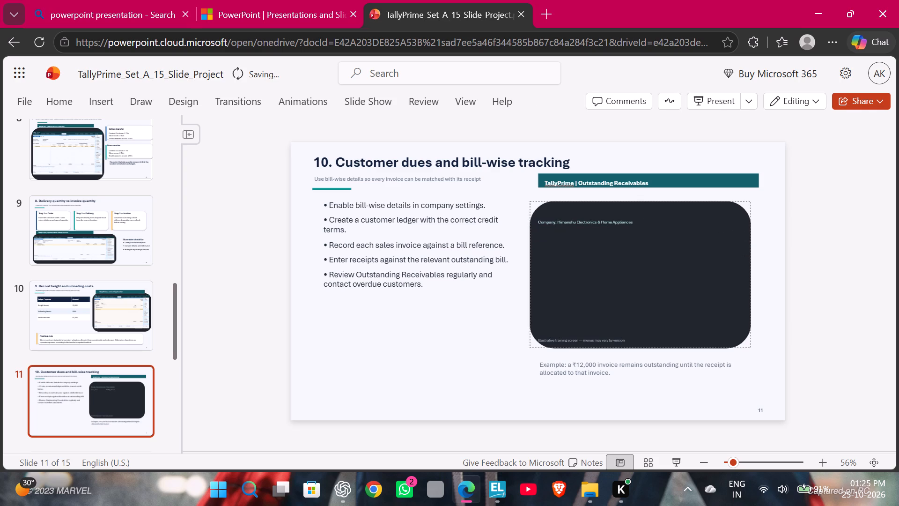
left_click(564, 219)
key("BackSpace")
left_click(606, 339)
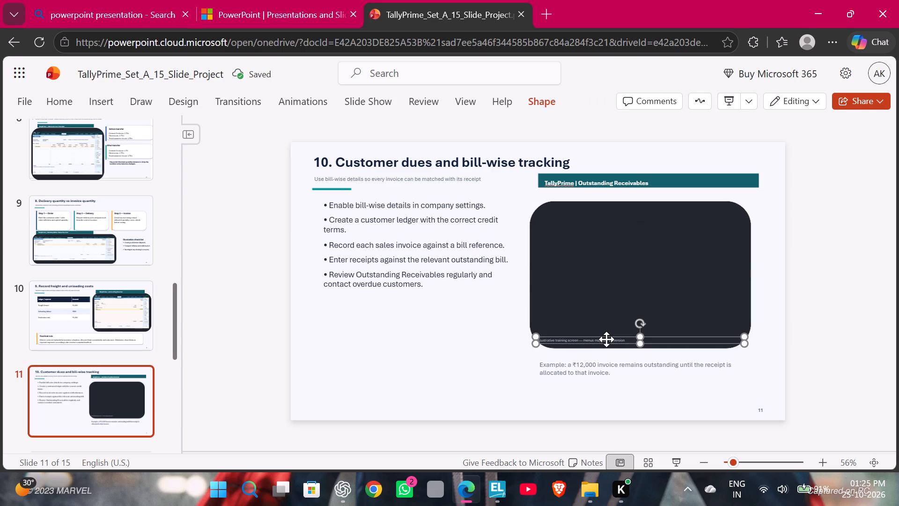
key("BackSpace")
Move the empty dark panel up against the teal header bar and enlarge it slightly downward; dismiss the chat notification.
left_click(626, 254)
left_click_drag(629, 245, 629, 238)
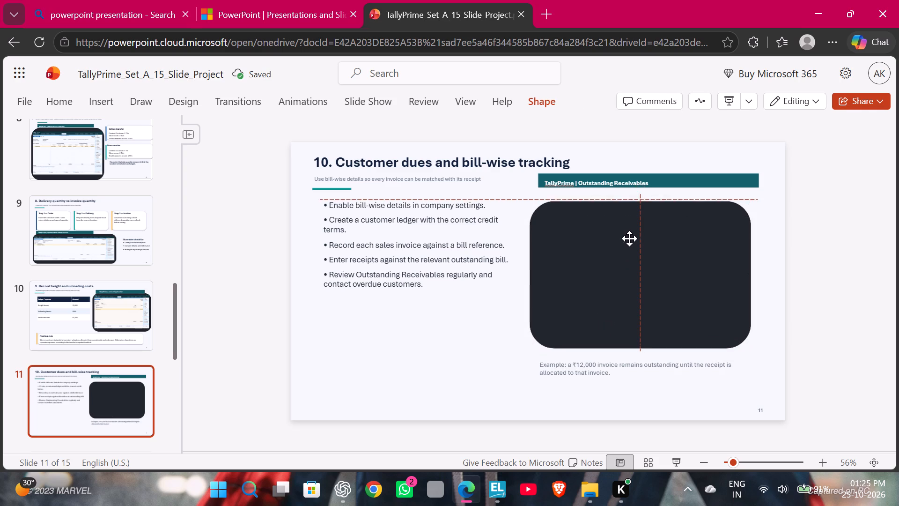
left_click_drag(629, 238, 628, 232)
left_click_drag(752, 336, 756, 354)
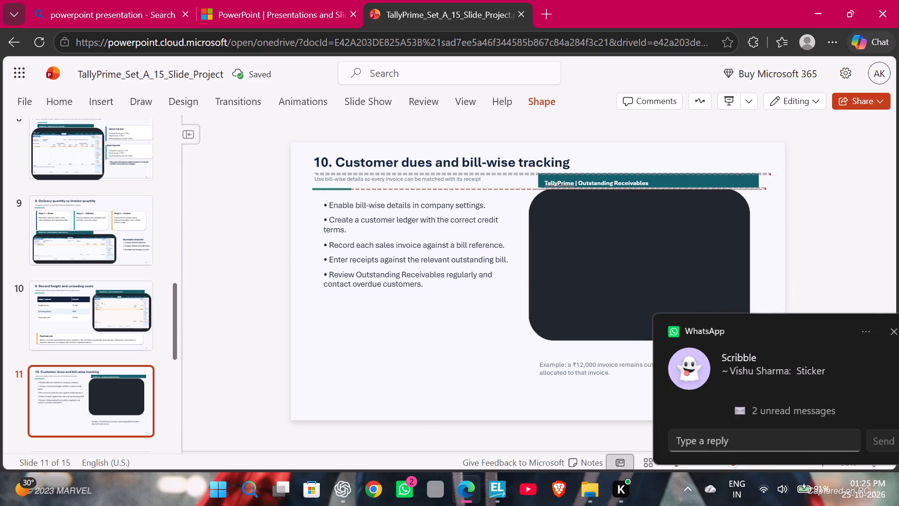
left_click_drag(756, 354, 759, 362)
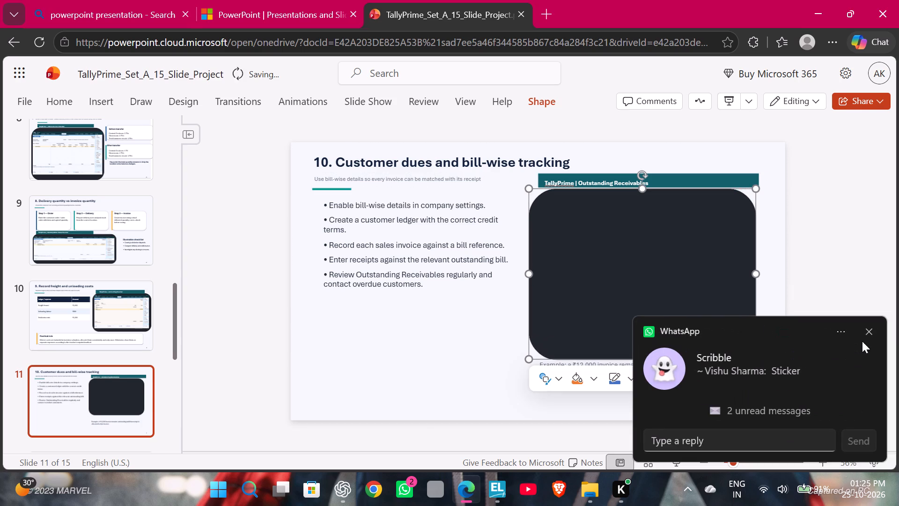
left_click(872, 335)
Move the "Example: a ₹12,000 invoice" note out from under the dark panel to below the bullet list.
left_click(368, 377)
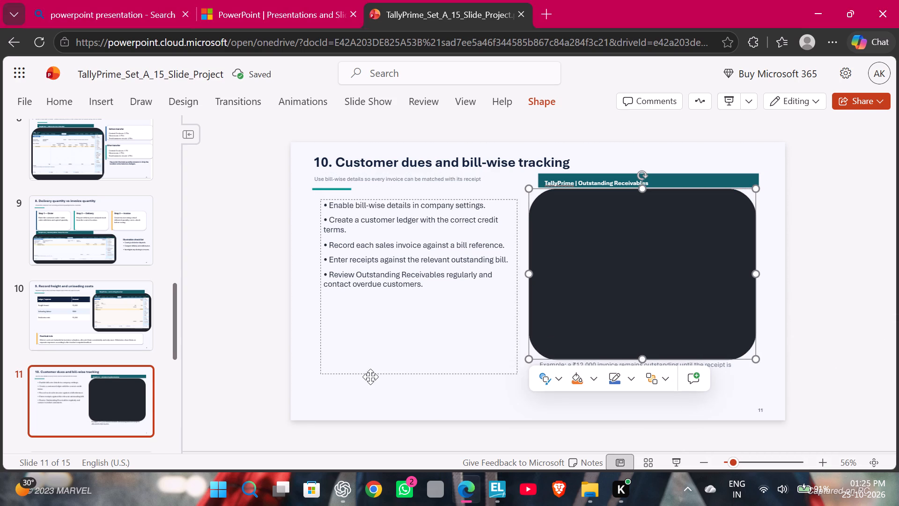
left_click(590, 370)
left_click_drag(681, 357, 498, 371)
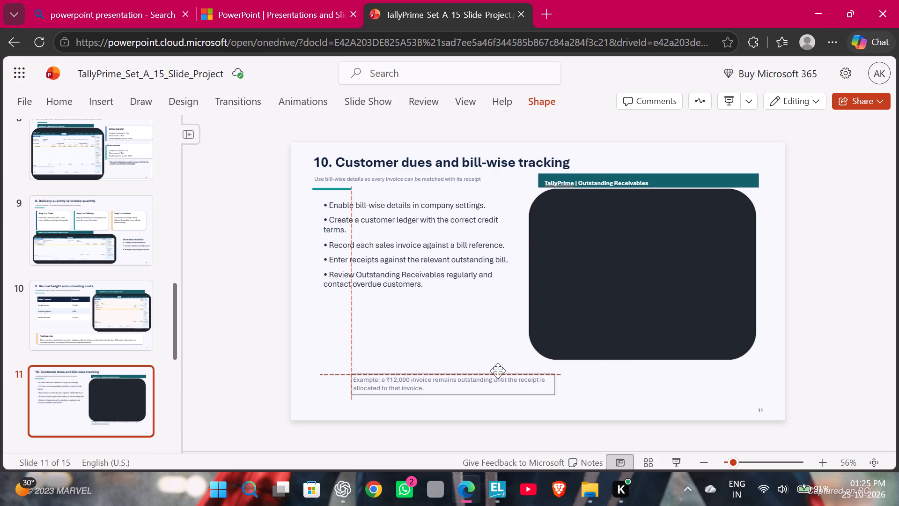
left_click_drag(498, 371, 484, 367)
Enlarge the dark panel toward the slide's right edge and down to the bottom of the example note.
left_click(645, 309)
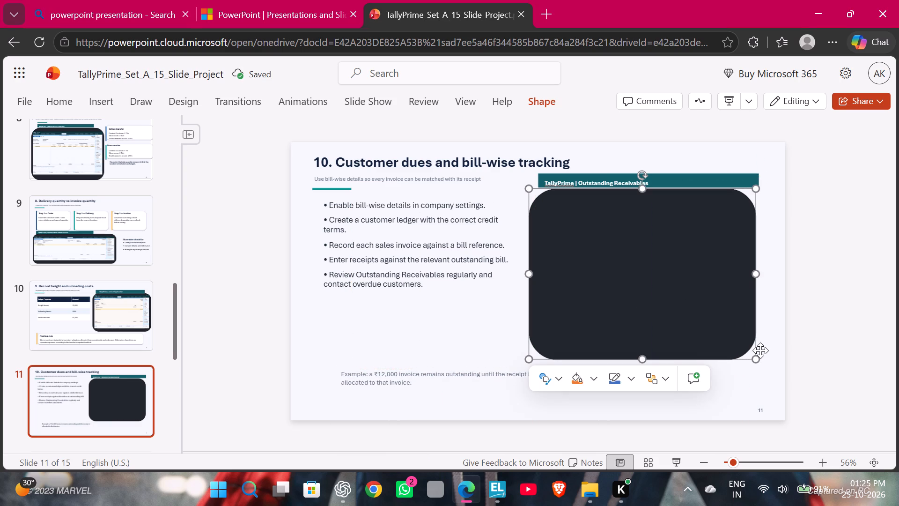
left_click_drag(756, 360, 770, 378)
left_click_drag(765, 284, 774, 283)
left_click(855, 245)
left_click(667, 311)
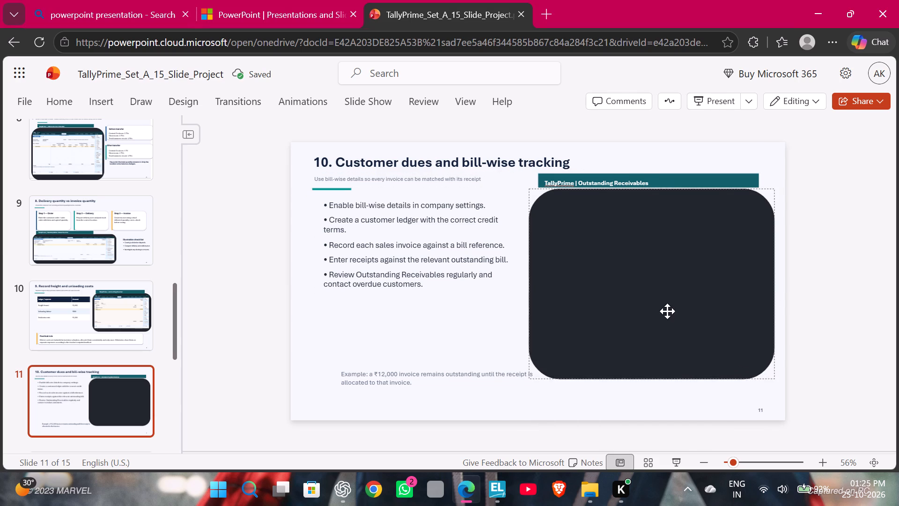
left_click_drag(651, 379, 656, 387)
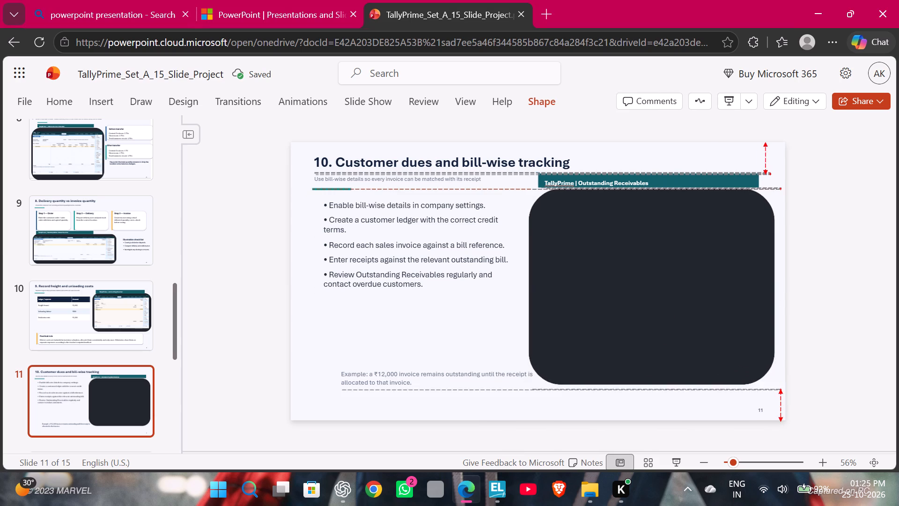
left_click_drag(656, 387, 657, 390)
Move the ₹12,000 invoice example note beneath the enlarged dark panel, roughly centred under it.
left_click(457, 384)
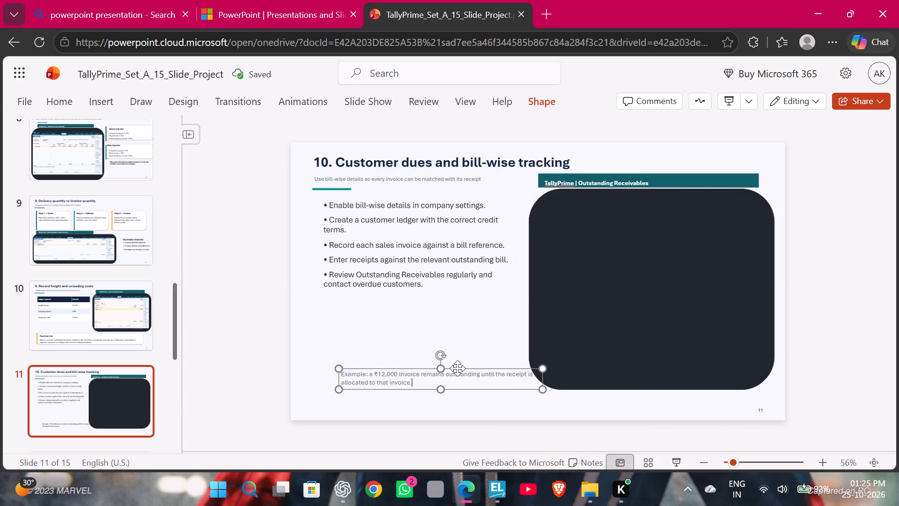
left_click_drag(457, 368, 666, 395)
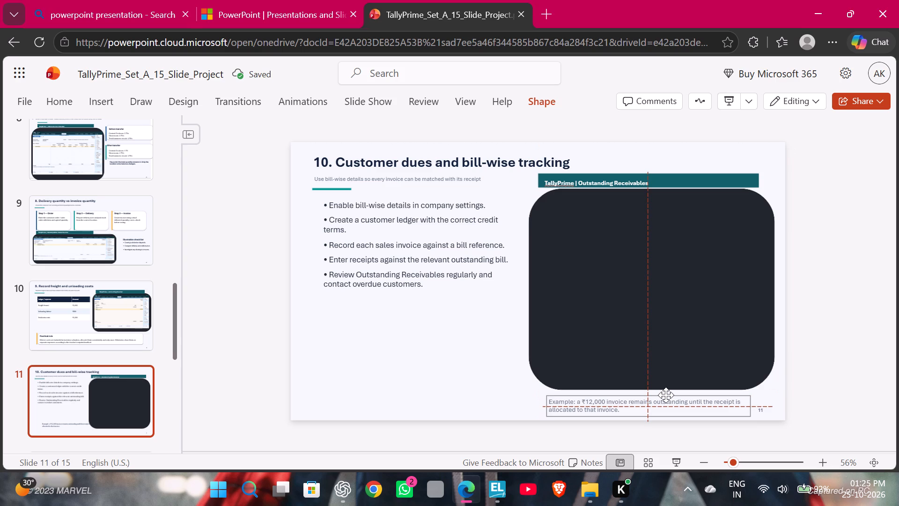
left_click_drag(666, 395, 670, 395)
Widen the dark panel leftward until its edge meets the bullet text box.
left_click(657, 210)
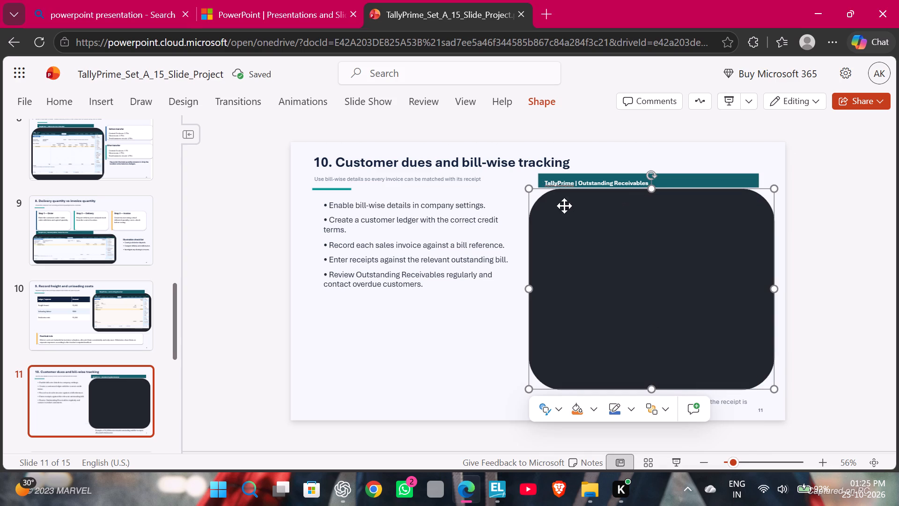
left_click_drag(528, 289, 527, 288)
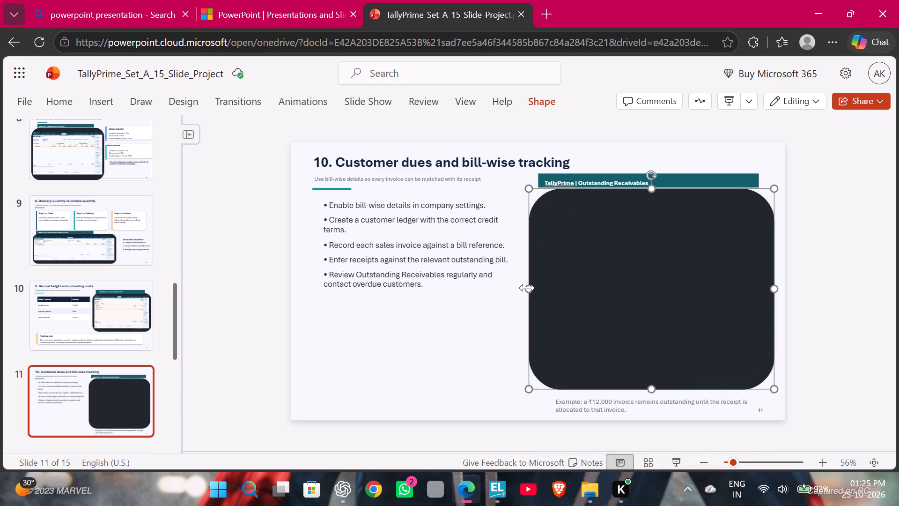
left_click_drag(527, 288, 515, 285)
left_click(839, 237)
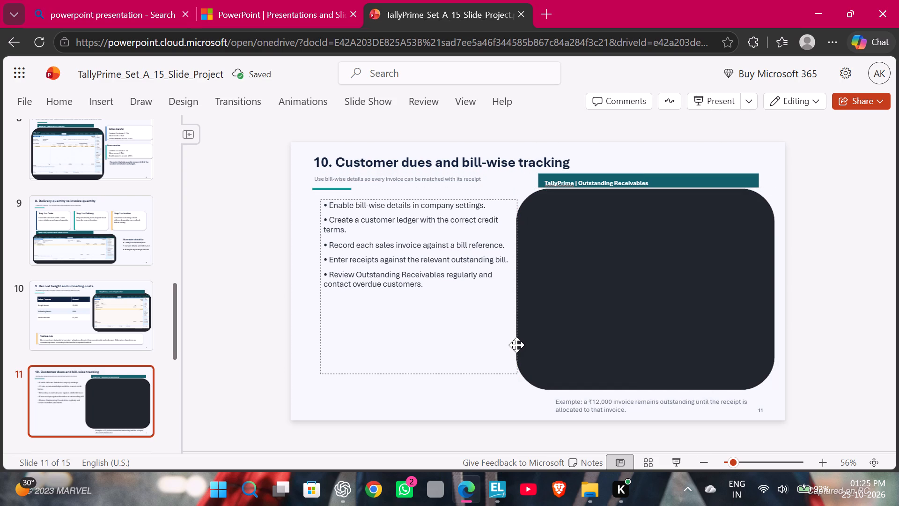
Compare slides 10 and 11, and view the image "ChatGPT Image Oct 25, 2026, 01_21_25 PM" from the Downloads folder.
left_click(141, 322)
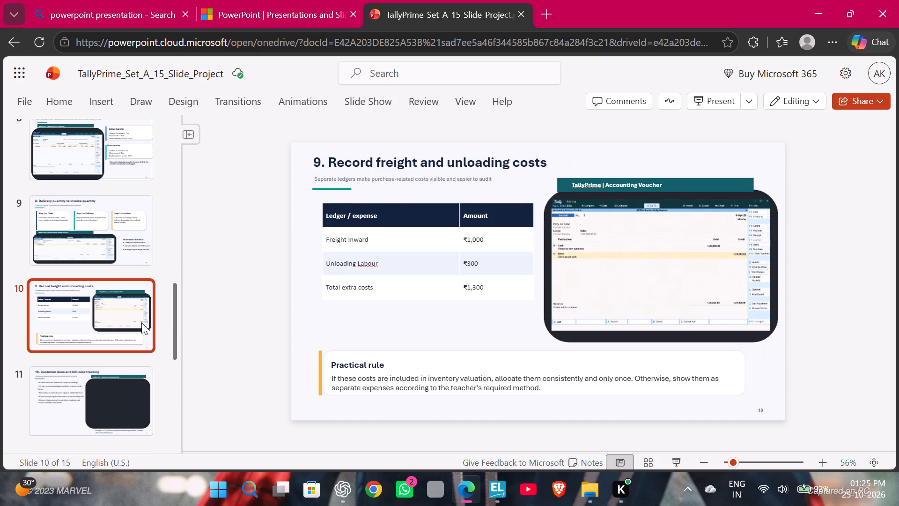
left_click(107, 403)
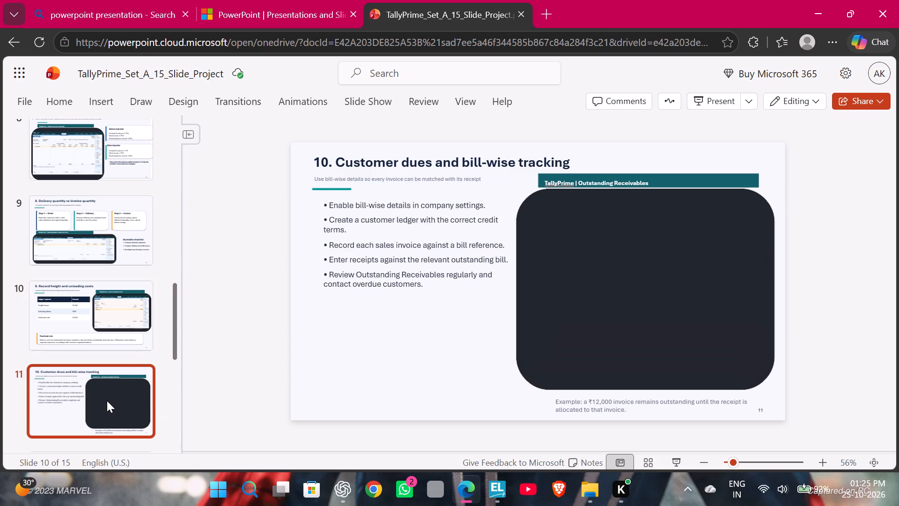
left_click(100, 333)
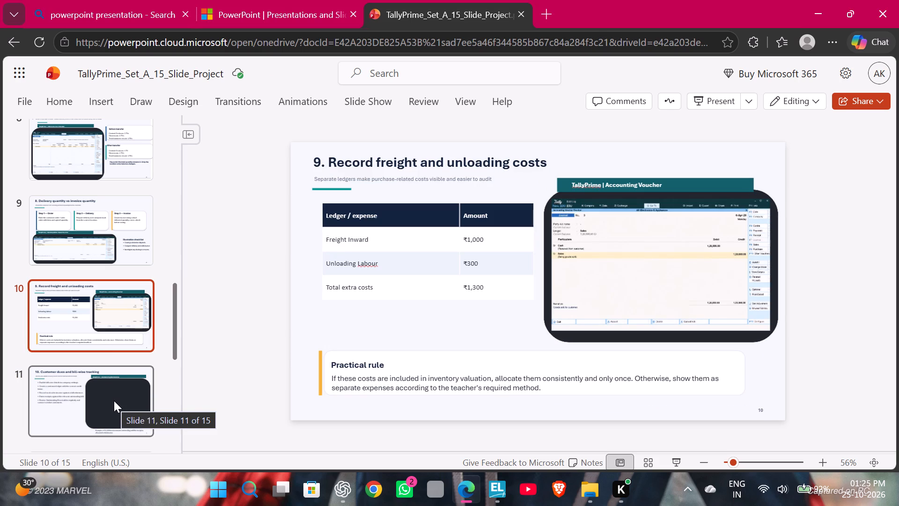
key("super+e")
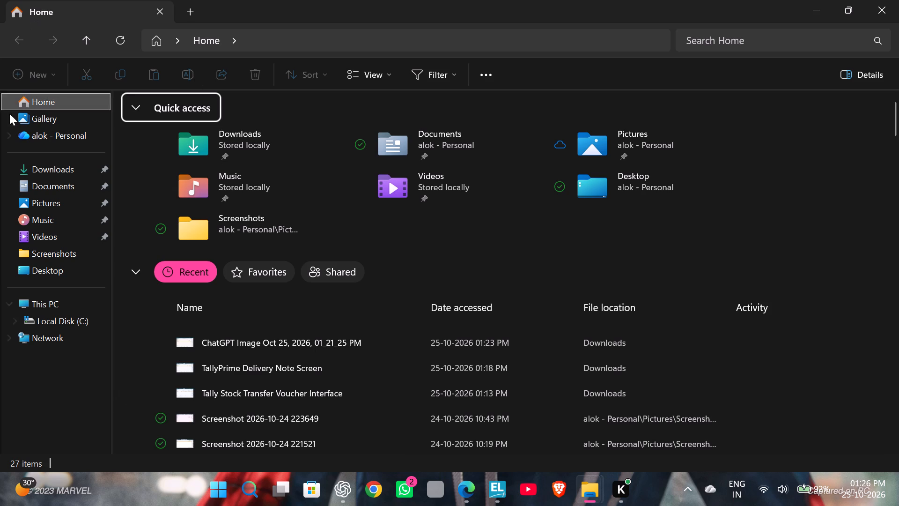
left_click(48, 166)
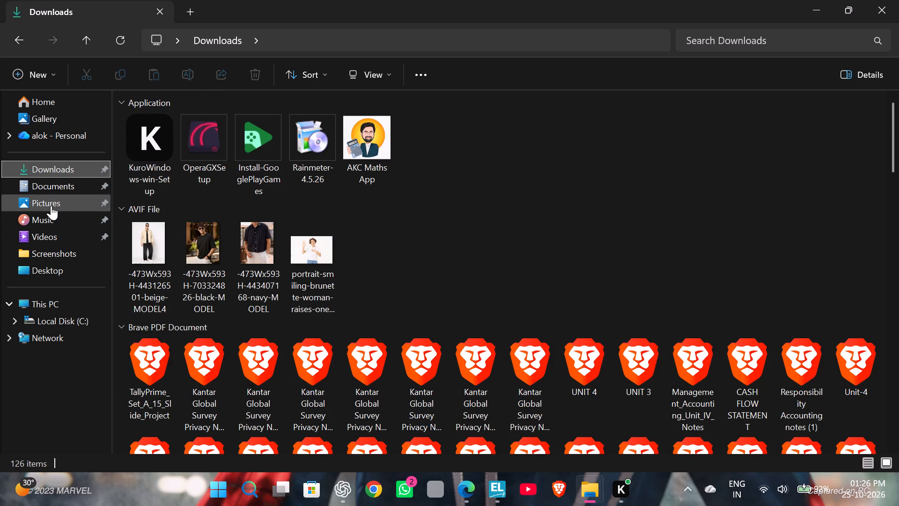
scroll(296, 186, "down", 5)
scroll(320, 267, "down", 3)
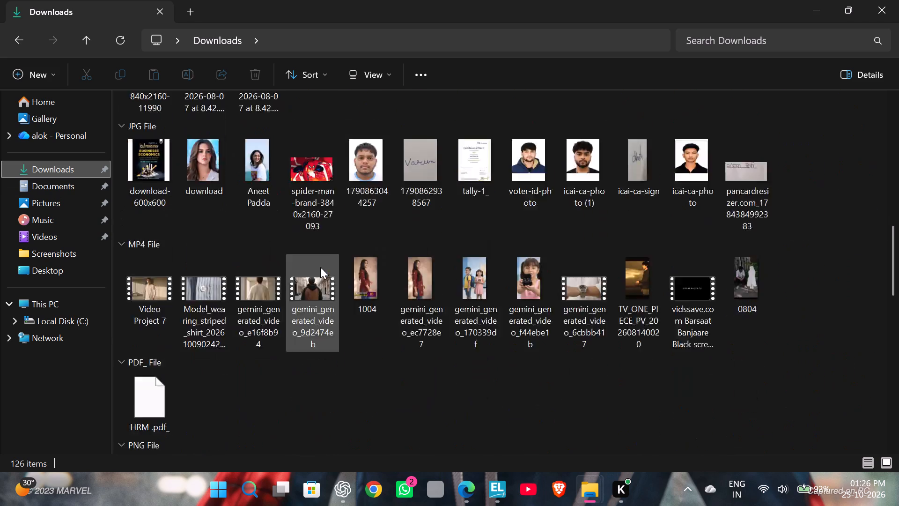
scroll(320, 267, "down", 7)
scroll(320, 267, "up", 3)
scroll(320, 267, "down", 1)
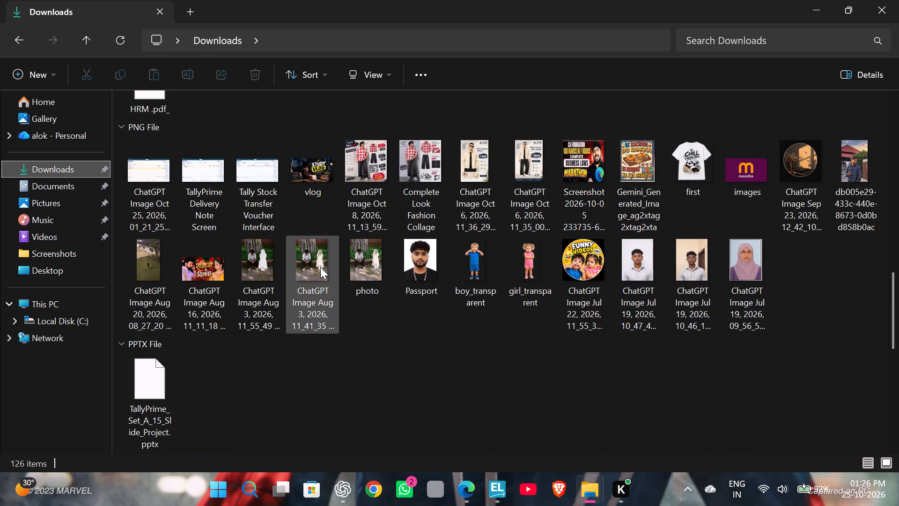
double_click(154, 168)
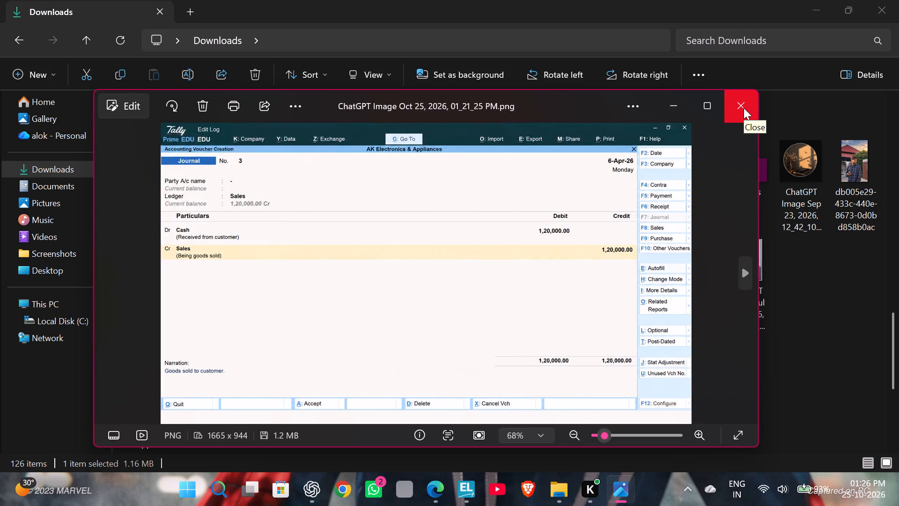
left_click(744, 108)
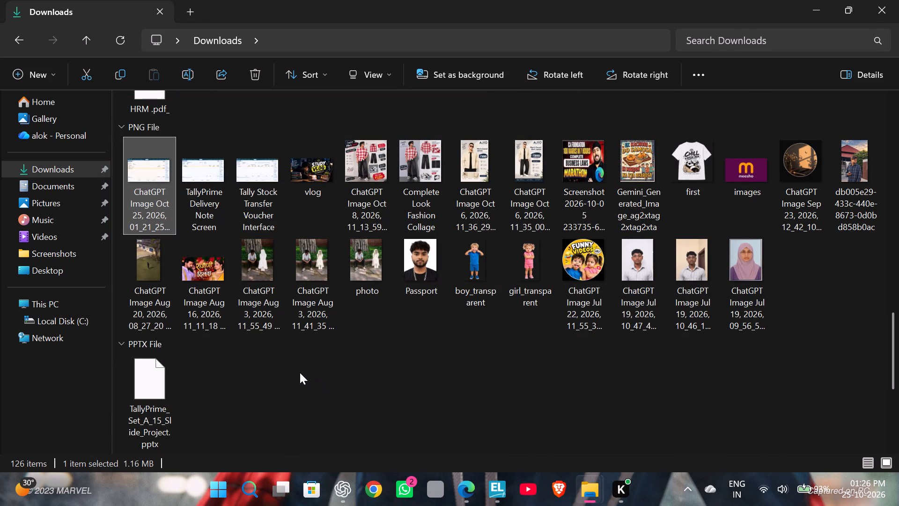
Return to the presentation in Edge and open slide 11, "Customer dues and bill-wise tracking".
left_click(818, 9)
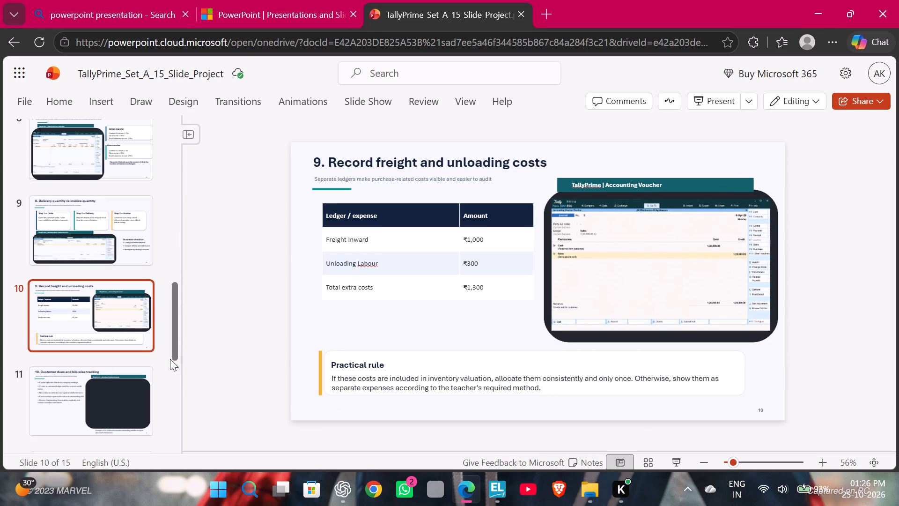
left_click(133, 394)
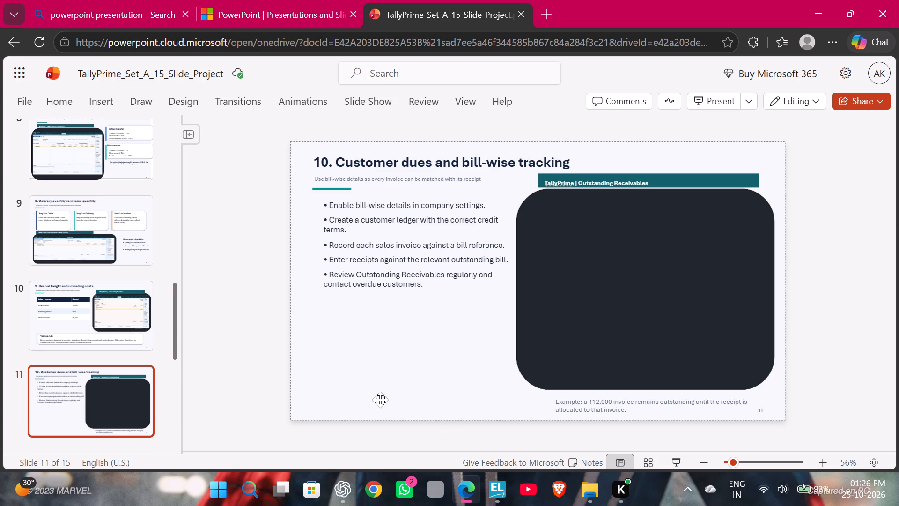
left_click(93, 410)
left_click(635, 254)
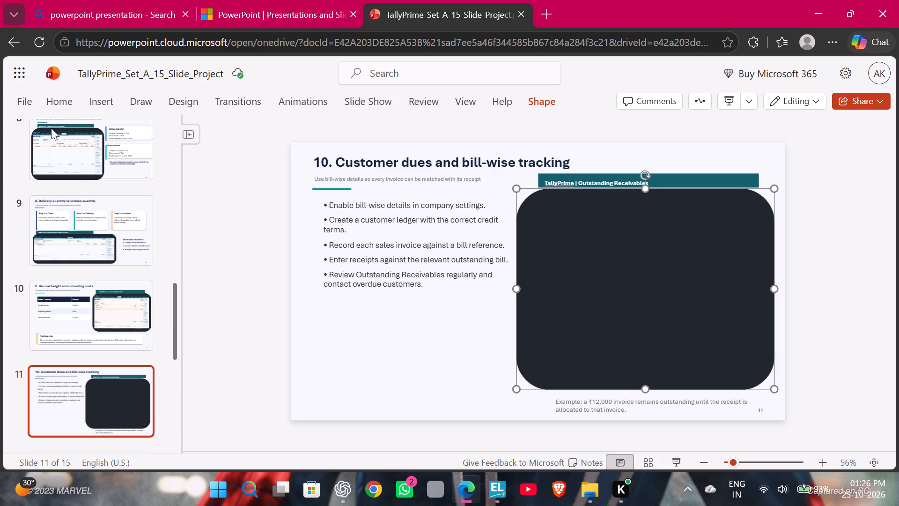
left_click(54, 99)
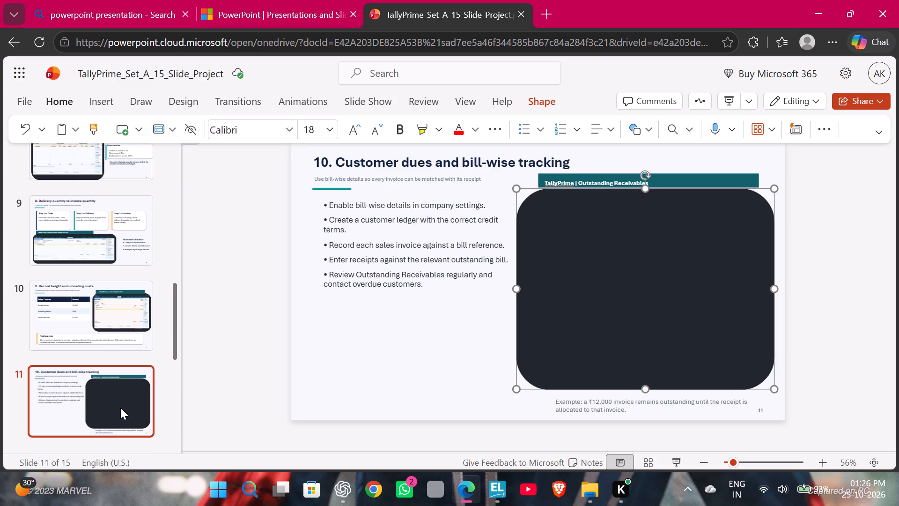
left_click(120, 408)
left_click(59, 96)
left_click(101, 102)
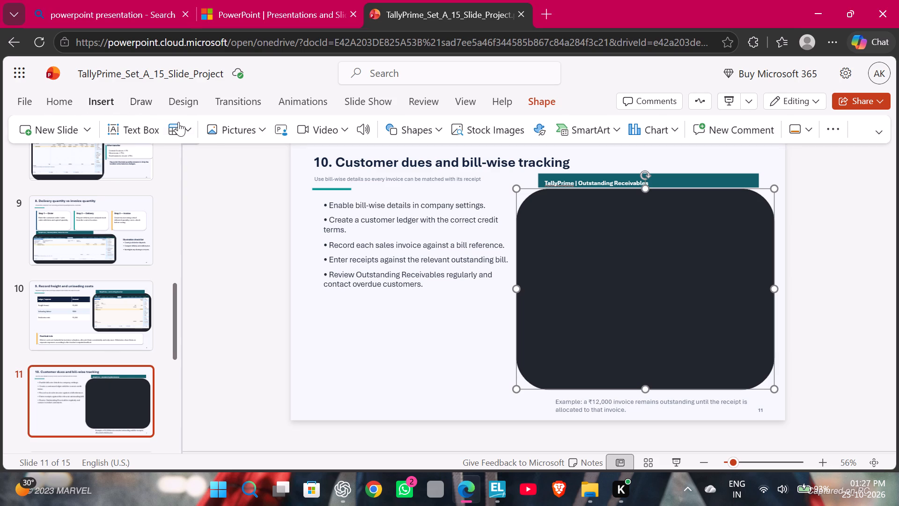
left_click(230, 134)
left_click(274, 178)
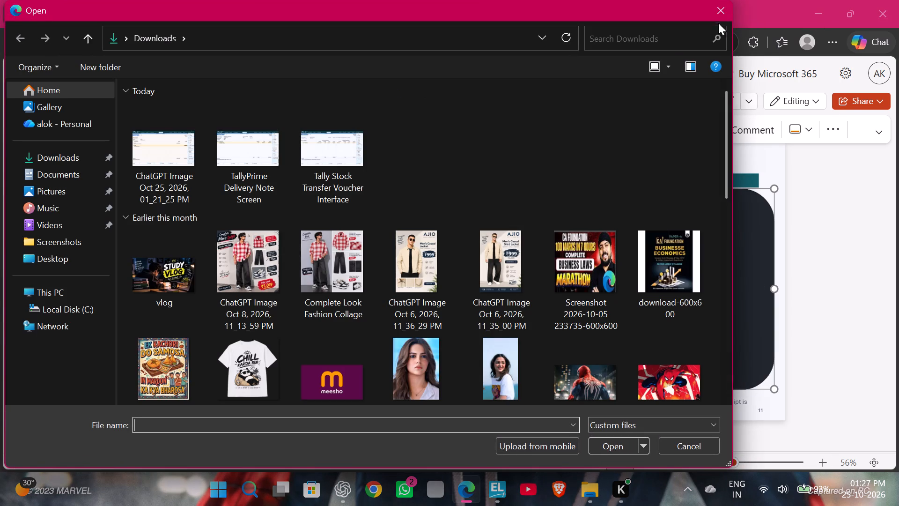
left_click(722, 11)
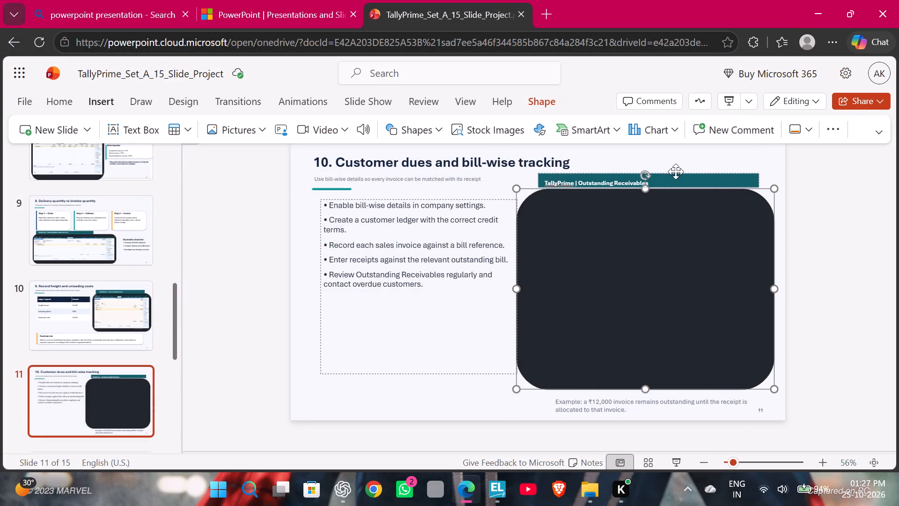
left_click(676, 177)
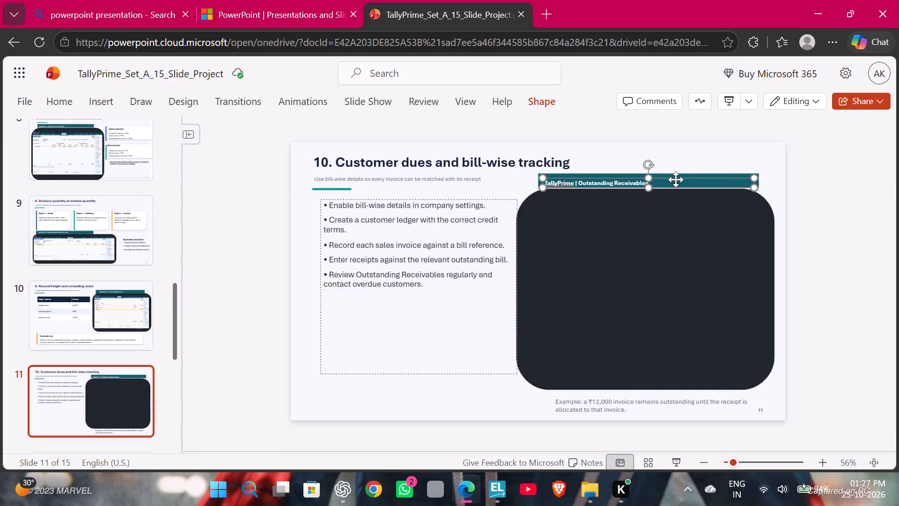
key("a")
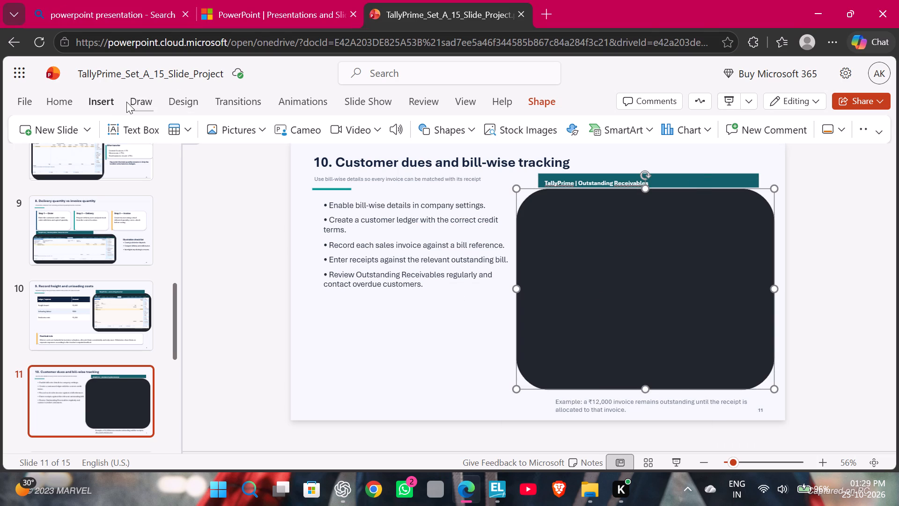
left_click(116, 101)
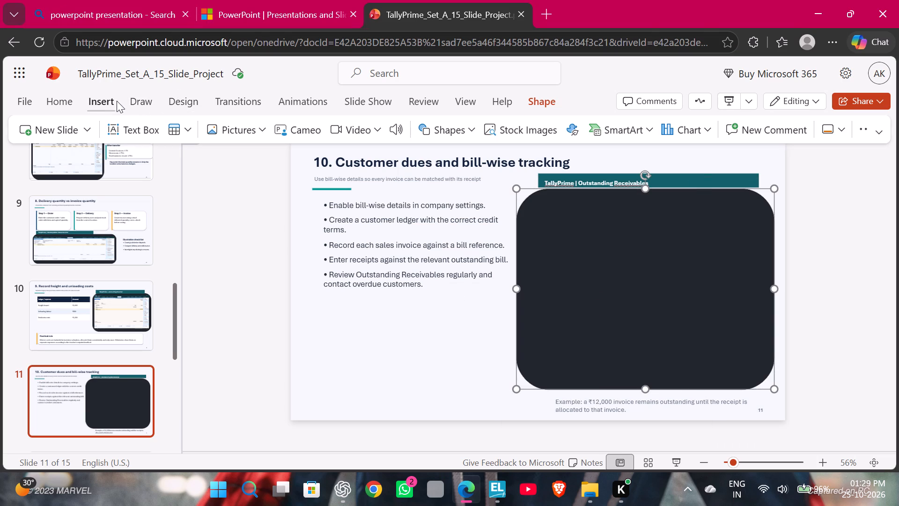
left_click(99, 106)
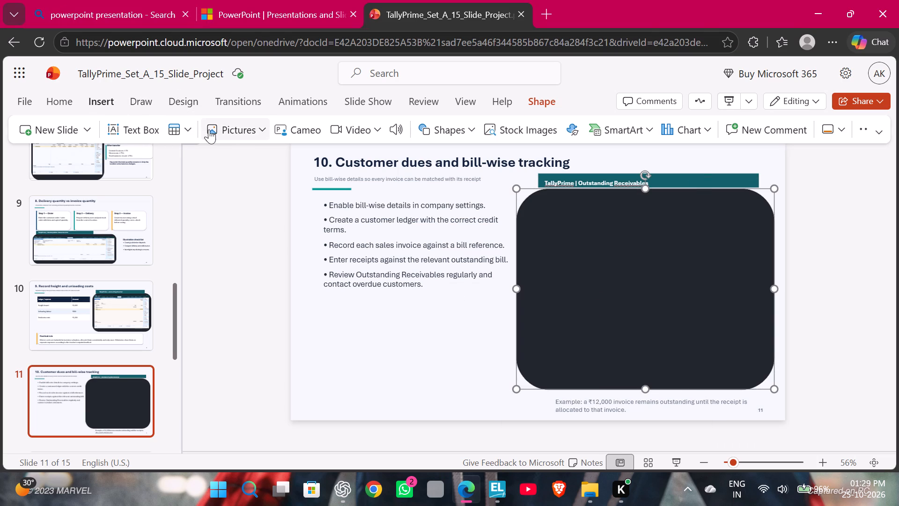
left_click(209, 129)
left_click(258, 184)
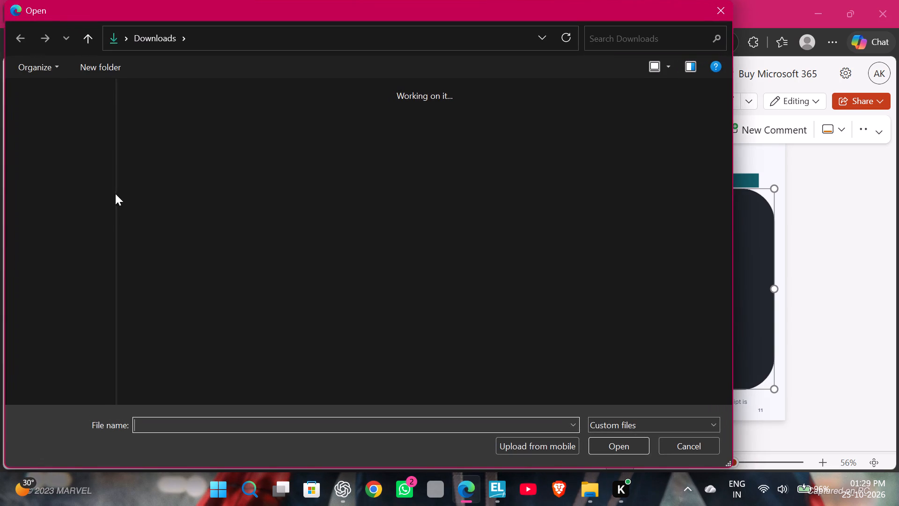
left_click(167, 164)
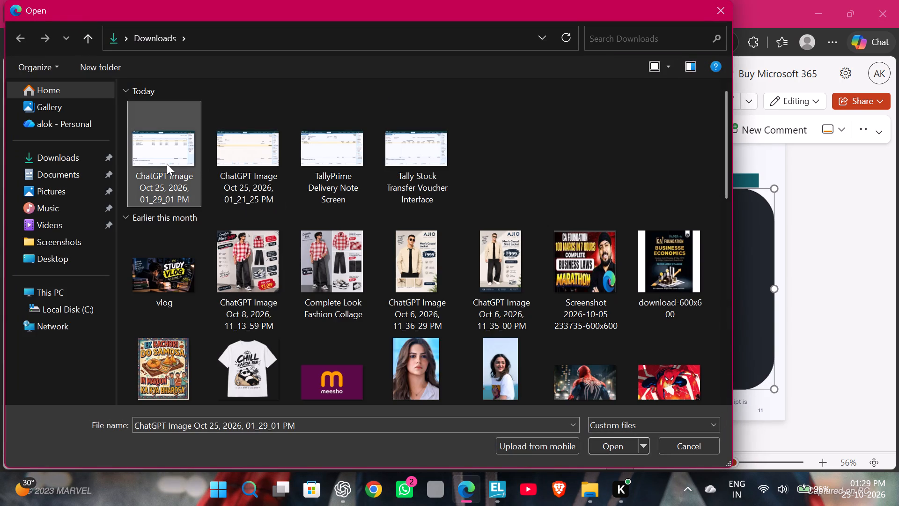
double_click(167, 164)
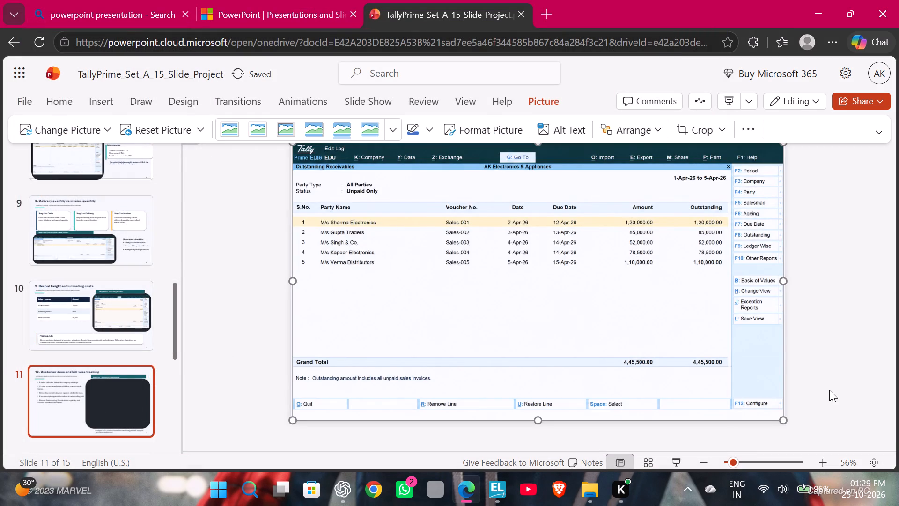
Resize the Outstanding Receivables image and centre it inside slide 11's dark rounded panel, stretching it downward to leave a slim frame.
left_click_drag(785, 420, 634, 308)
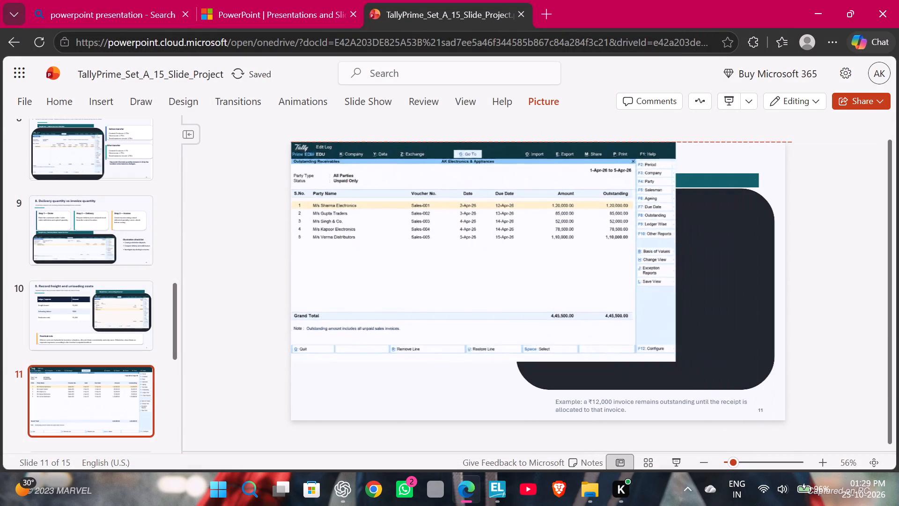
left_click_drag(634, 308, 492, 235)
left_click_drag(403, 208, 475, 218)
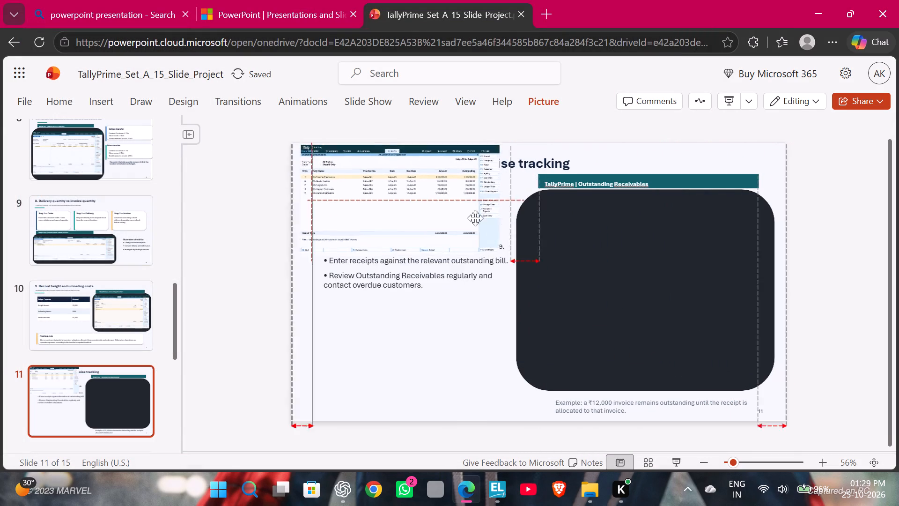
left_click_drag(475, 218, 638, 270)
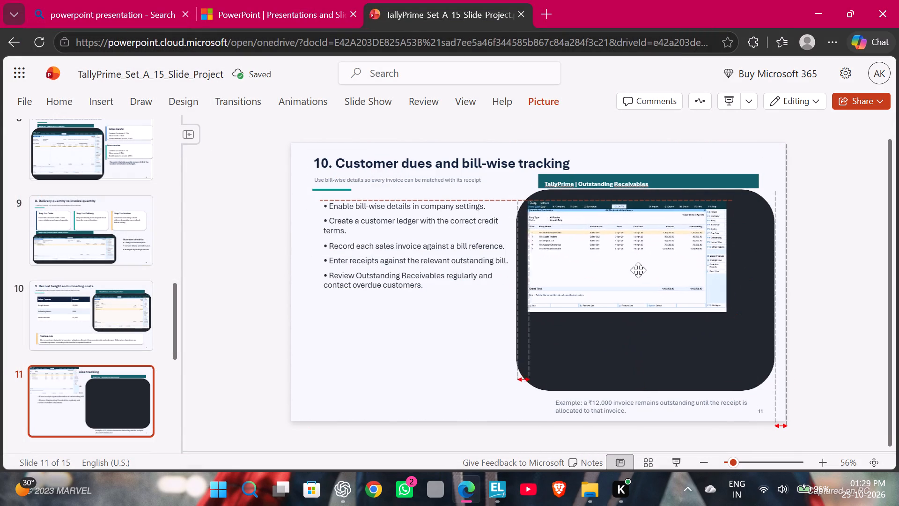
left_click_drag(638, 270, 638, 270)
left_click_drag(728, 312, 709, 335)
left_click_drag(648, 333, 649, 351)
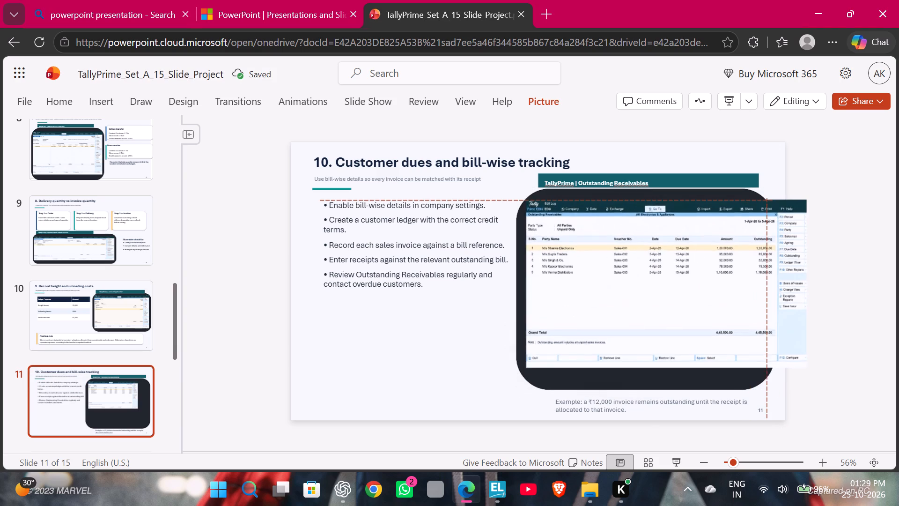
left_click_drag(649, 351, 649, 355)
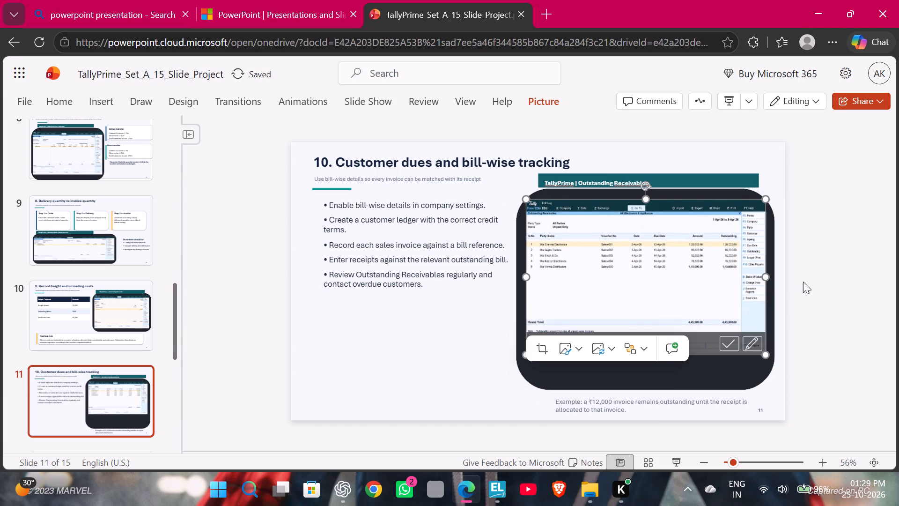
left_click(858, 263)
left_click_drag(670, 277, 673, 285)
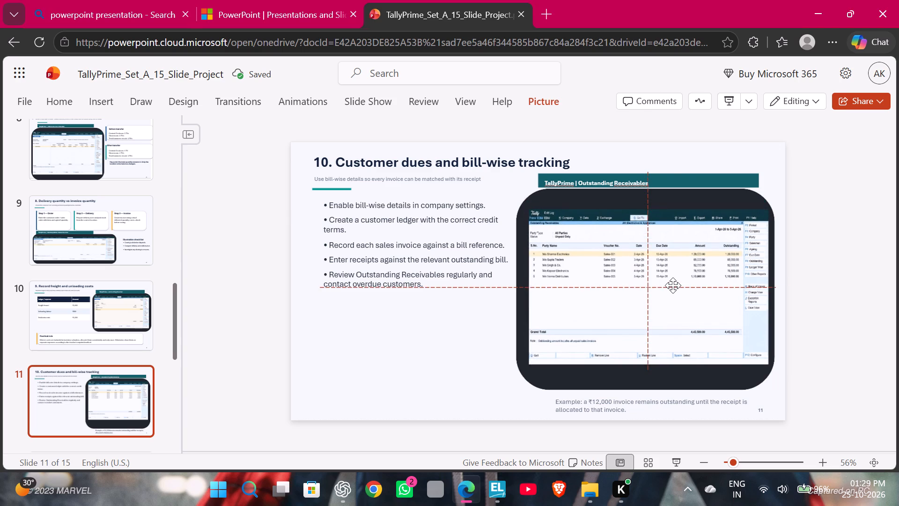
left_click_drag(673, 285, 666, 282)
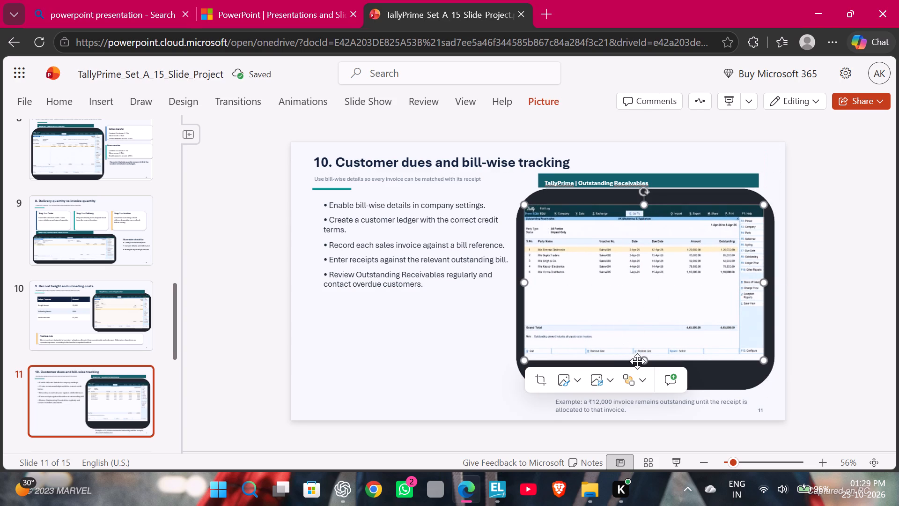
left_click_drag(646, 359, 649, 373)
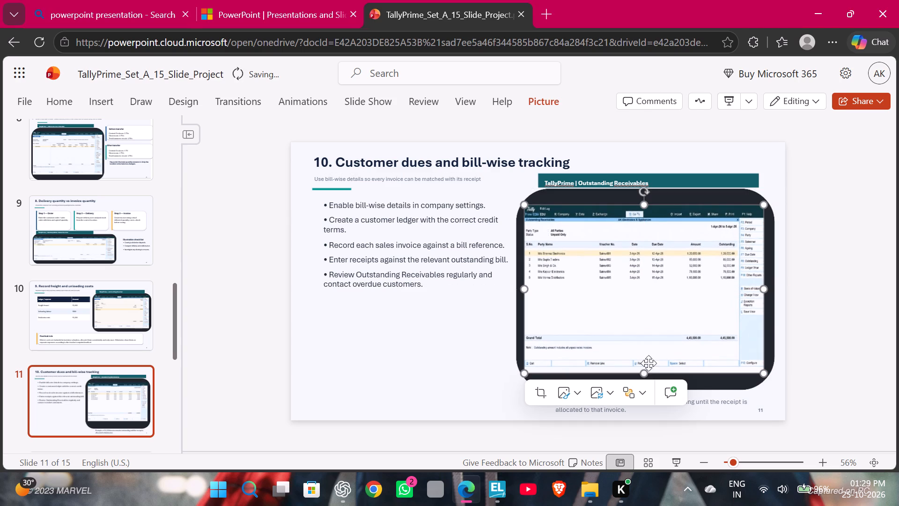
left_click(837, 237)
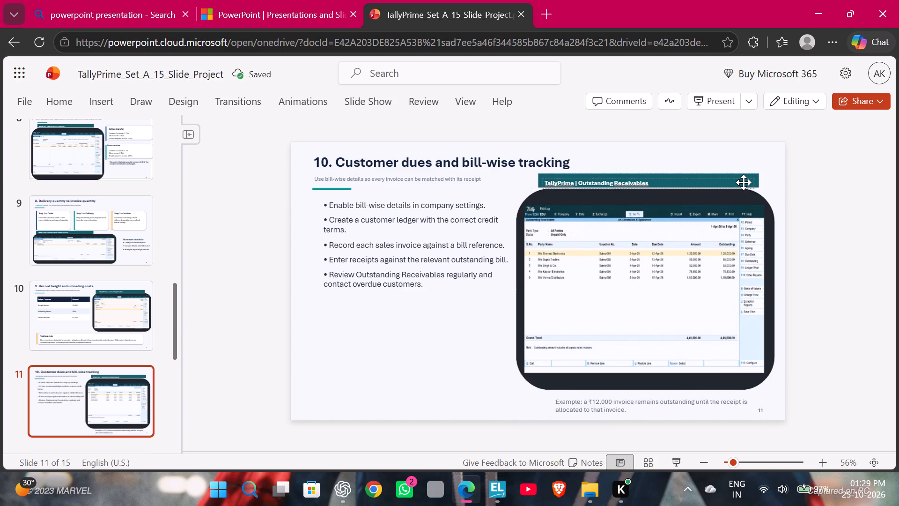
Shift the teal header bar above slide 11's dark panel slightly and narrow it from its right end.
left_click(744, 182)
left_click(736, 180)
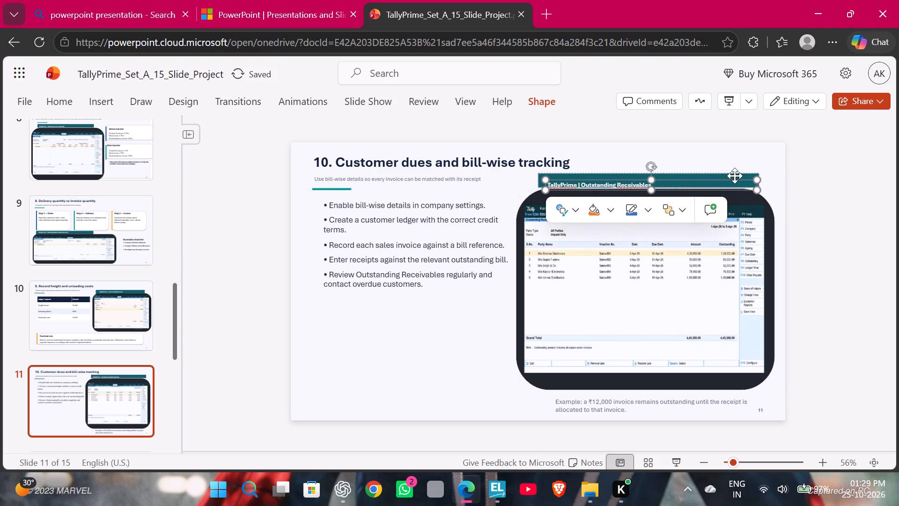
left_click(732, 173)
left_click(731, 173)
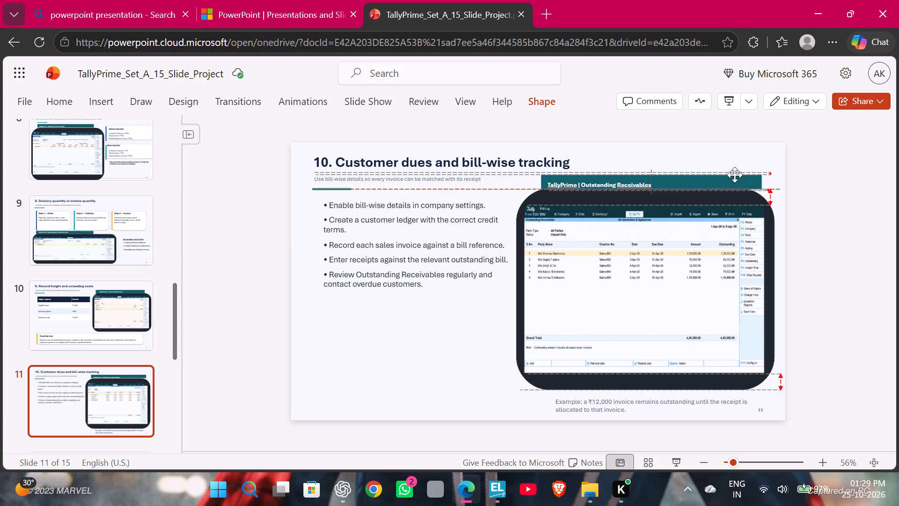
left_click(761, 177)
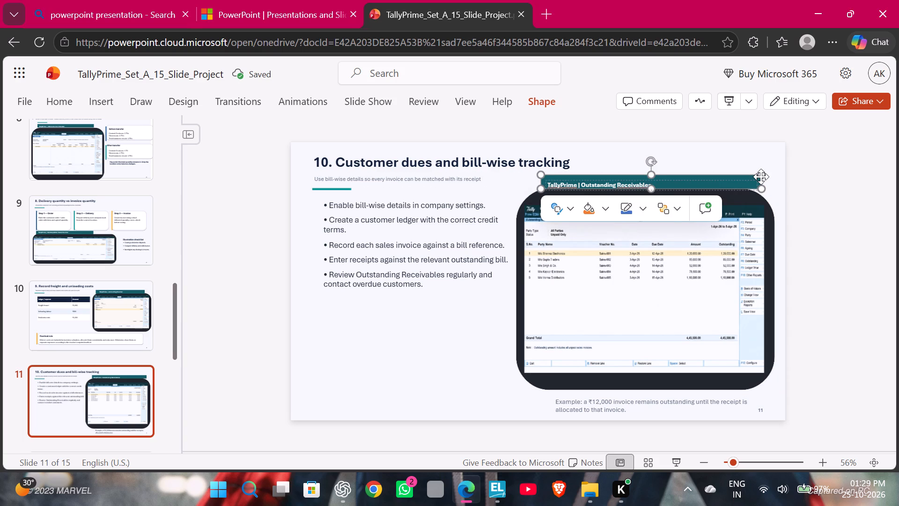
left_click(760, 173)
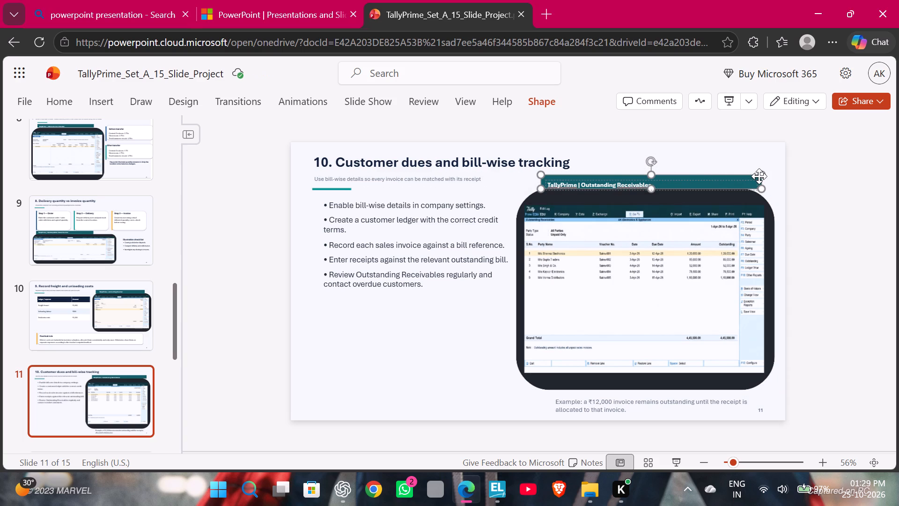
left_click_drag(760, 175, 749, 175)
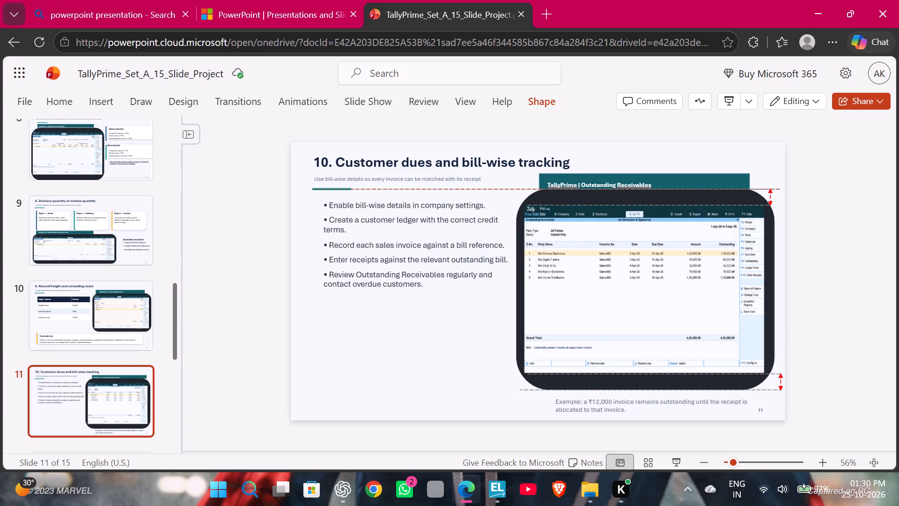
left_click_drag(749, 175, 749, 175)
left_click(840, 174)
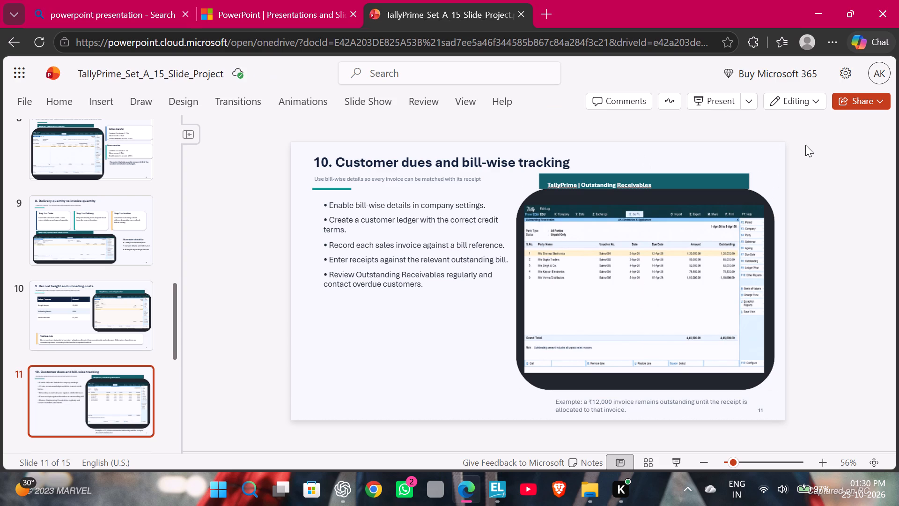
Move the "TallyPrime | Outstanding Receivables" title text rightward and slightly up so it sits nearer the middle of the teal header bar.
left_click(622, 189)
left_click_drag(625, 183, 640, 182)
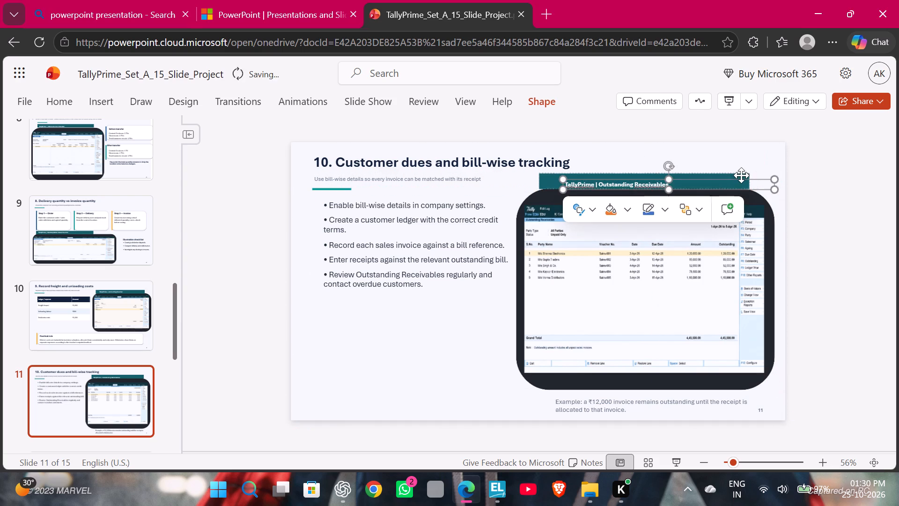
left_click(829, 178)
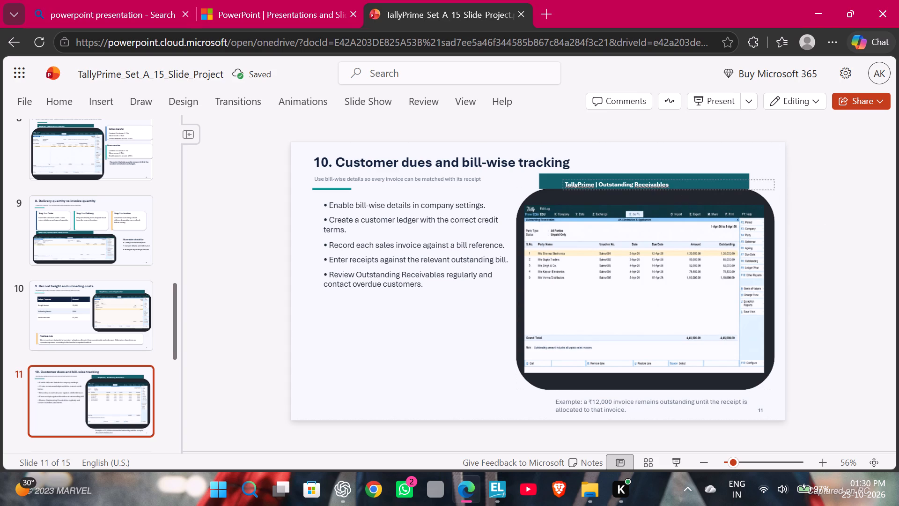
left_click(658, 185)
left_click_drag(654, 180, 658, 180)
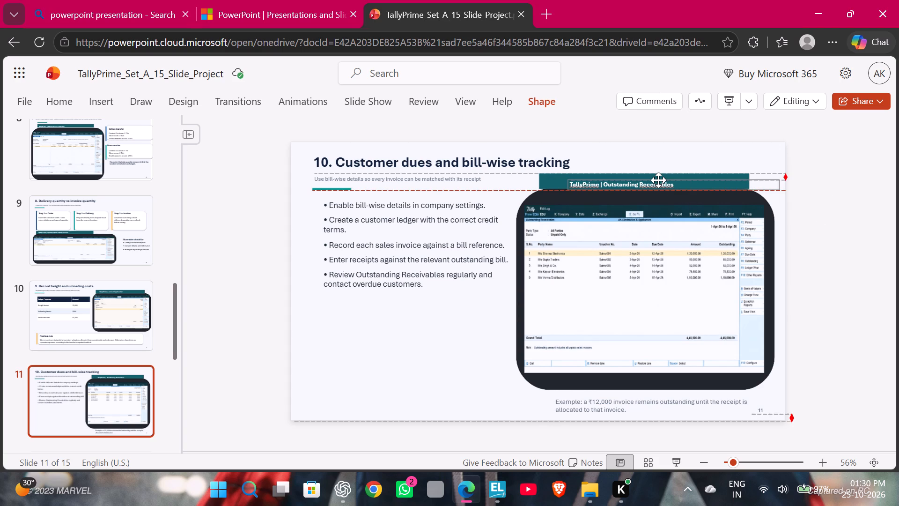
left_click_drag(658, 180, 658, 178)
left_click(838, 156)
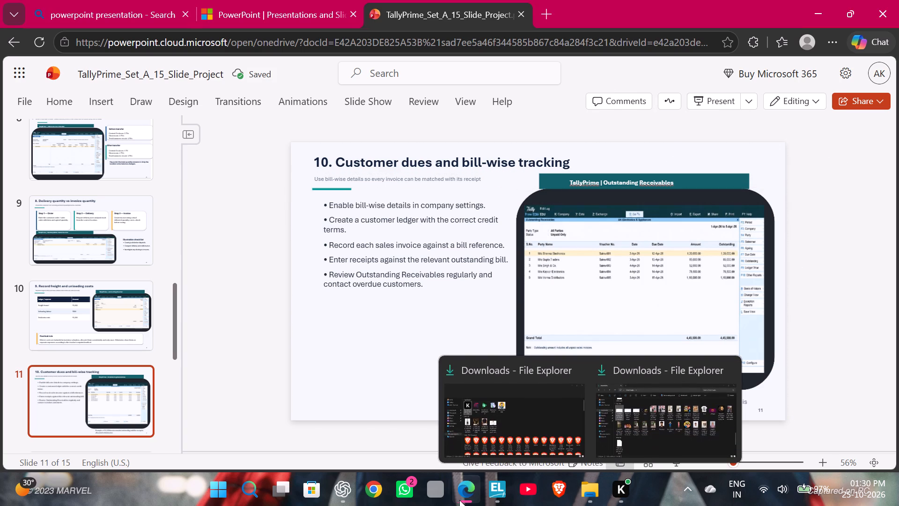
Switch to WhatsApp.
left_click(402, 485)
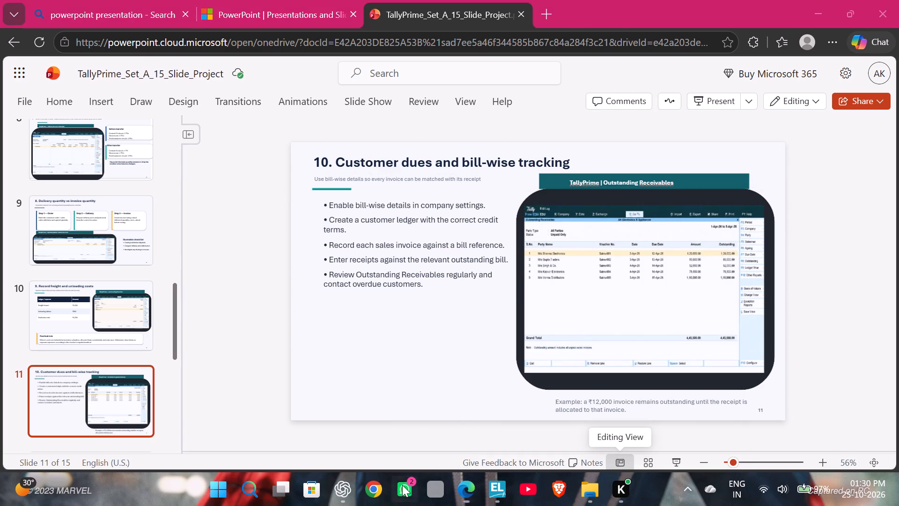
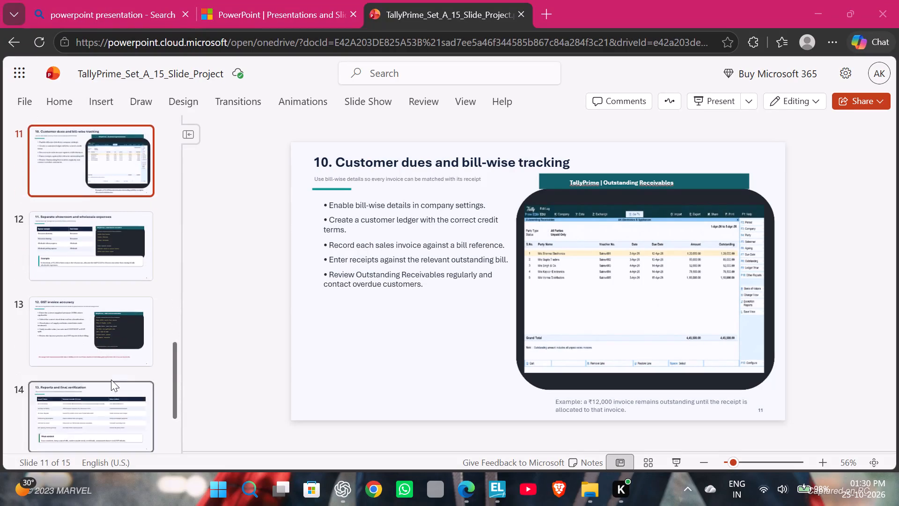
On slide 12, delete the "Create: Wholesale", "Create: Showroom" and "Enable Cost Centres" lines from the dark panel.
left_click(127, 203)
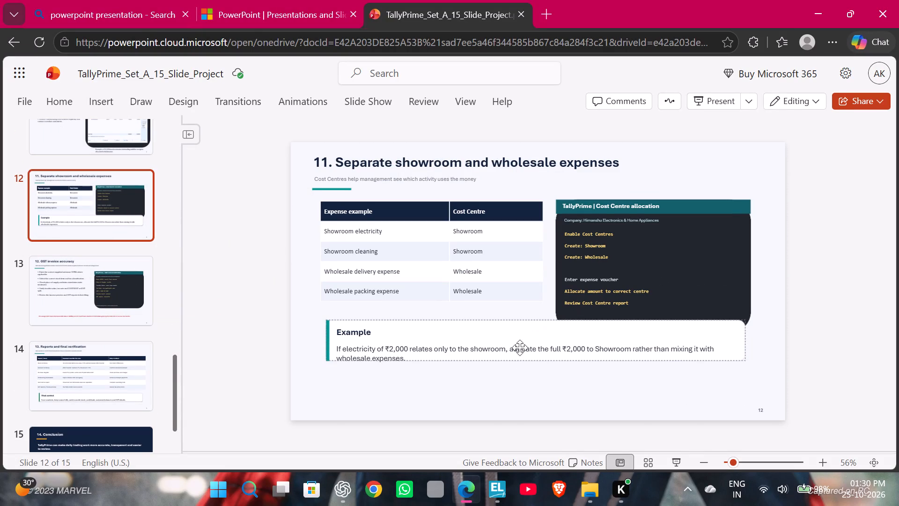
left_click(659, 256)
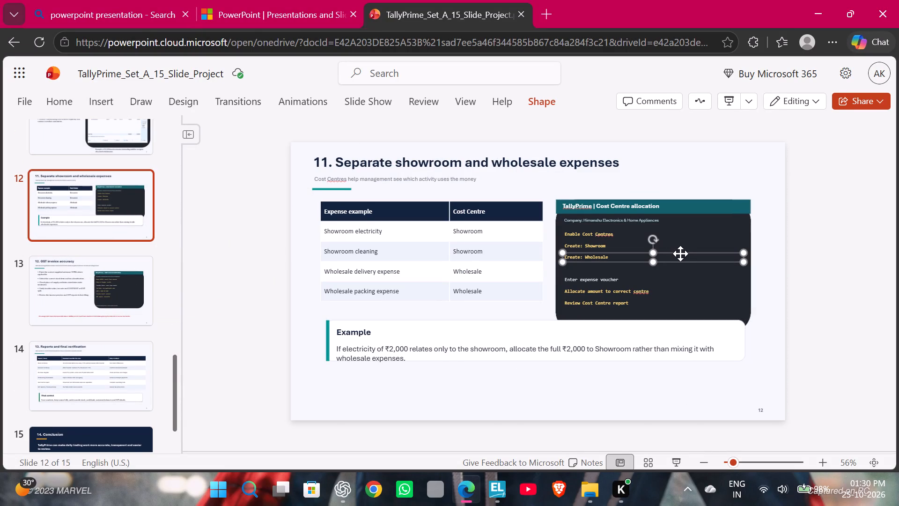
key("BackSpace")
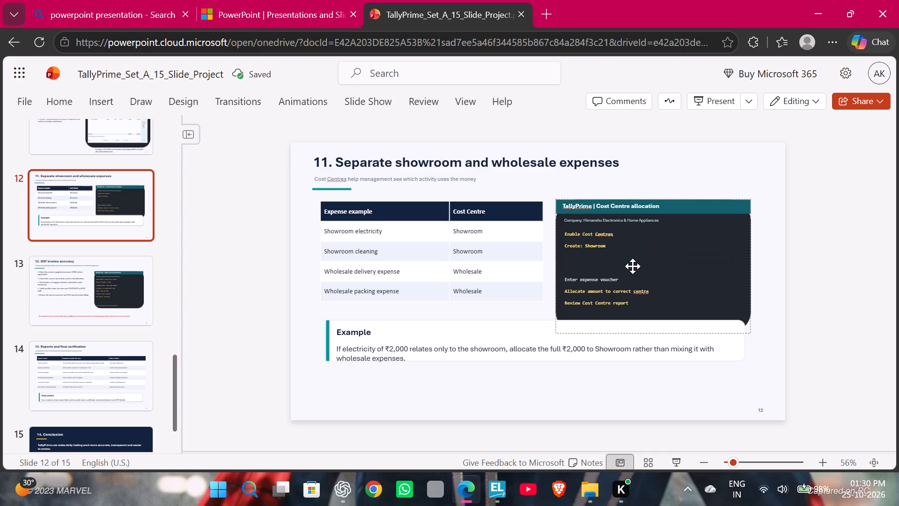
left_click(624, 242)
left_click(602, 247)
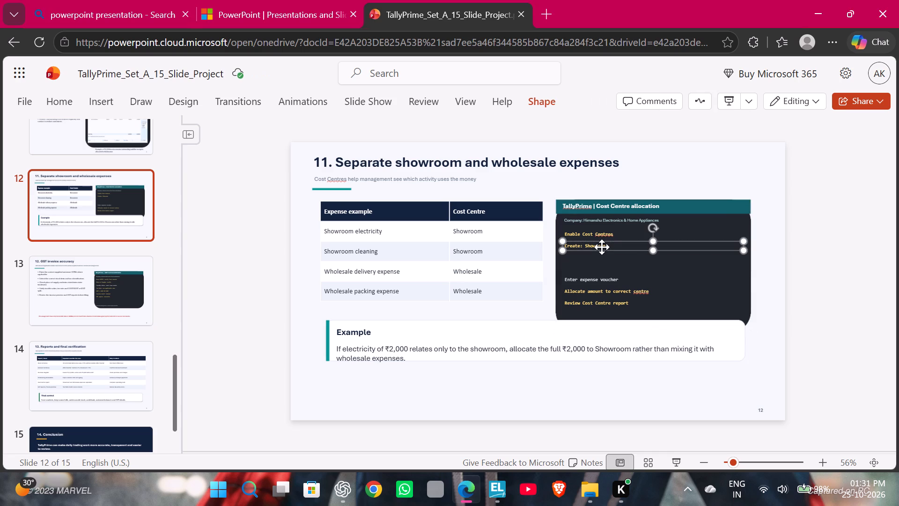
key("BackSpace")
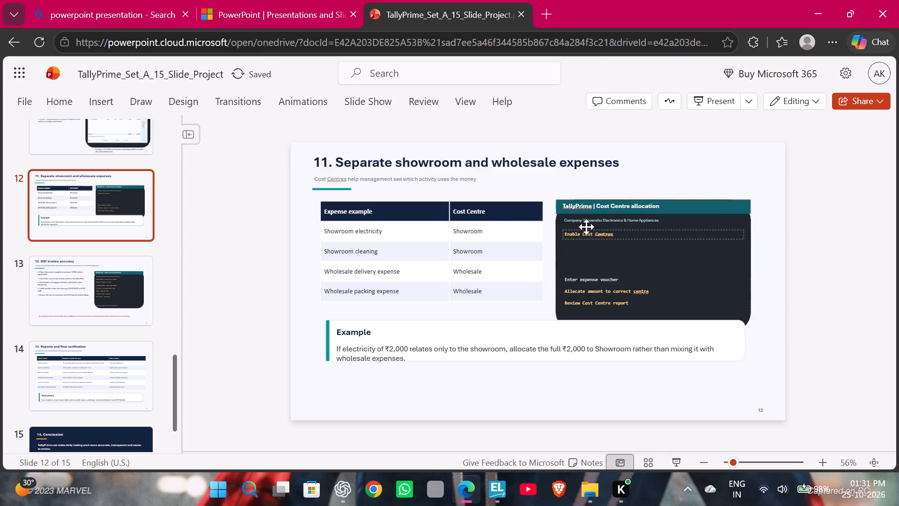
left_click(73, 208)
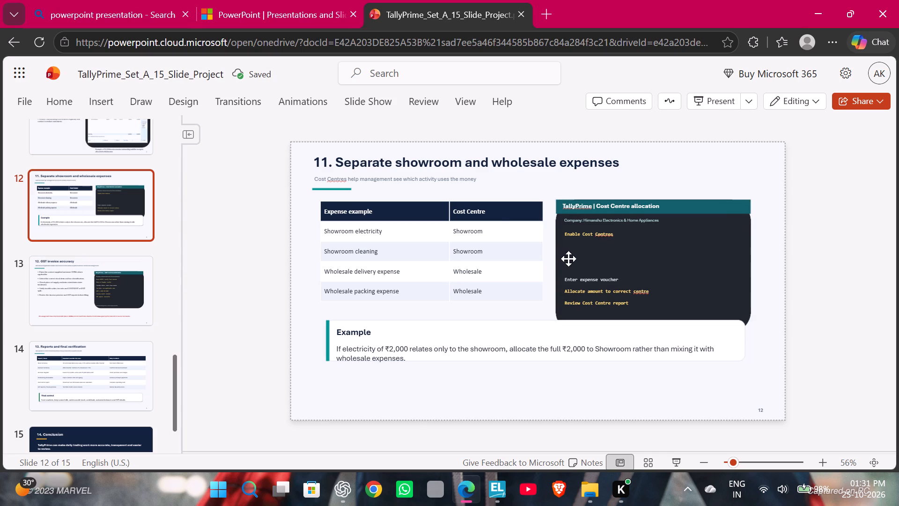
left_click(590, 234)
key("BackSpace")
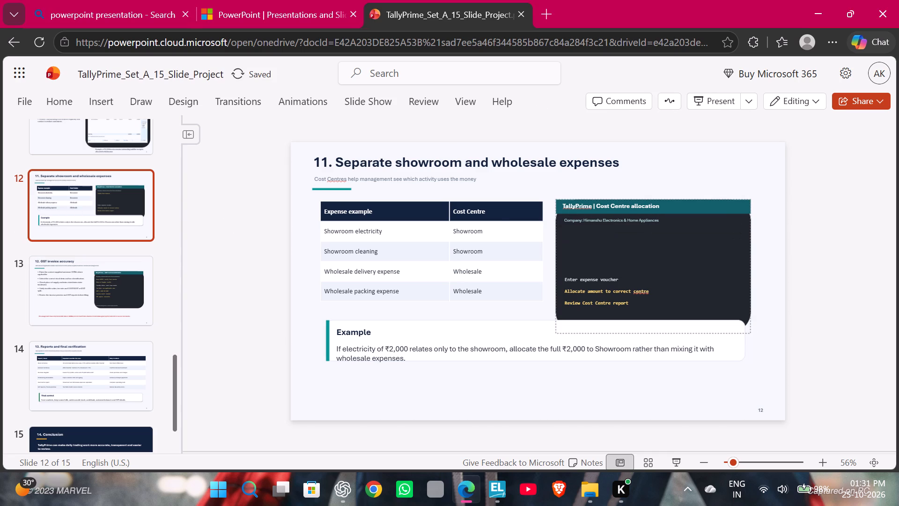
Delete the allocation, report review, company name and "Enter expense voucher" lines from slide 12's dark panel.
left_click(570, 289)
key("BackSpace")
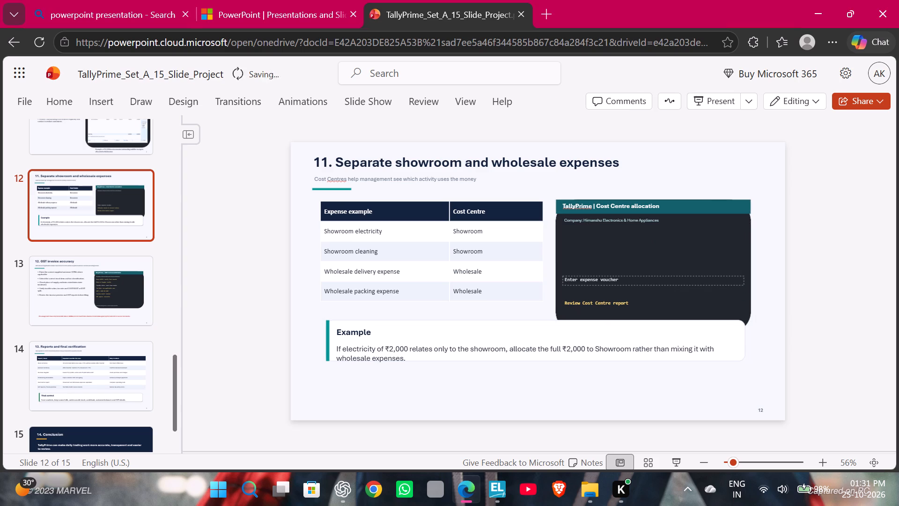
left_click(598, 304)
key("BackSpace")
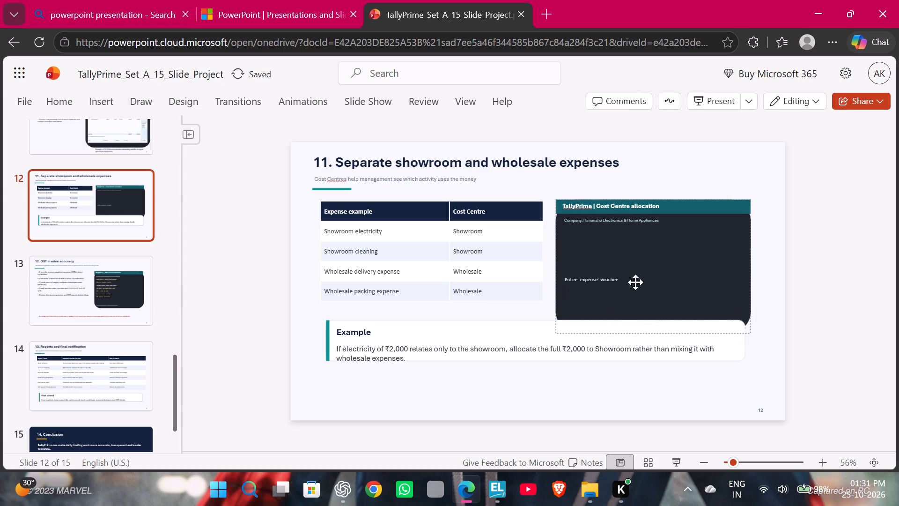
left_click(641, 221)
key("BackSpace")
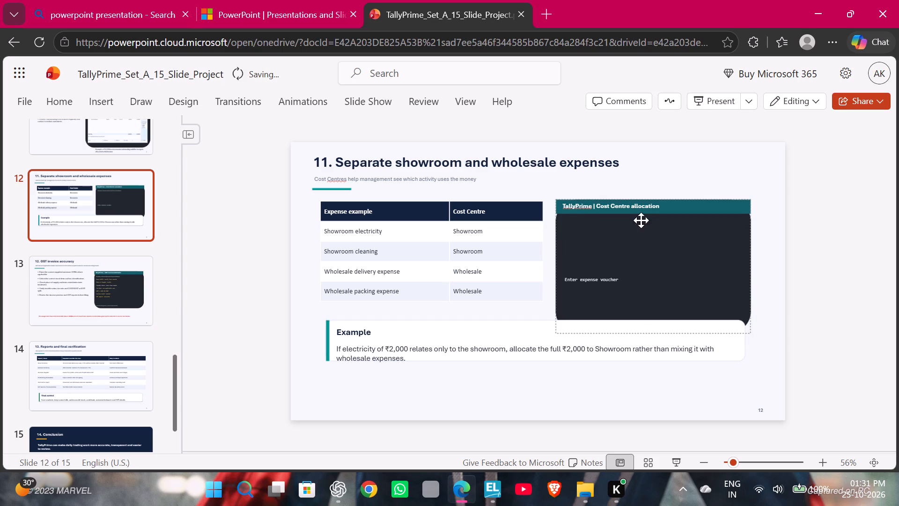
left_click(615, 278)
key("BackSpace")
Move the "TallyPrime | Cost Centre allocation" title and its teal header bar up and slightly right, clear of the dark panel.
left_click(697, 203)
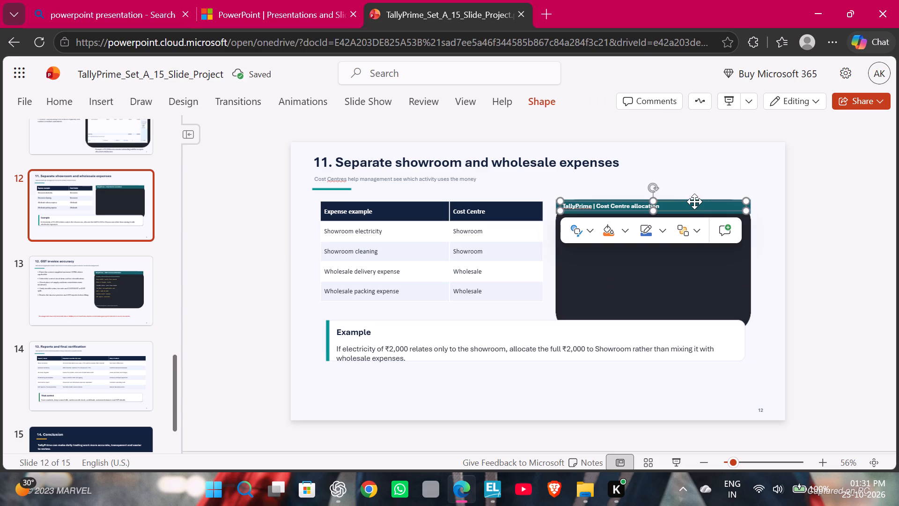
left_click_drag(694, 201, 711, 179)
left_click(612, 258)
left_click(591, 204)
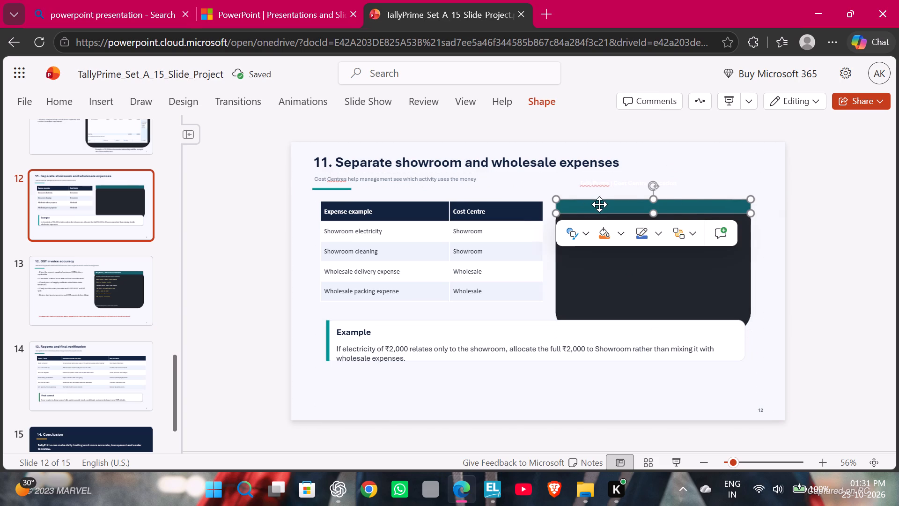
left_click_drag(696, 205, 711, 181)
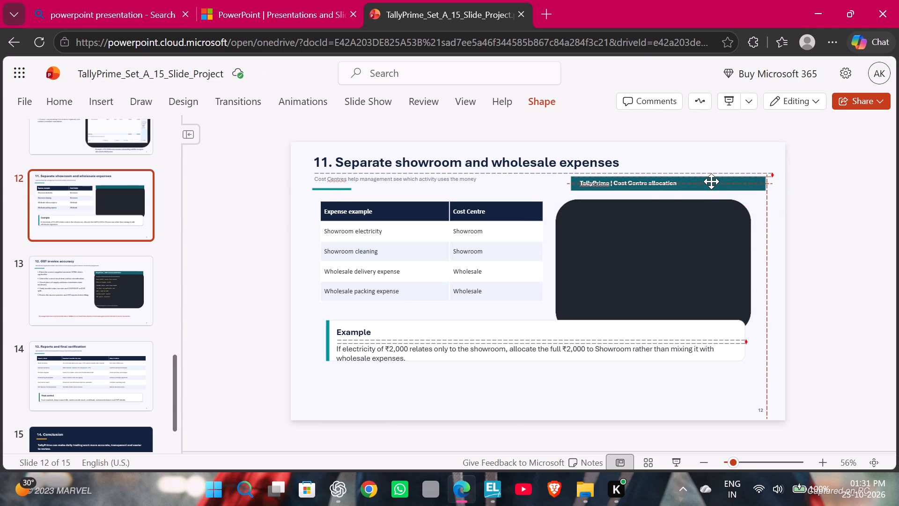
left_click_drag(711, 181, 711, 180)
Widen slide 12's dark rounded panel and shift it slightly up so it sits just below the header bar, beside the expense table.
left_click(701, 277)
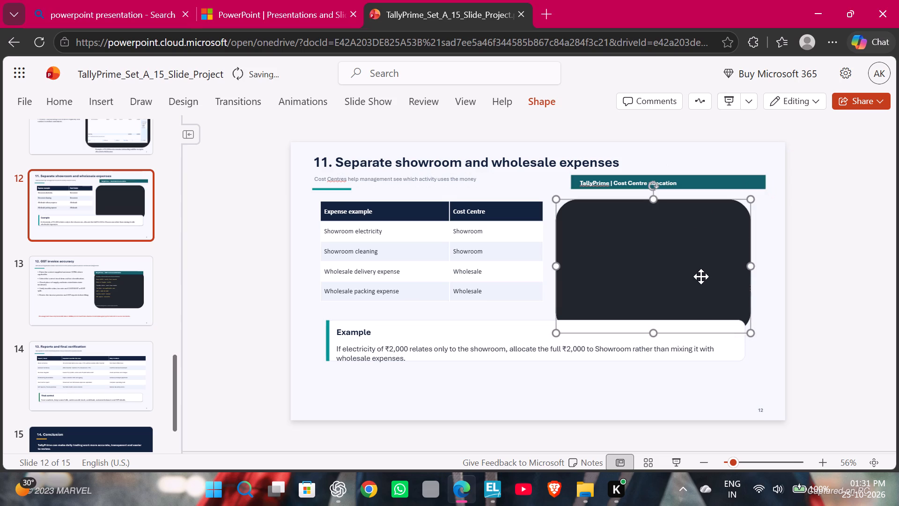
left_click_drag(701, 269, 693, 262)
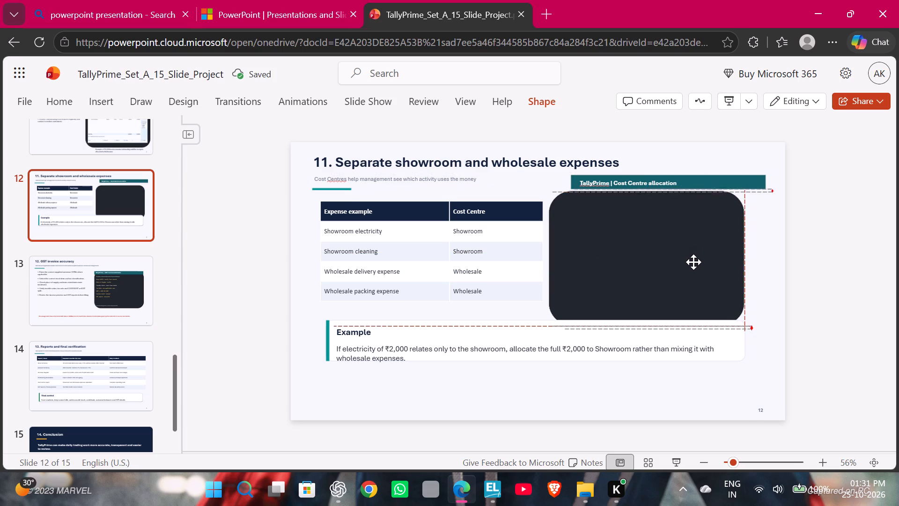
left_click_drag(693, 262, 692, 263)
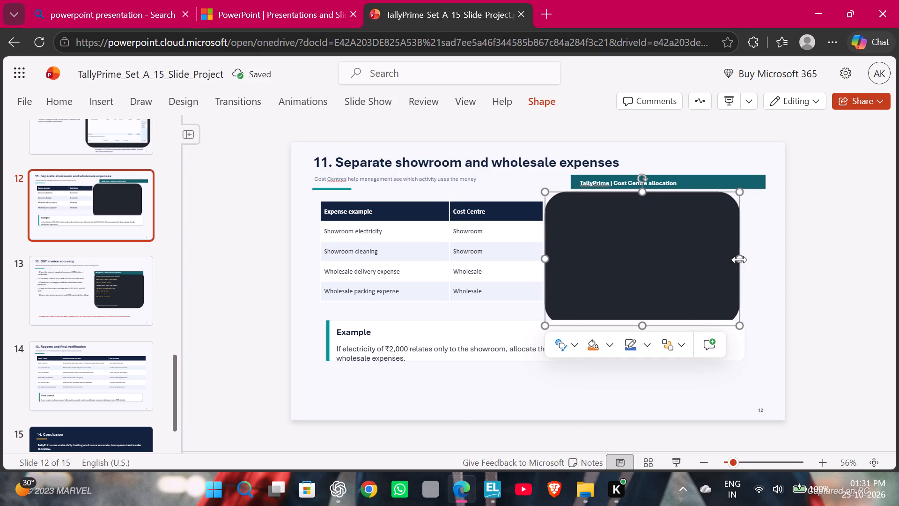
left_click_drag(740, 260, 759, 259)
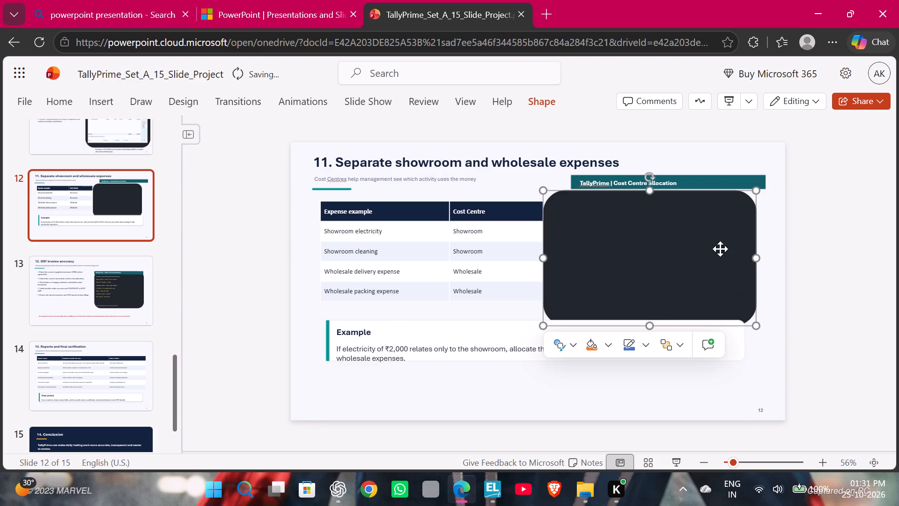
left_click_drag(712, 248, 721, 253)
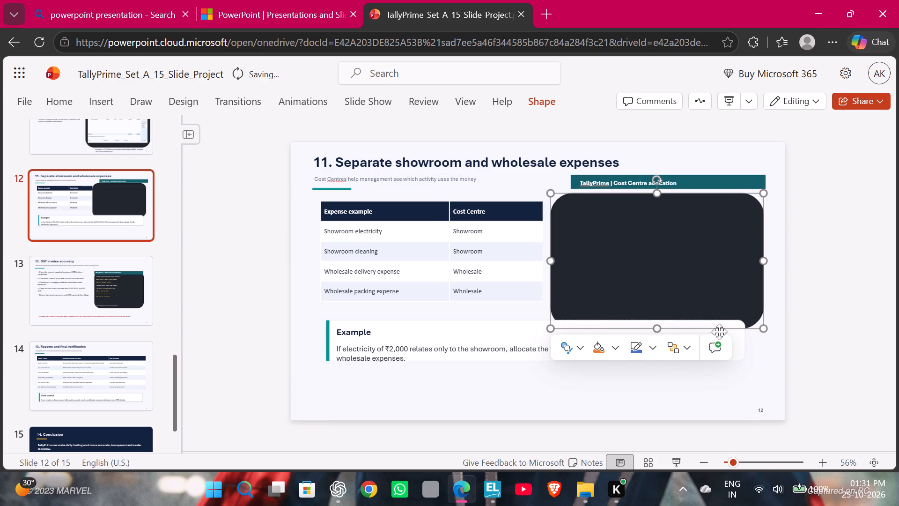
left_click(690, 429)
Narrow the Example description text box so its text wraps over three lines, ending short of the dark panel.
left_click(705, 350)
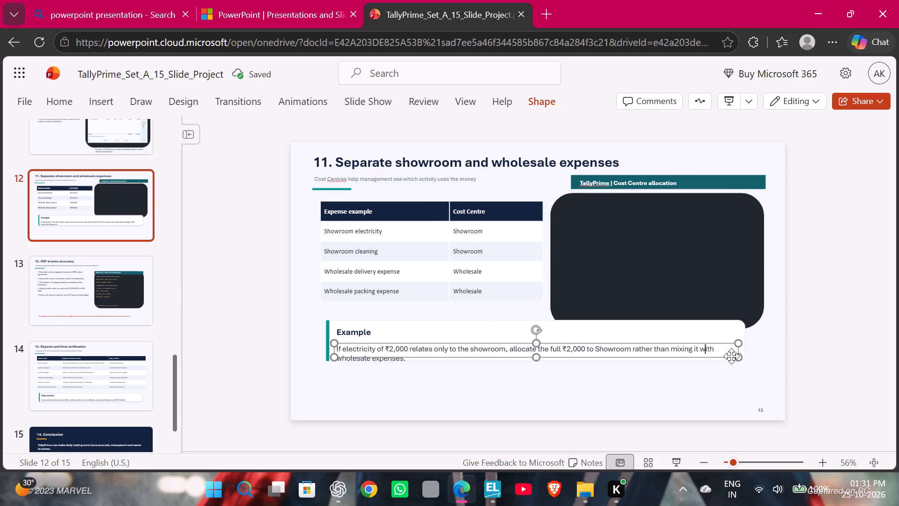
left_click_drag(737, 356, 496, 361)
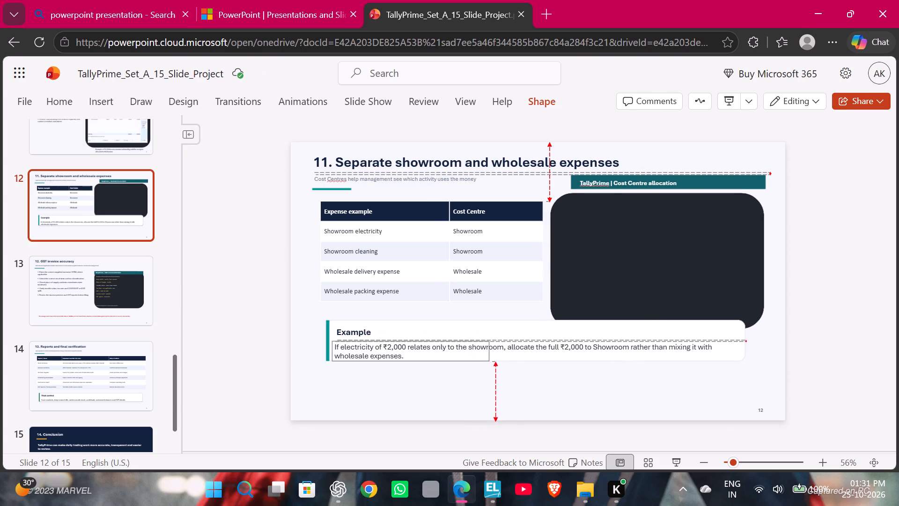
left_click_drag(496, 361, 519, 362)
Shift the white Example box left, narrow it to the expense table's right edge, and extend it downward around the wrapped text.
left_click(586, 352)
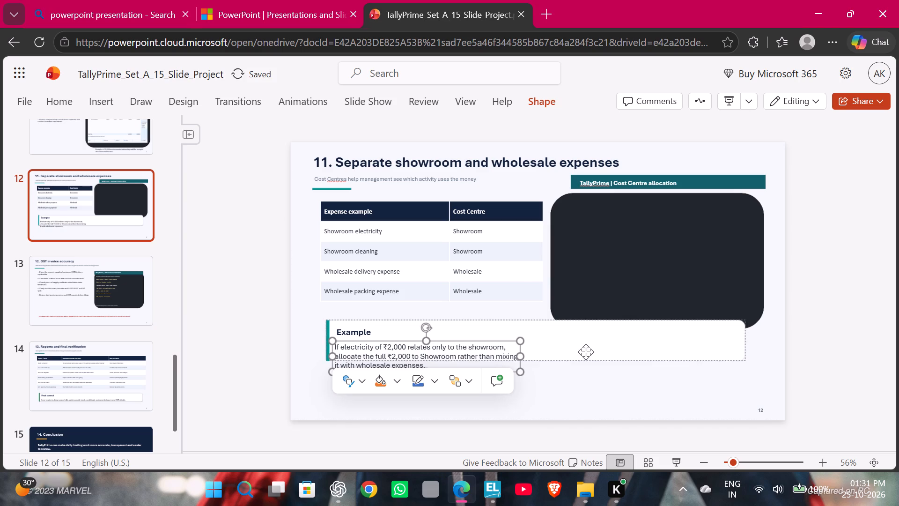
left_click_drag(586, 352, 575, 354)
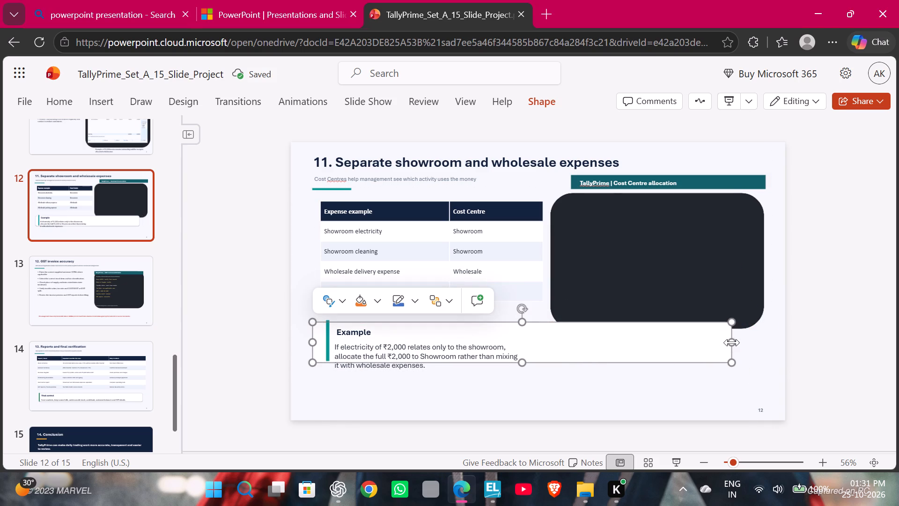
left_click_drag(732, 342, 542, 372)
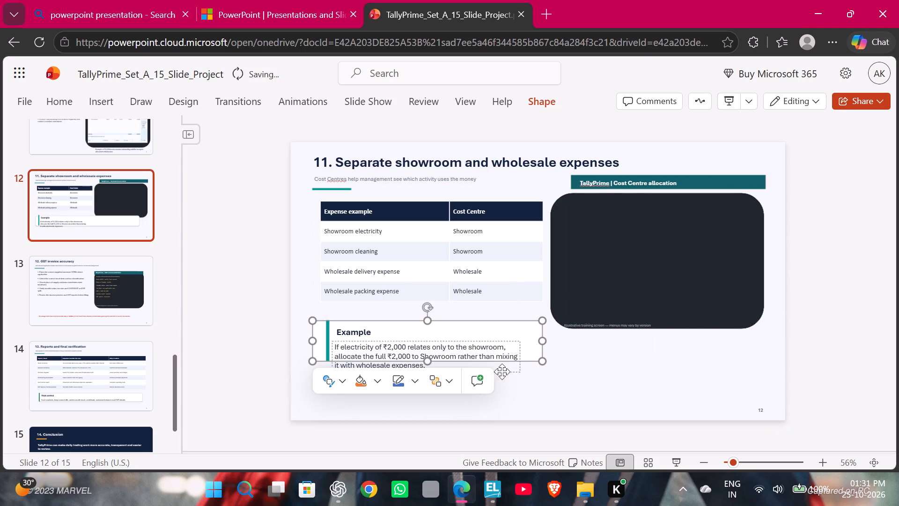
left_click_drag(427, 362, 427, 368)
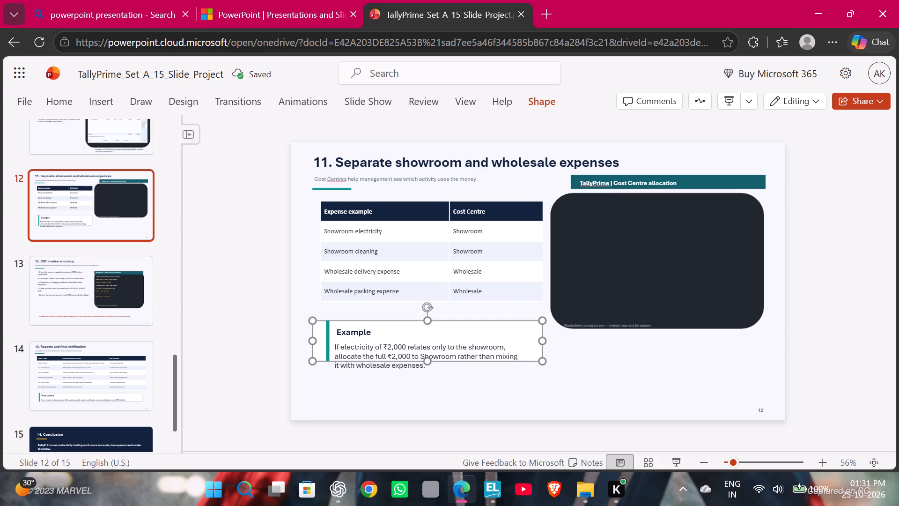
left_click_drag(427, 368, 427, 385)
Move the teal accent bar on slide 12 outward and slightly down to the Example box's left edge.
left_click(330, 330)
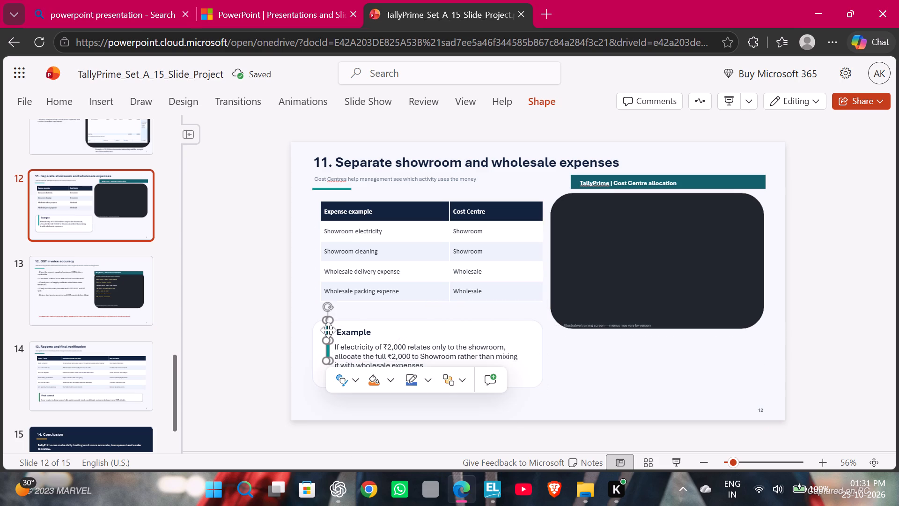
left_click_drag(328, 330, 314, 342)
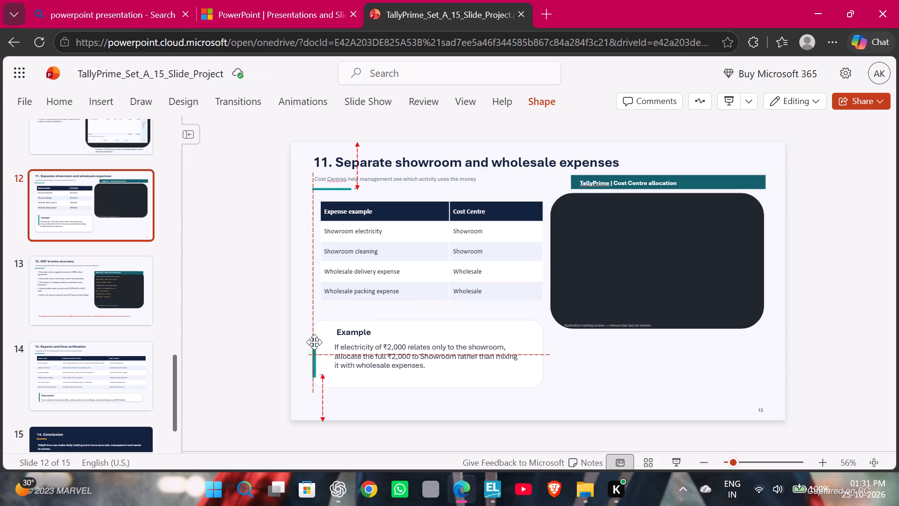
left_click_drag(314, 342, 312, 342)
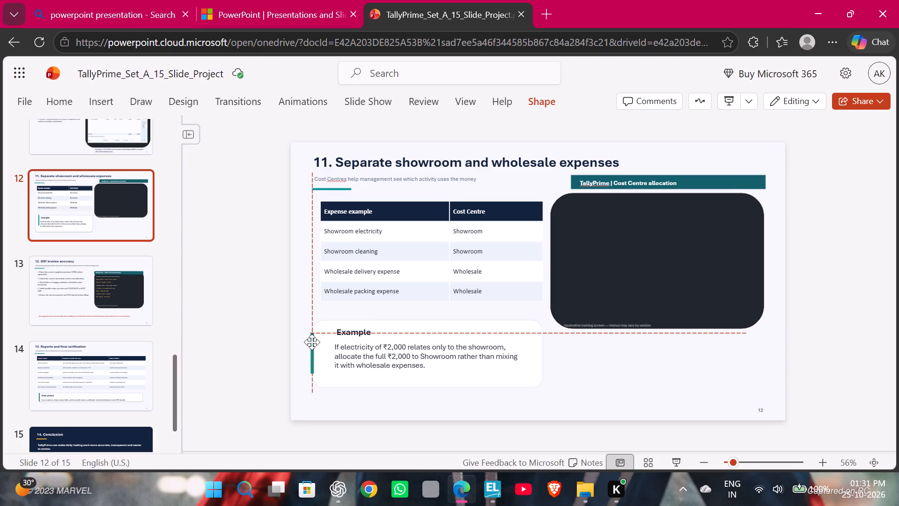
left_click_drag(312, 342, 311, 342)
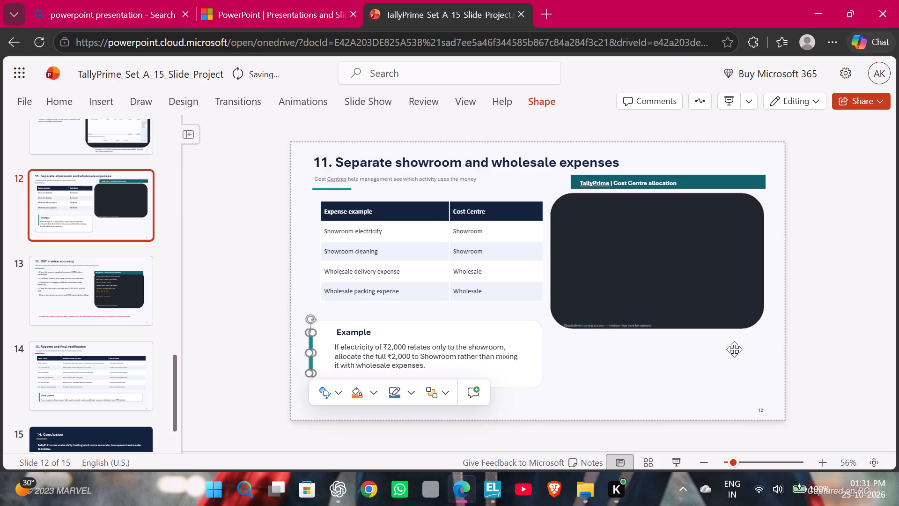
left_click(691, 367)
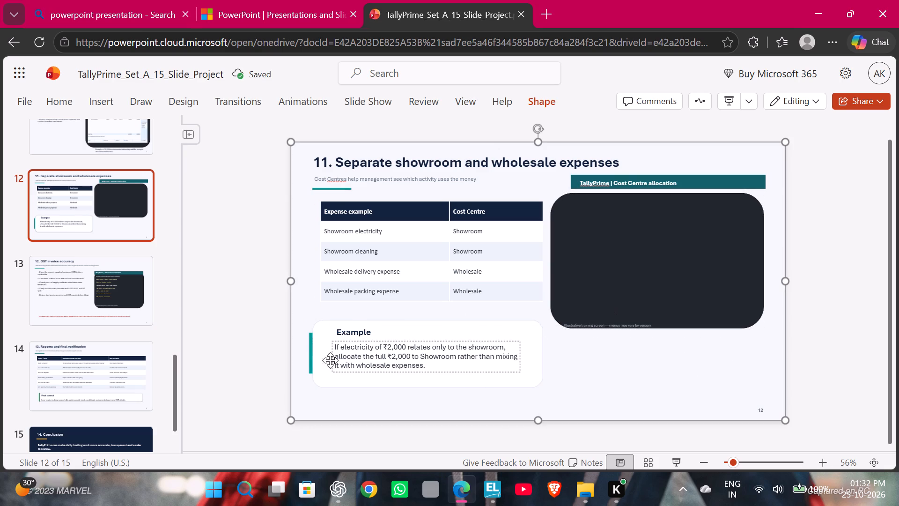
Lengthen the teal accent bar and centre it vertically along the Example box's left edge.
left_click(303, 347)
left_click(312, 344)
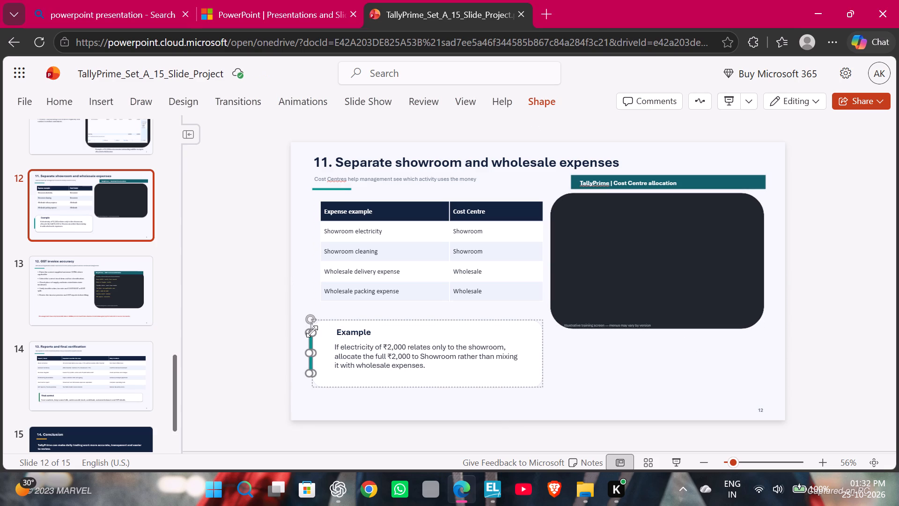
left_click_drag(312, 331, 312, 325)
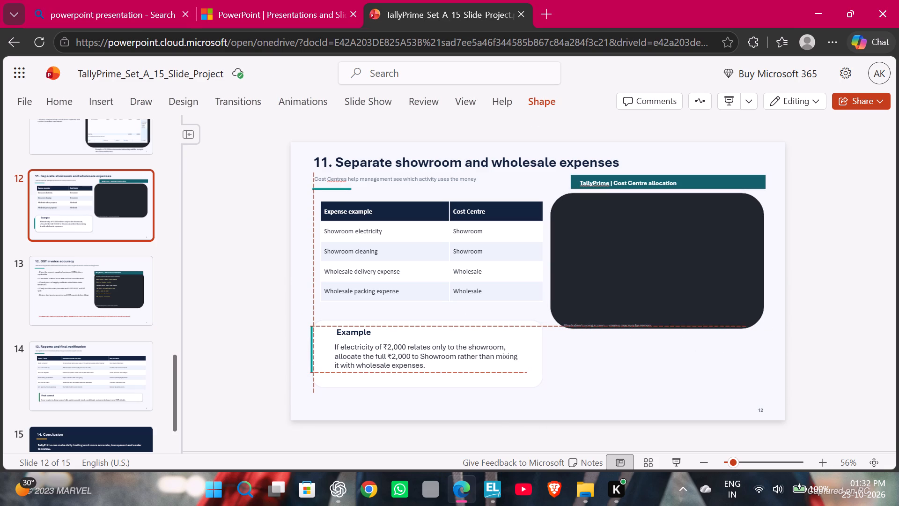
left_click_drag(312, 325, 312, 322)
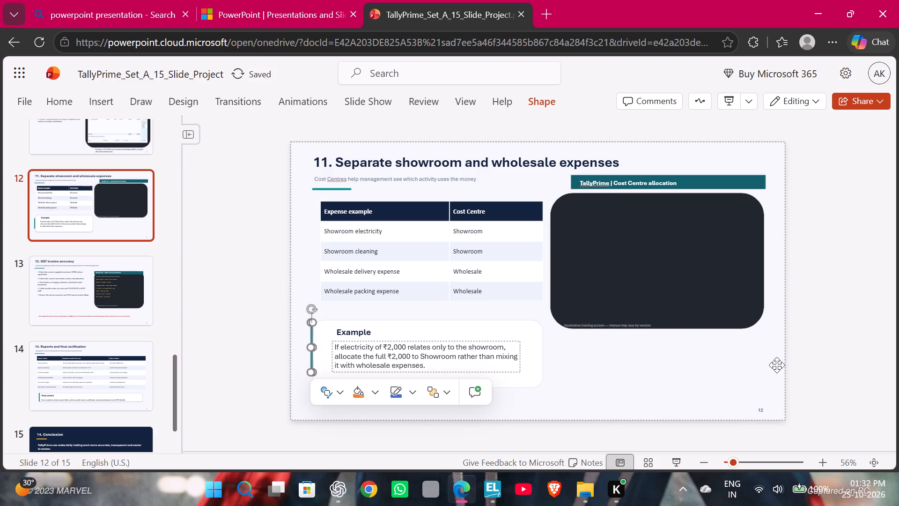
left_click(744, 383)
left_click(311, 351)
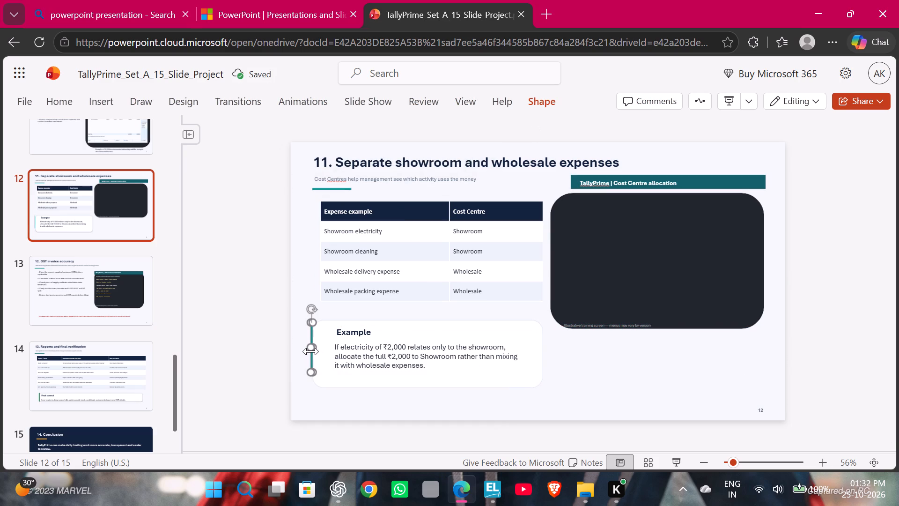
left_click(311, 350)
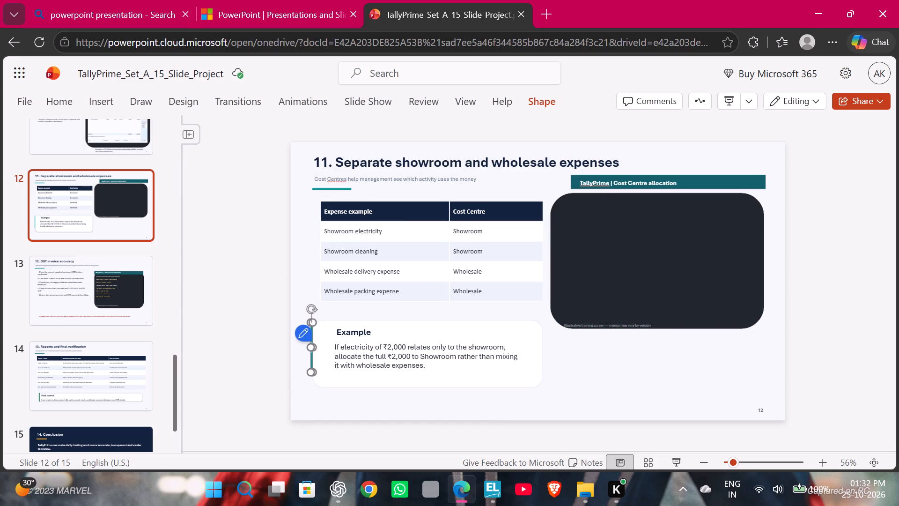
left_click(297, 359)
left_click(310, 342)
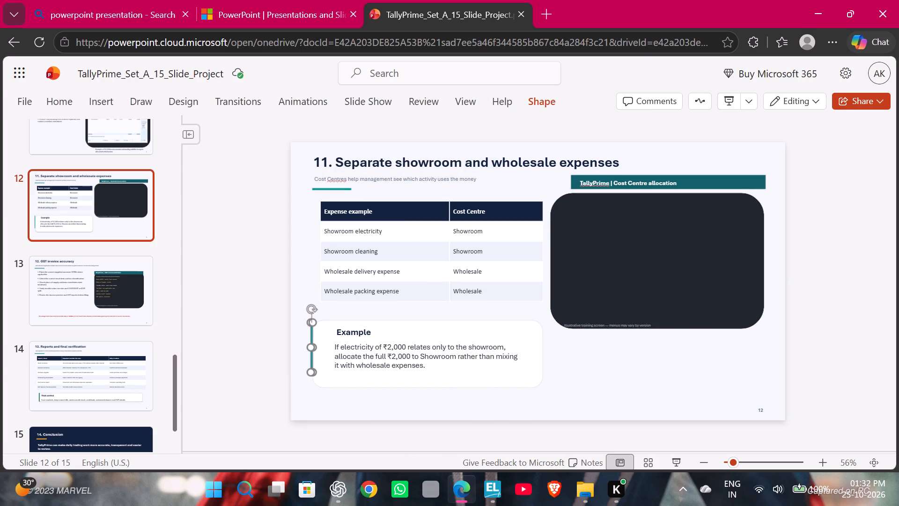
left_click_drag(310, 362, 308, 366)
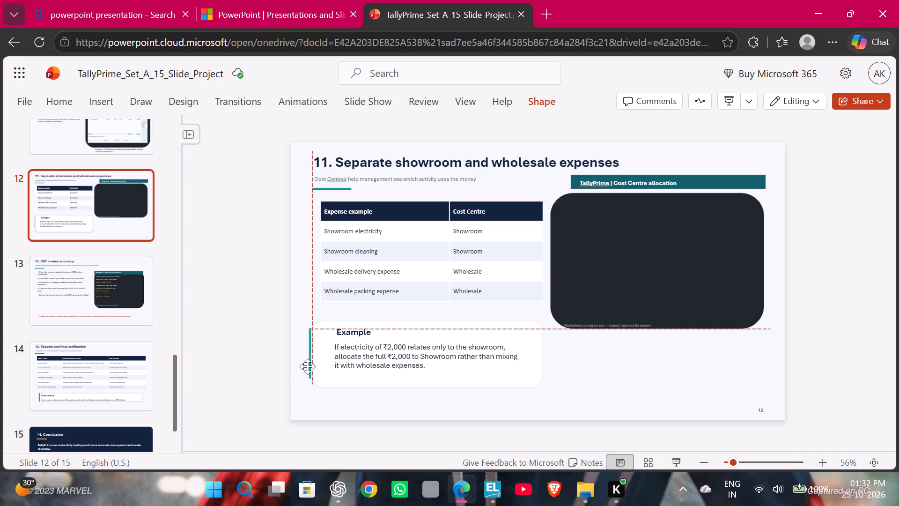
left_click_drag(308, 366, 309, 366)
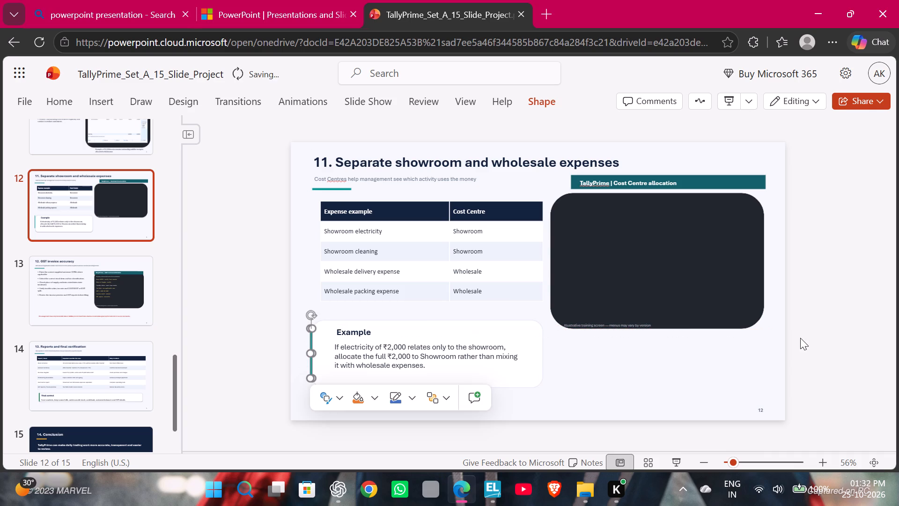
left_click(796, 352)
Enlarge slide 12's dark rounded panel slightly wider and extend it downward past the Example box, almost to the slide's bottom edge.
left_click(703, 298)
left_click(630, 325)
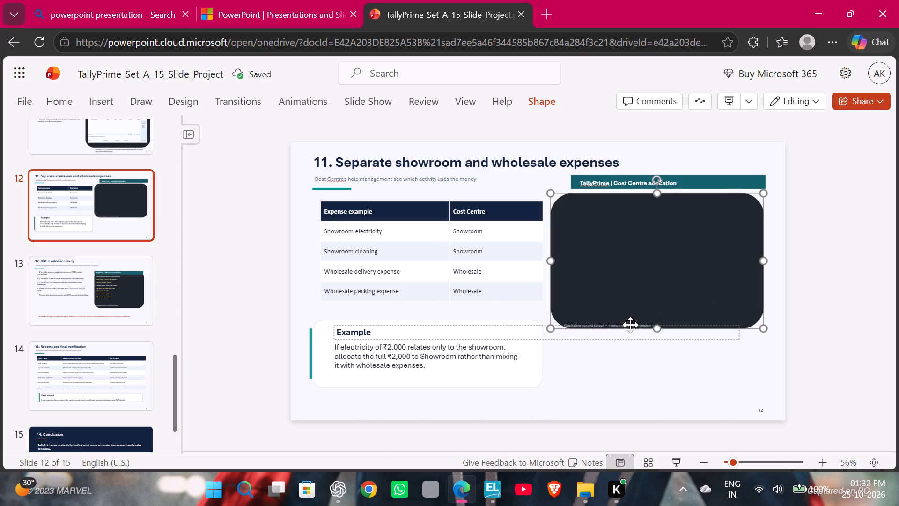
left_click(652, 310)
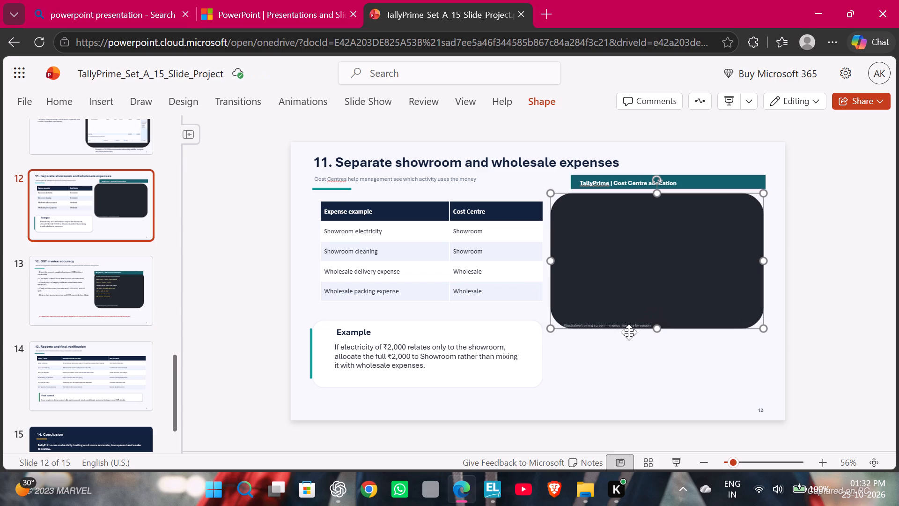
left_click(629, 327)
left_click(639, 378)
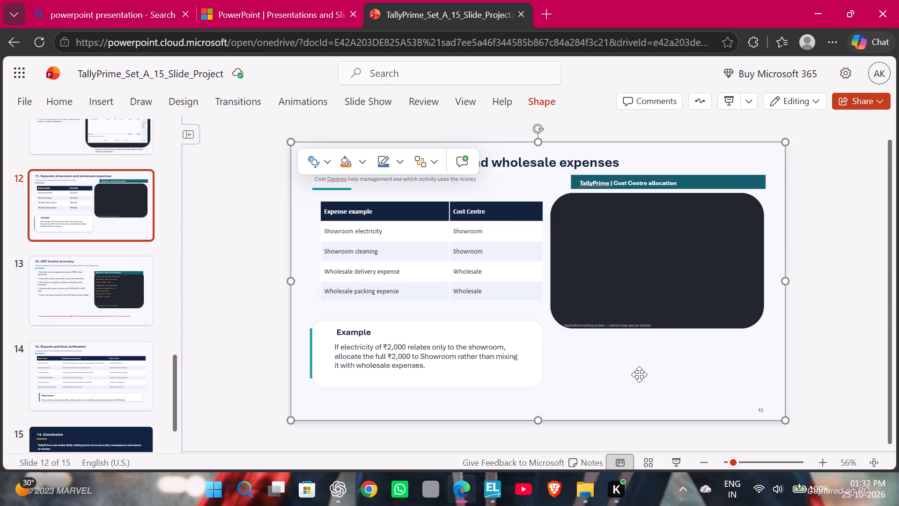
left_click(625, 306)
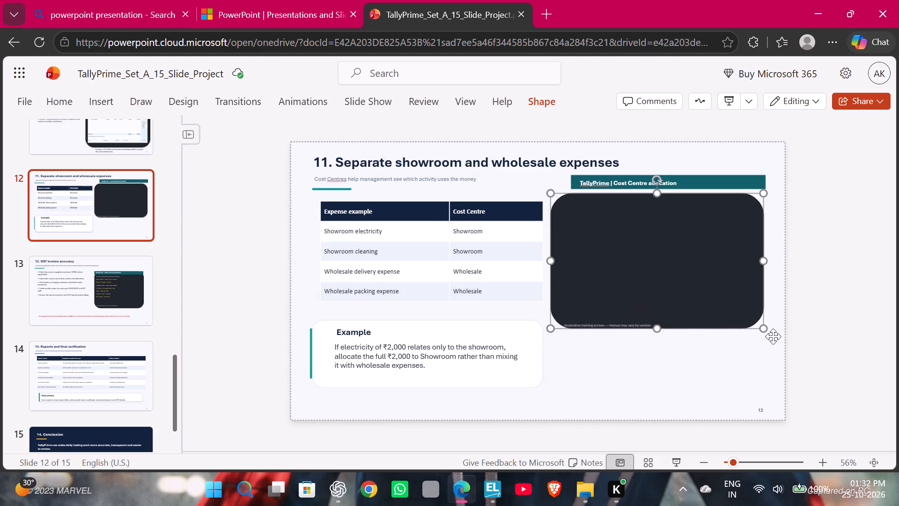
left_click_drag(765, 330, 783, 353)
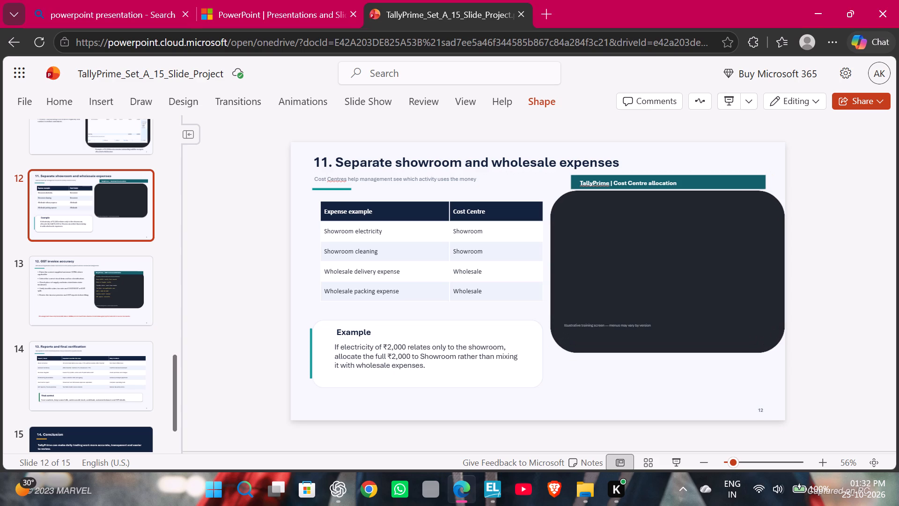
left_click_drag(783, 353, 773, 348)
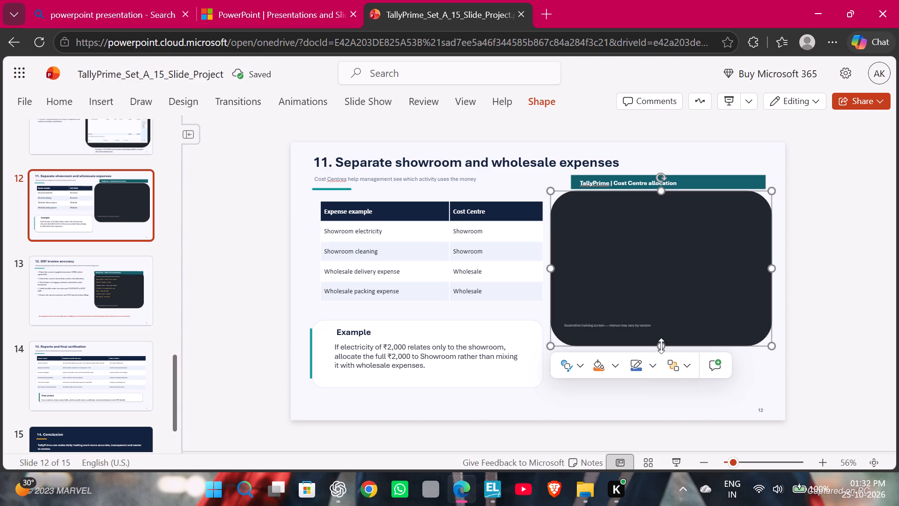
left_click_drag(661, 345, 671, 384)
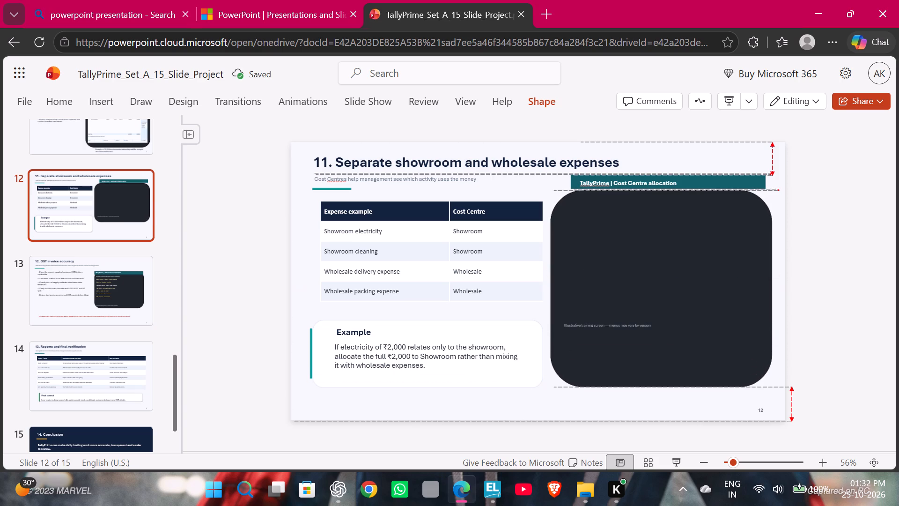
left_click_drag(671, 384, 671, 393)
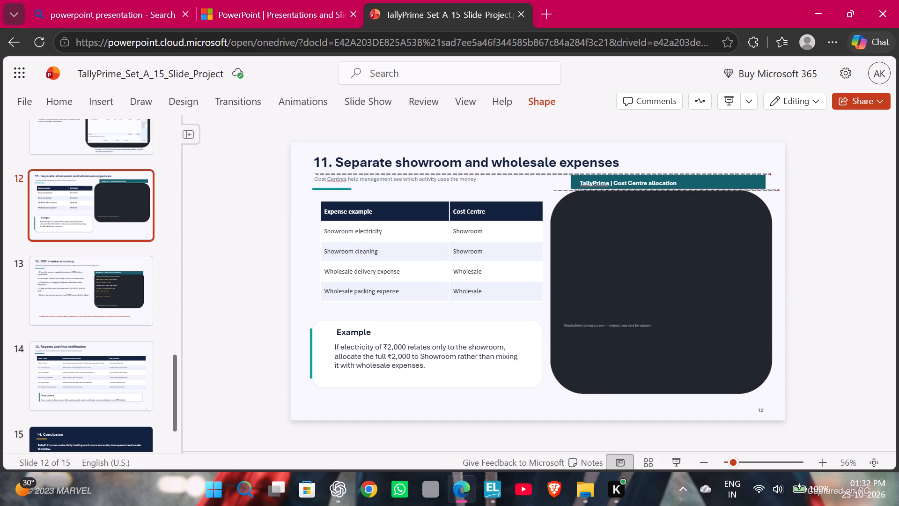
left_click_drag(671, 393, 672, 403)
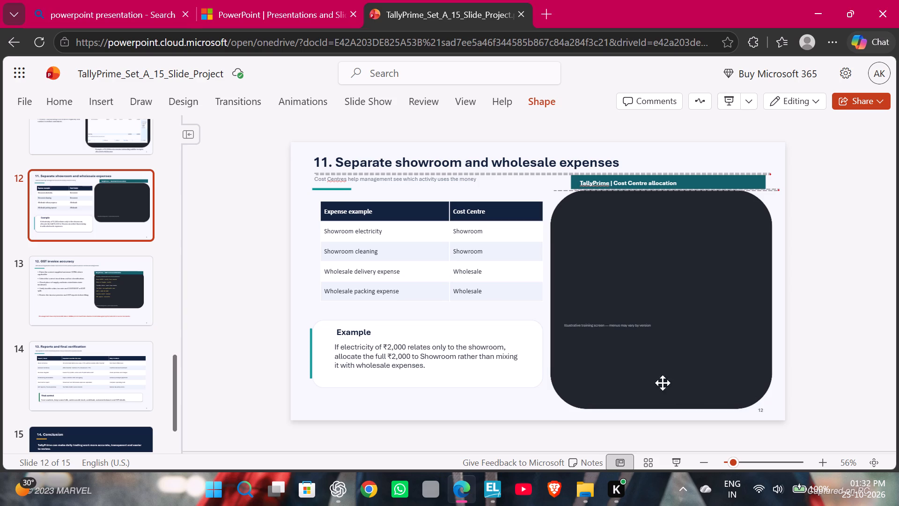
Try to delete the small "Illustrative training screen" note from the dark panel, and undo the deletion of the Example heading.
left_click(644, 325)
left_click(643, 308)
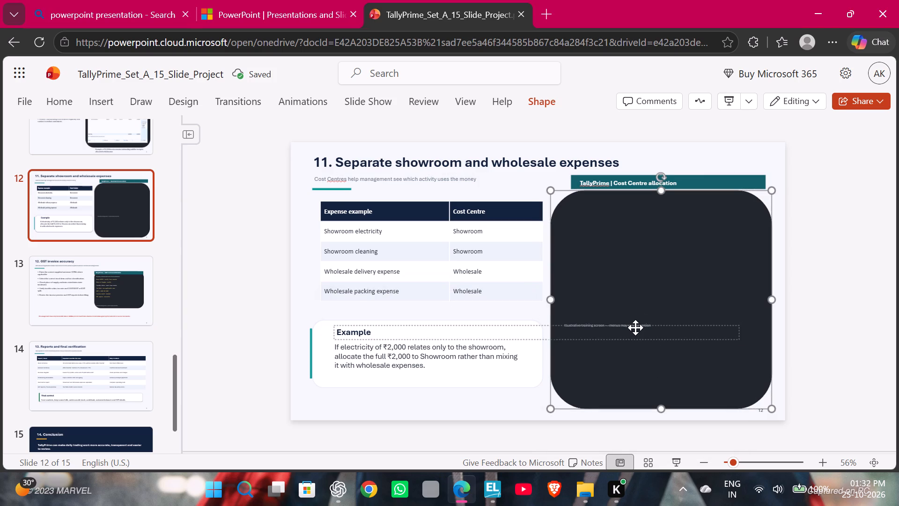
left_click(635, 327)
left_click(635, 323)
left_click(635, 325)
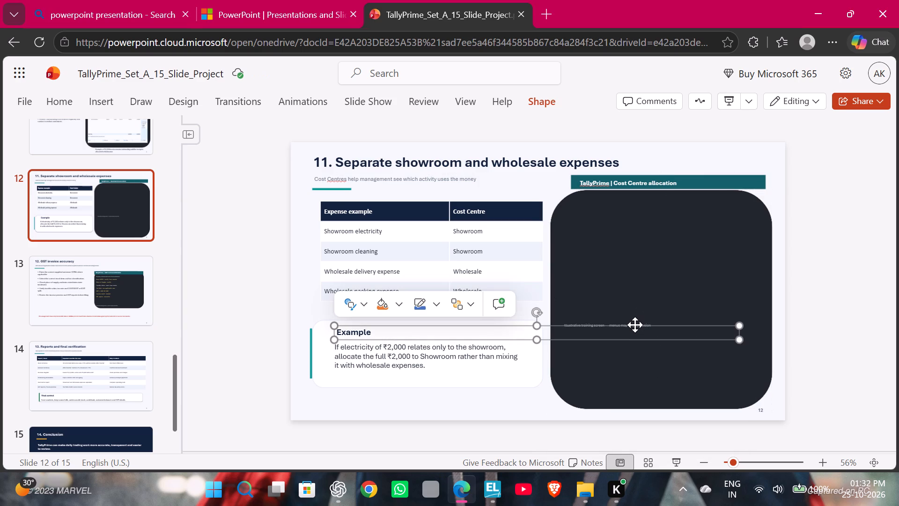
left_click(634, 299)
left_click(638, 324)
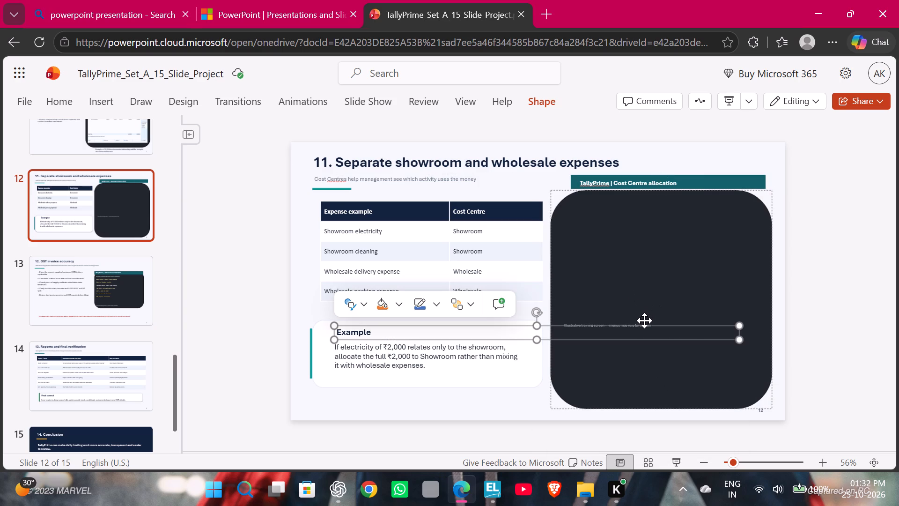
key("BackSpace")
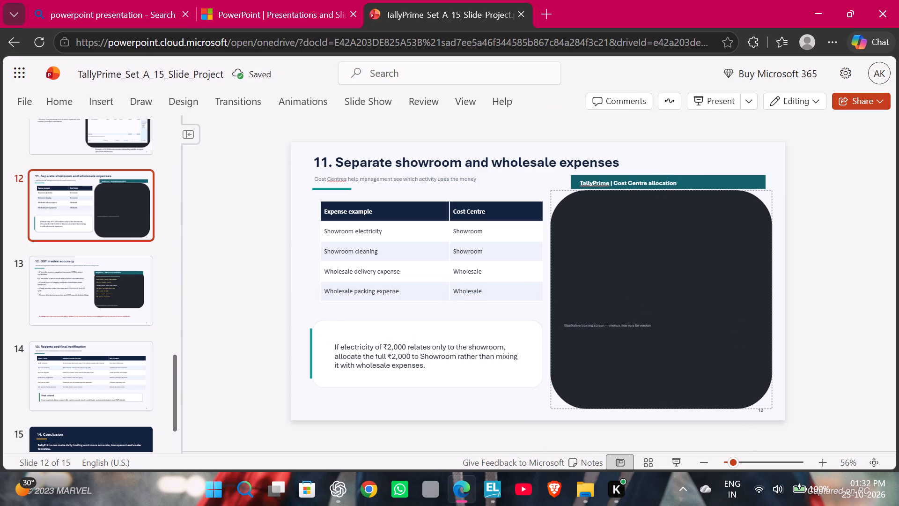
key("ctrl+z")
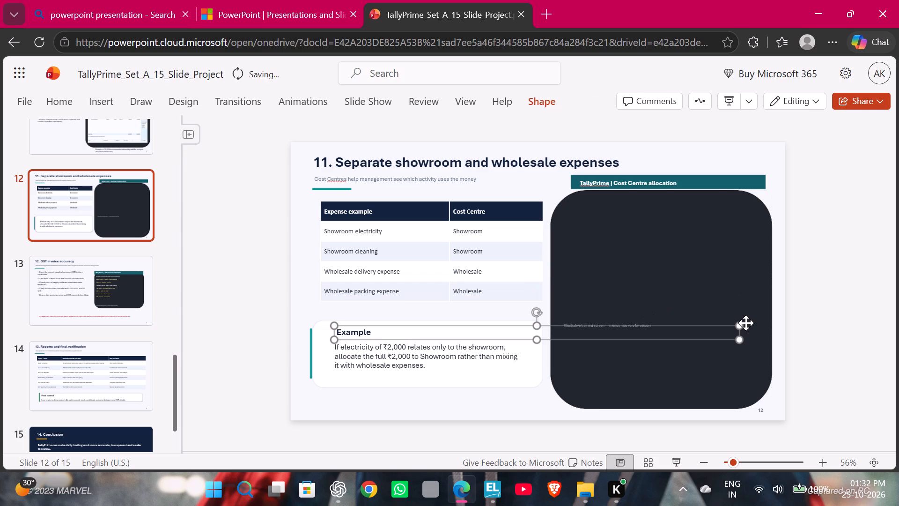
Narrow the Example heading's text box to the description's width, clear of the dark panel, with the heading just above the description.
left_click_drag(742, 326, 519, 317)
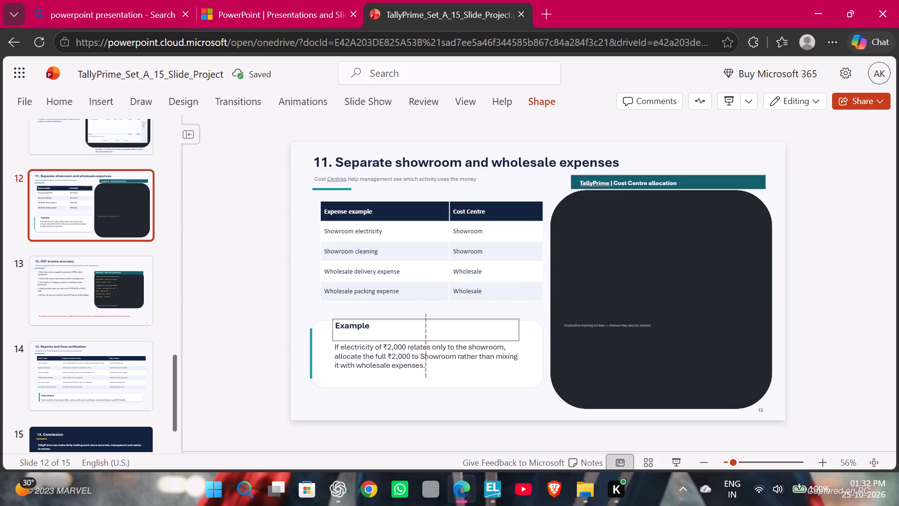
left_click_drag(519, 317, 516, 330)
Delete the small "Illustrative training screen" note from slide 12's dark panel.
left_click(614, 321)
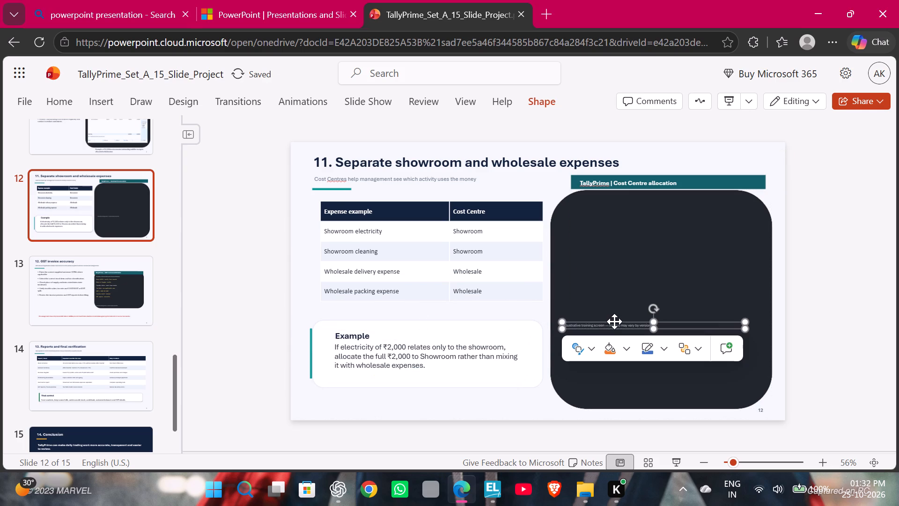
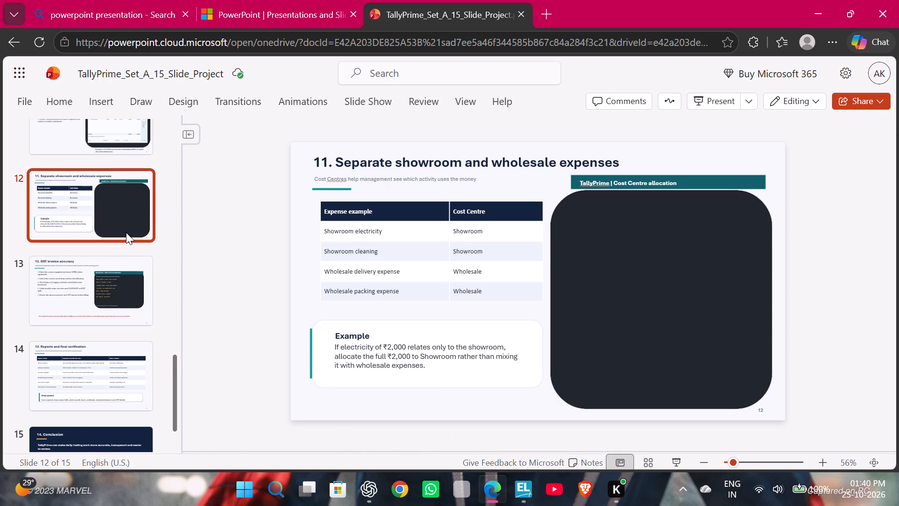
scroll(126, 232, "down", 1)
scroll(126, 232, "up", 1)
left_click(112, 219)
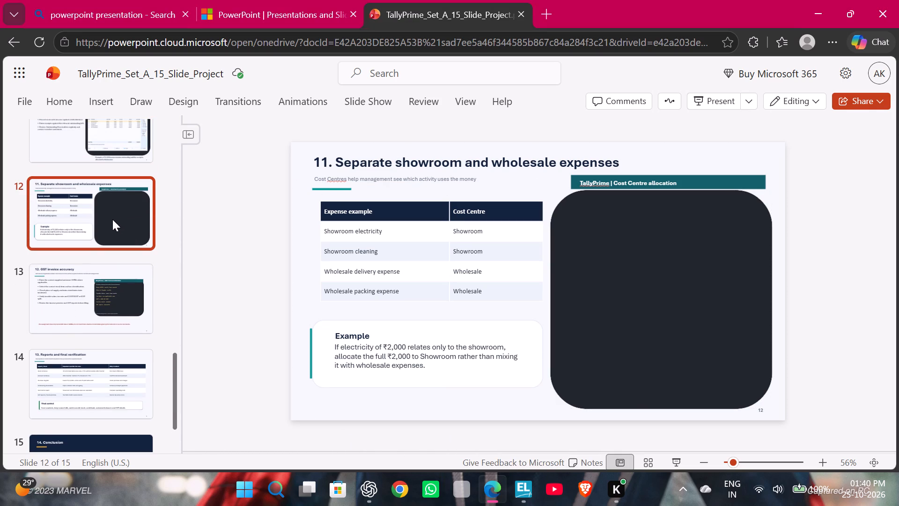
left_click(382, 164)
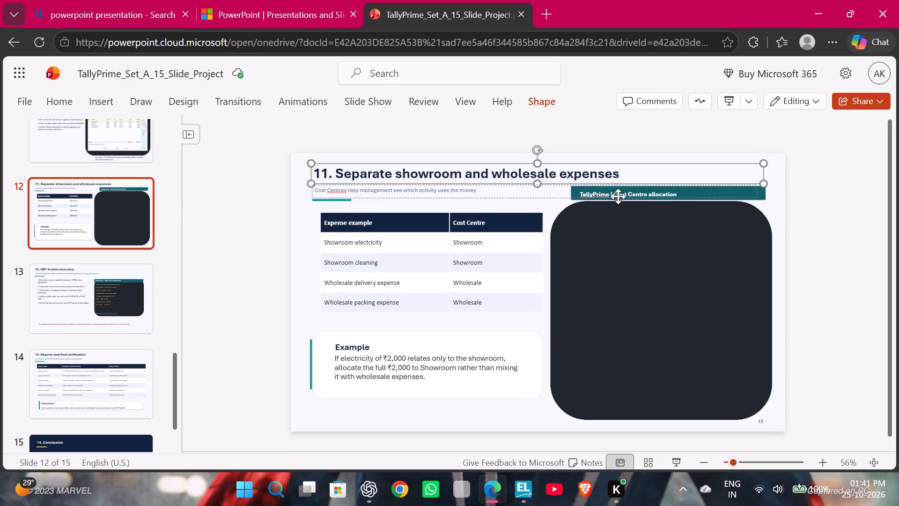
left_click_drag(621, 171, 297, 179)
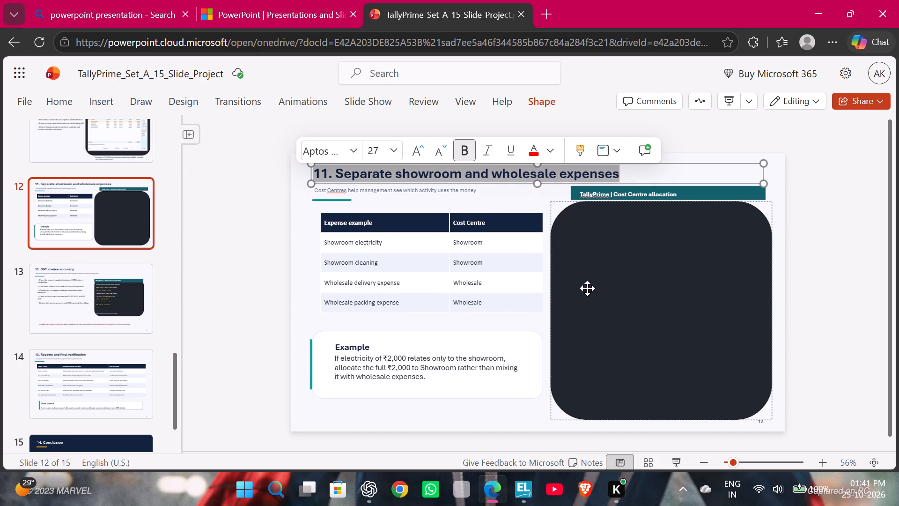
left_click(587, 288)
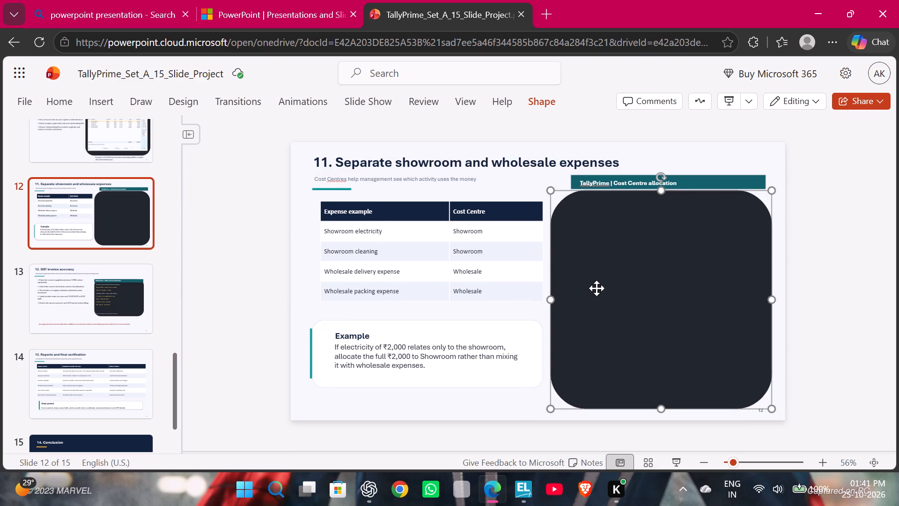
key("ctrl+z")
key("ctrl+z")
key("ctrl+z")
key("ctrl+z")
key("ctrl+z")
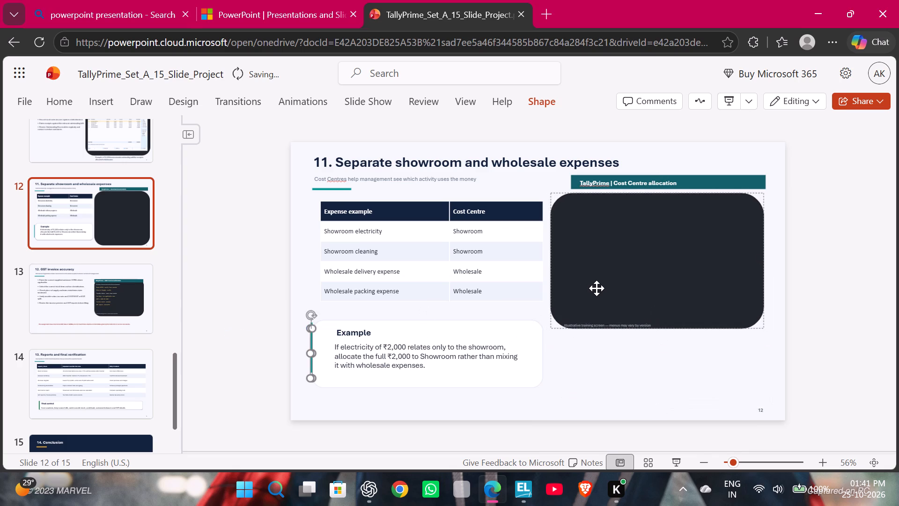
key("ctrl+z")
key("ctrl+z")
key("ctrl+z")
key("ctrl+z")
key("ctrl+z")
key("ctrl+z")
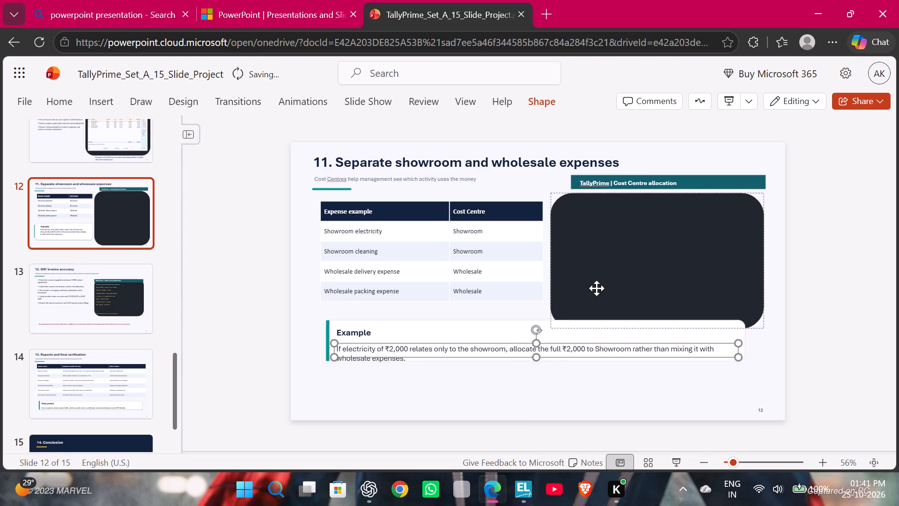
Undo the earlier changes to the Cost Centre allocation header and the deletions of text lines in slide 12's dark panel.
key("ctrl+z")
key("ctrl+z")
key("ctrl+z")
key("ctrl+z")
key("ctrl+z")
key("ctrl+z")
key("ctrl+z")
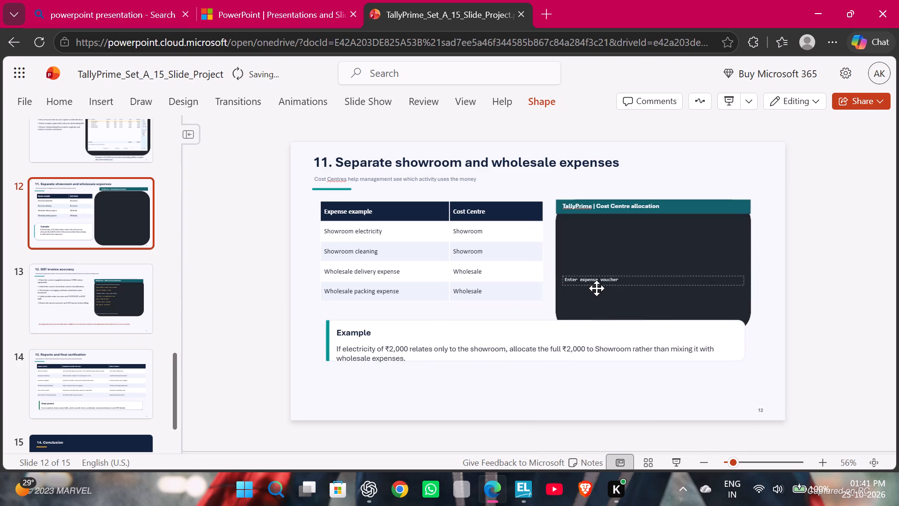
key("ctrl+z")
key("ctrl+z")
key("ctrl+z")
key("ctrl+z")
key("ctrl+z")
key("ctrl+z")
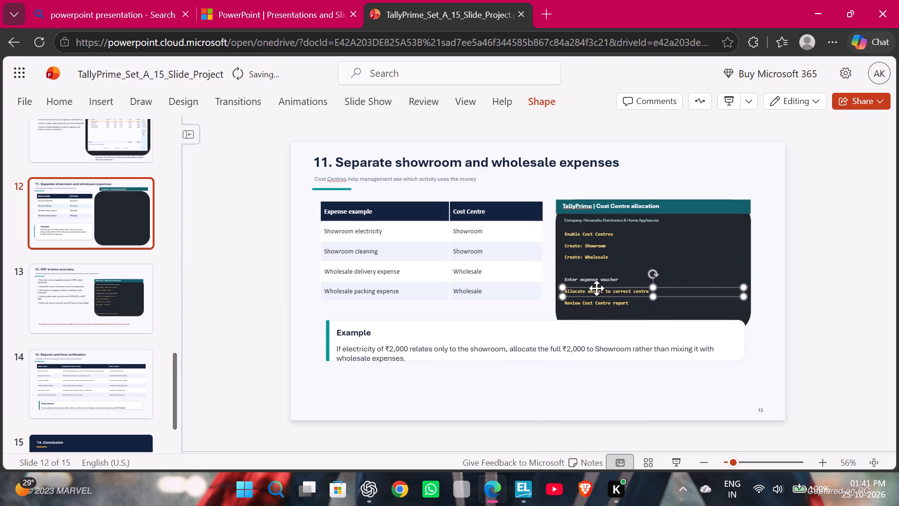
key("ctrl+z")
key("ctrl+z")
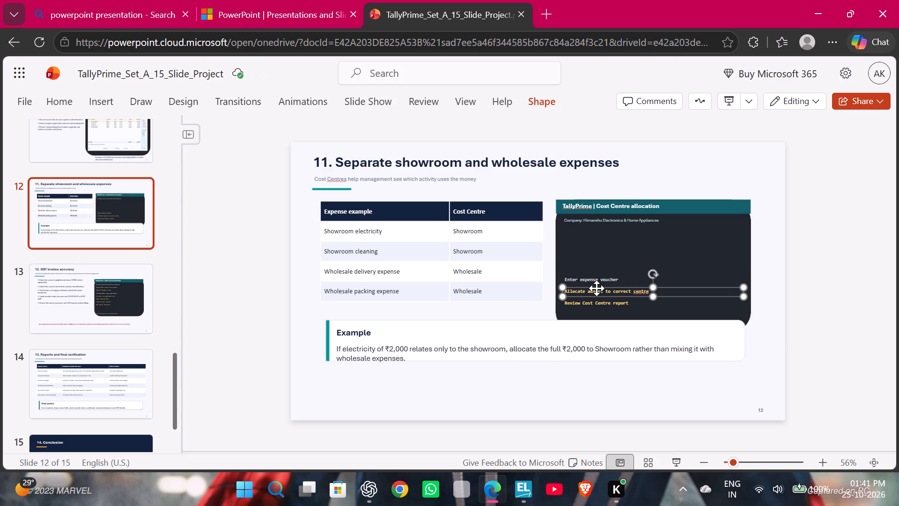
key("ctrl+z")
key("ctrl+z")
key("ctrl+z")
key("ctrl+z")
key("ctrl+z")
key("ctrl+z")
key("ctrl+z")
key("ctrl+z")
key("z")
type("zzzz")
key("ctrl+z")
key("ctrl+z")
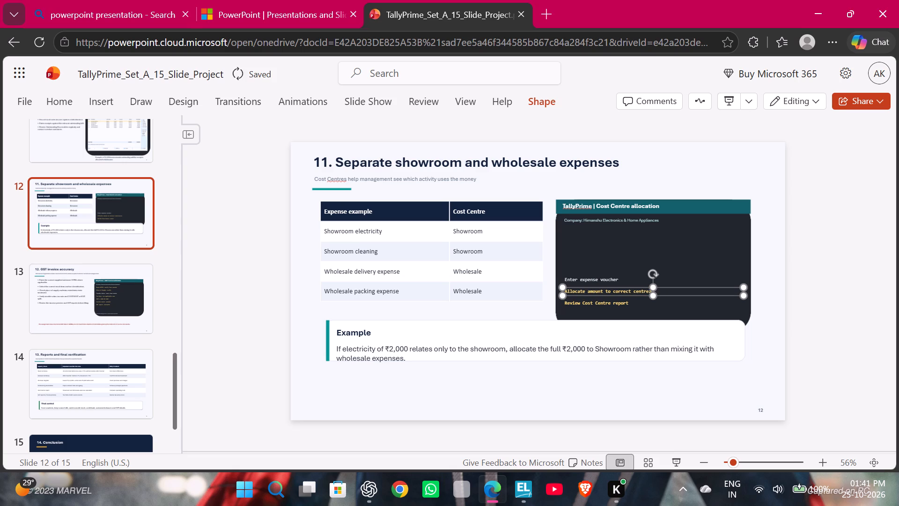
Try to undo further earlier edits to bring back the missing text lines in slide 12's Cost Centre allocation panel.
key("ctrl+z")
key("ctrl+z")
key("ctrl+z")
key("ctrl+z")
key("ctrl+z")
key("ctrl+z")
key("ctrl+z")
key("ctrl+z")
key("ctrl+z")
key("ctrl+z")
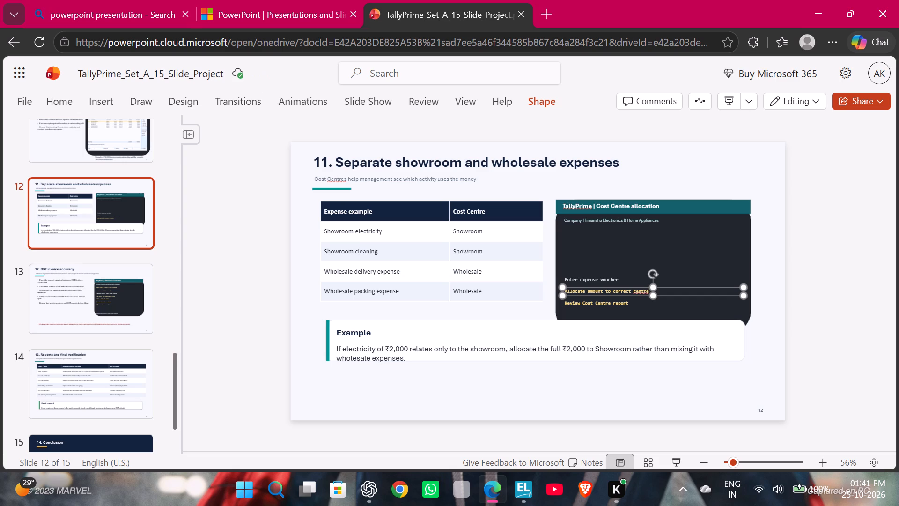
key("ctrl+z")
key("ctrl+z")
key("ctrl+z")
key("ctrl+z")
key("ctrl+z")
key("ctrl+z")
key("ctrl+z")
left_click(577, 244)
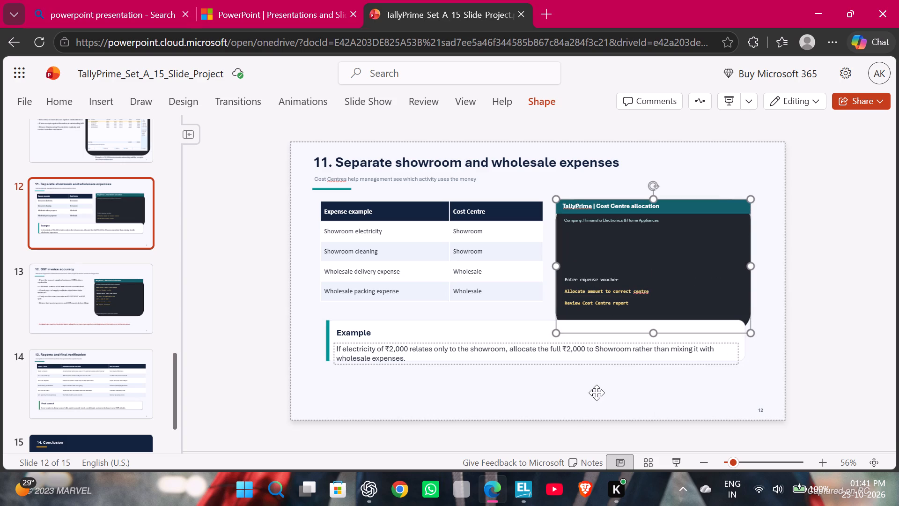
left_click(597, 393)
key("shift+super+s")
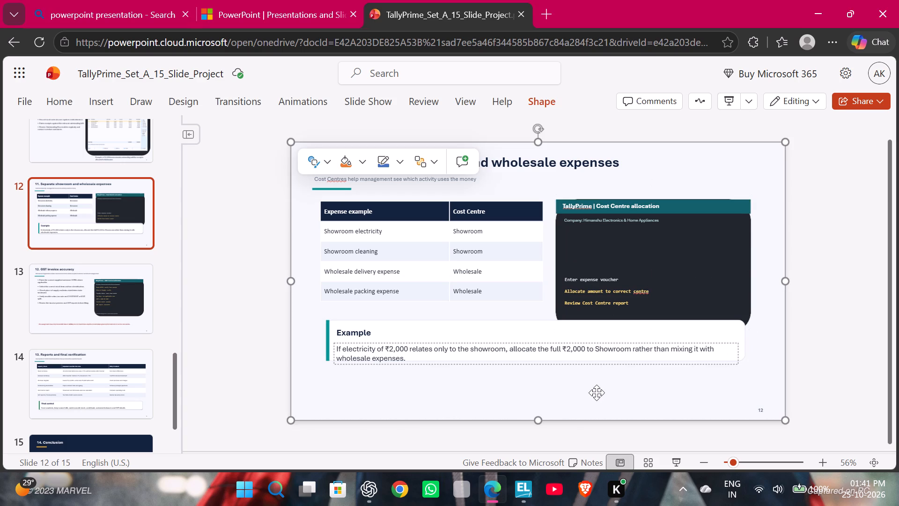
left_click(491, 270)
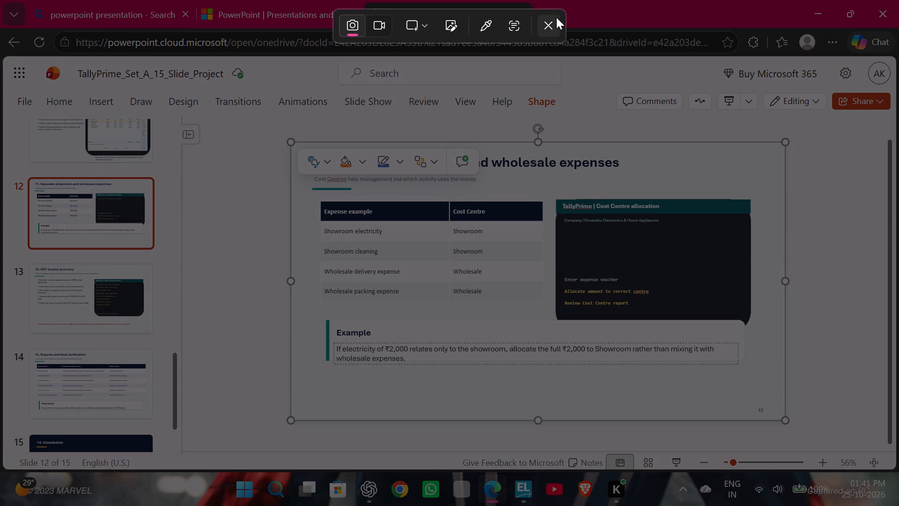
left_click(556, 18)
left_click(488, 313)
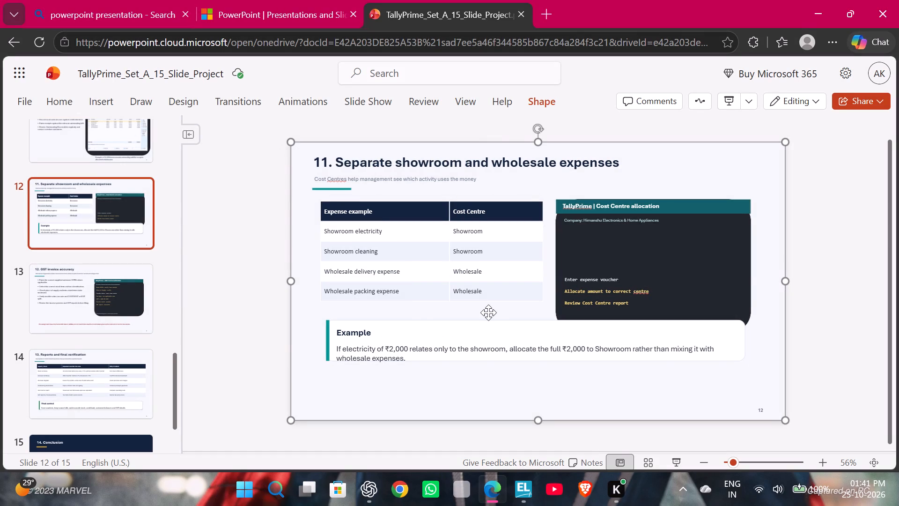
Capture a screenshot of the whole of slide 12 with Snipping Tool.
key("shift+super+s")
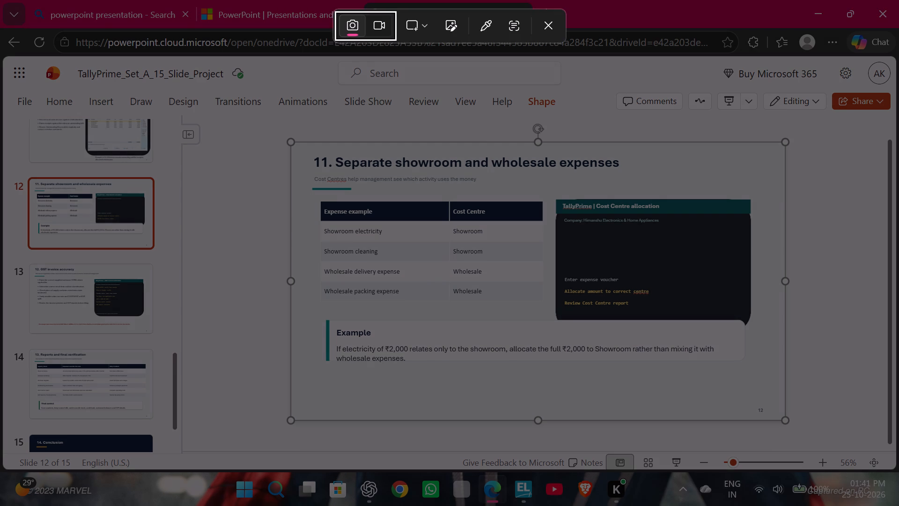
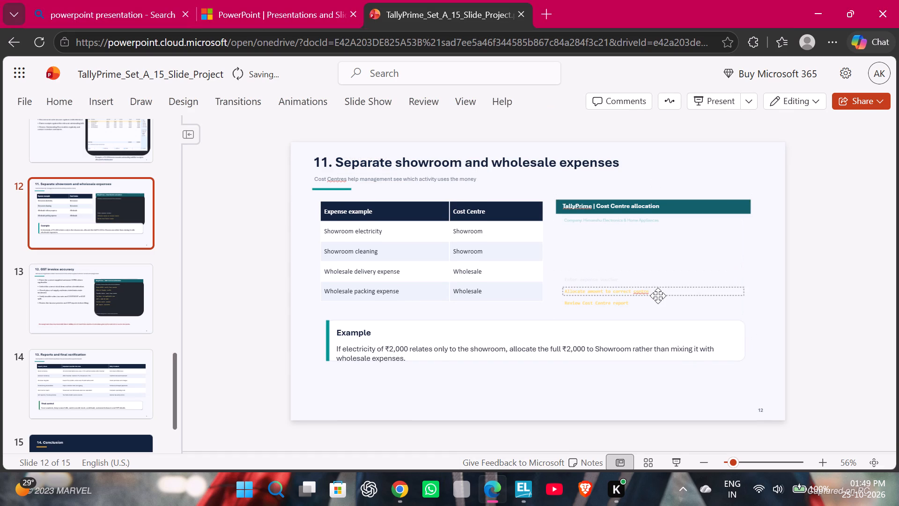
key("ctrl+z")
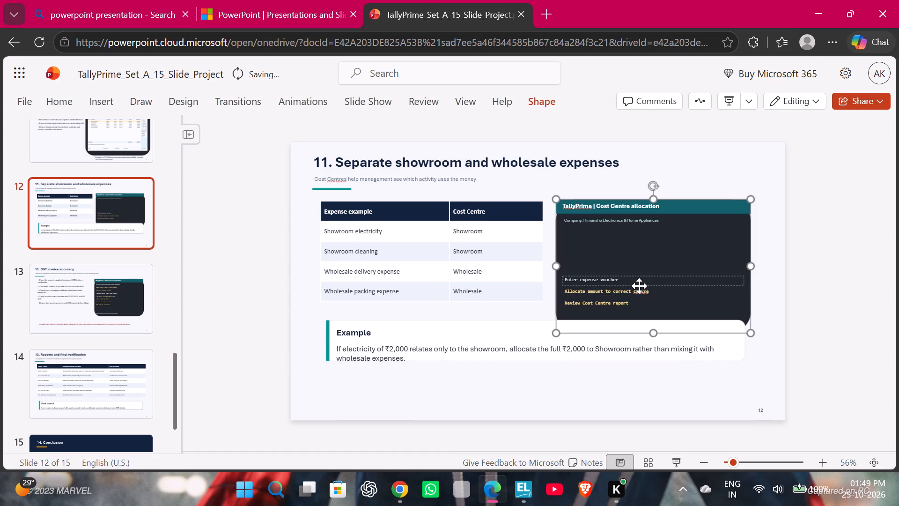
Delete the three instruction lines and the company line from the dark Cost Centre allocation panel on slide 12.
left_click(639, 287)
key("BackSpace")
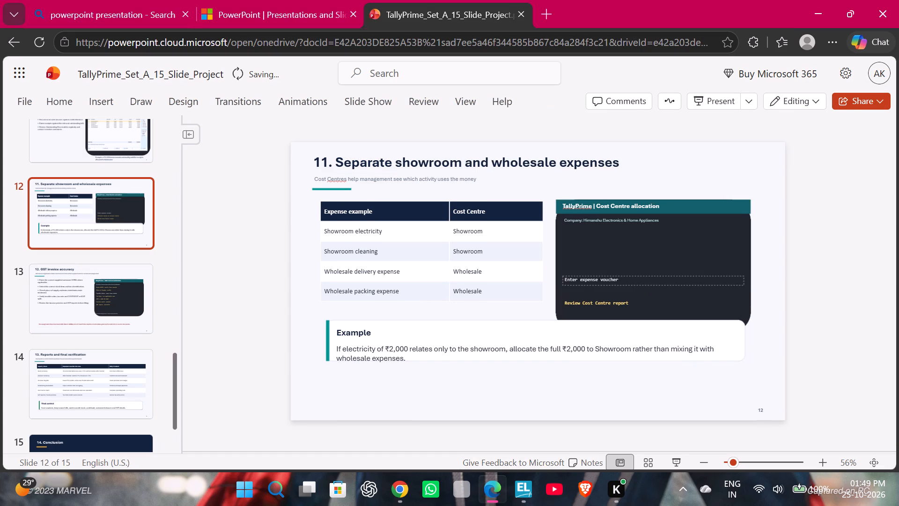
left_click(630, 279)
key("BackSpace")
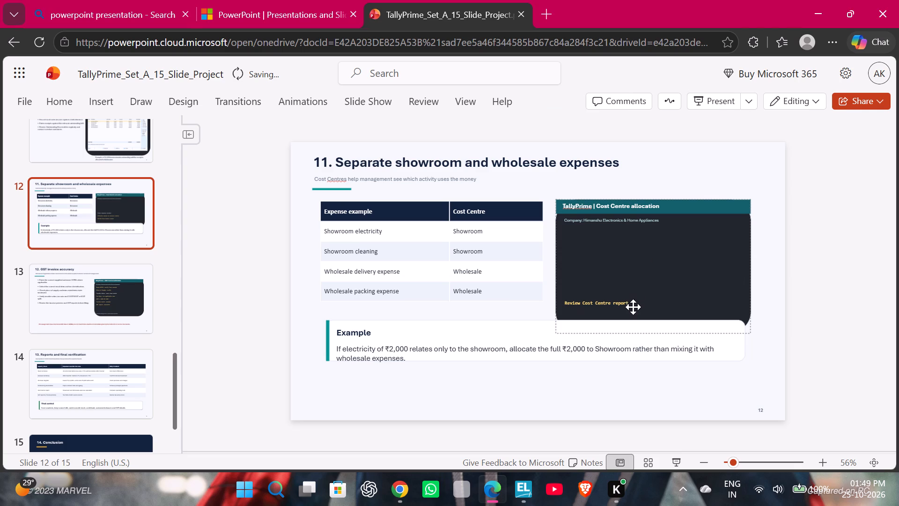
left_click(633, 308)
key("BackSpace")
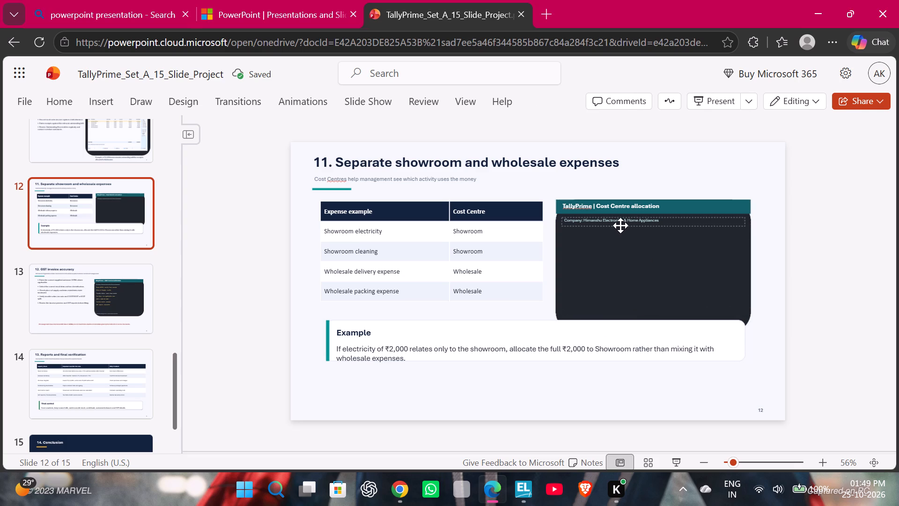
left_click(620, 225)
key("BackSpace")
Narrow the Example body text box to about half its width so its text wraps beneath the expense table.
left_click(577, 349)
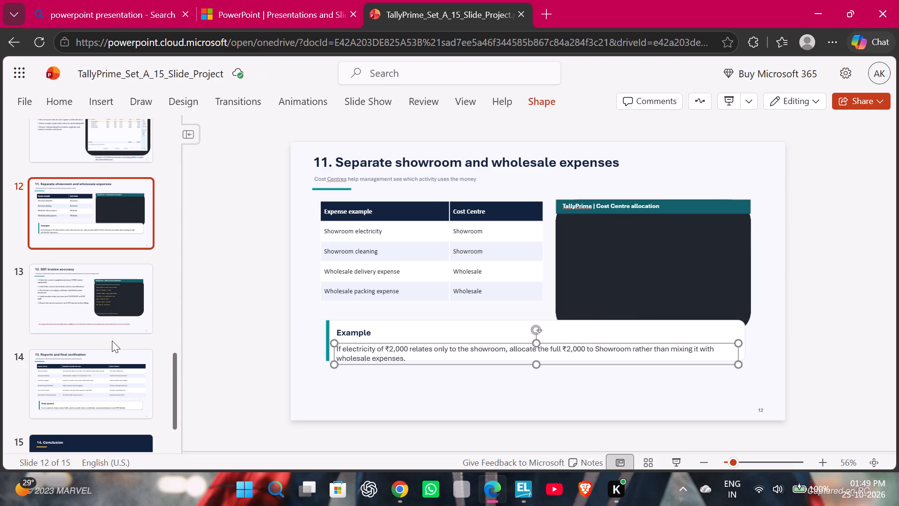
scroll(117, 387, "down", 1)
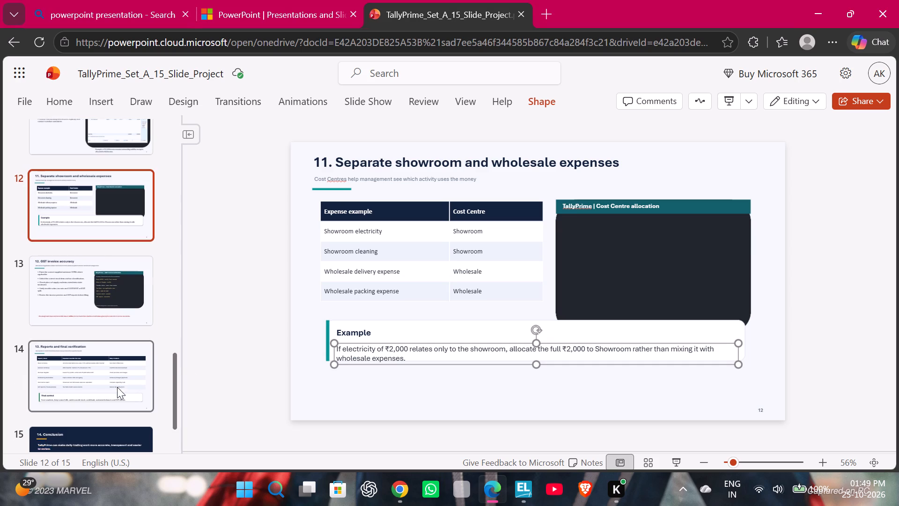
scroll(117, 387, "down", 1)
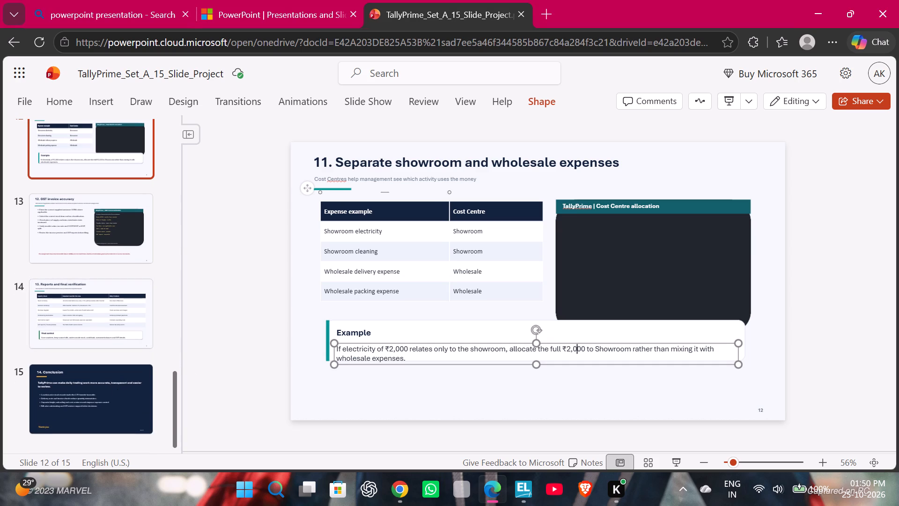
left_click(472, 266)
left_click(640, 359)
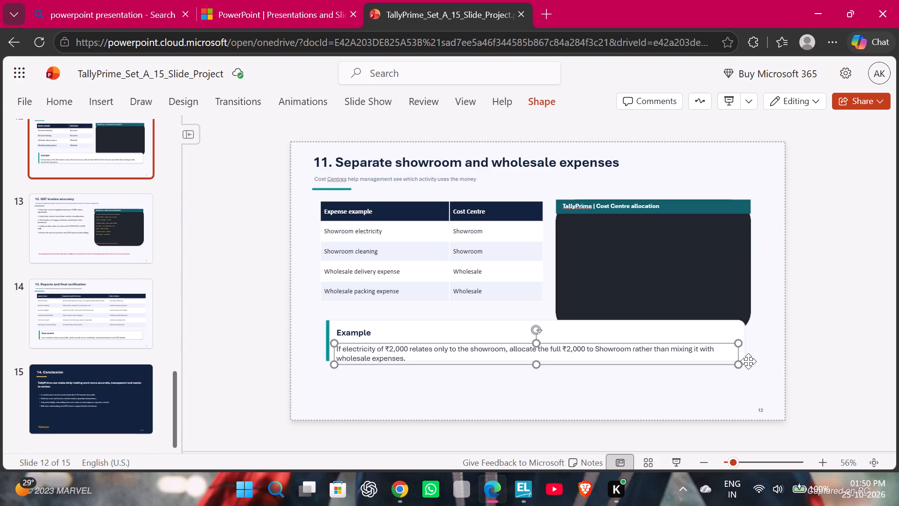
left_click_drag(738, 364, 445, 368)
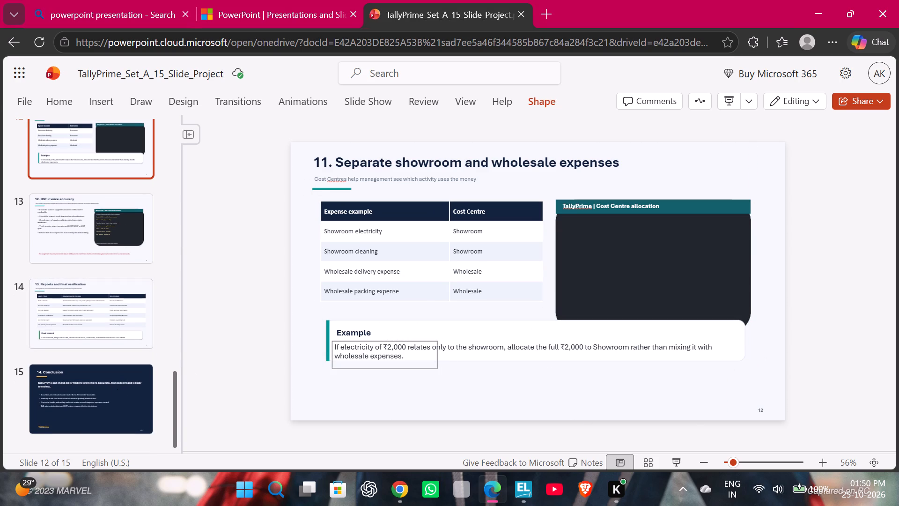
left_click_drag(445, 368, 532, 360)
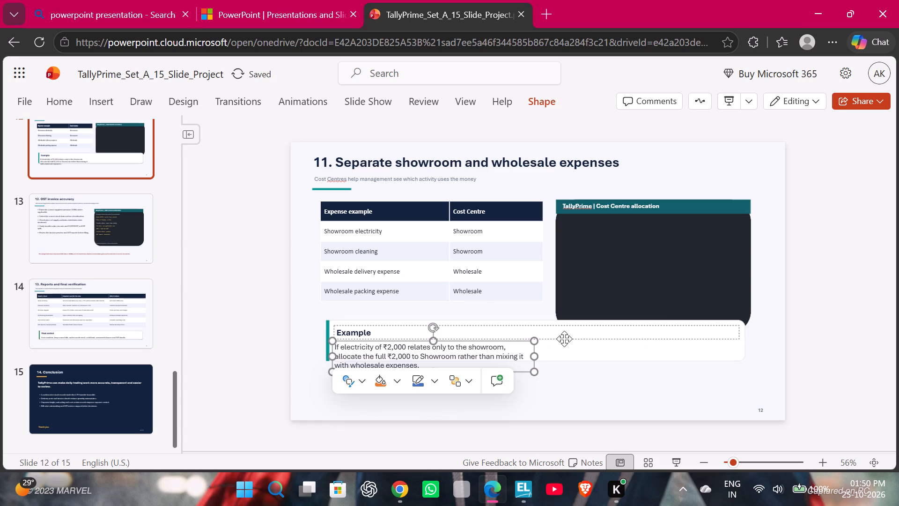
Resize the white Example card to roughly the expense table's width and make it about twice as tall.
left_click(564, 339)
left_click(738, 359)
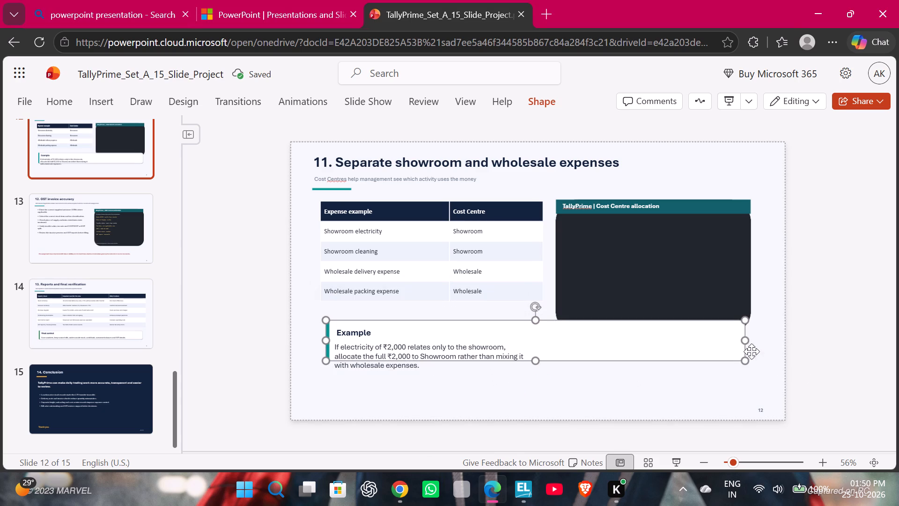
left_click_drag(744, 362, 503, 397)
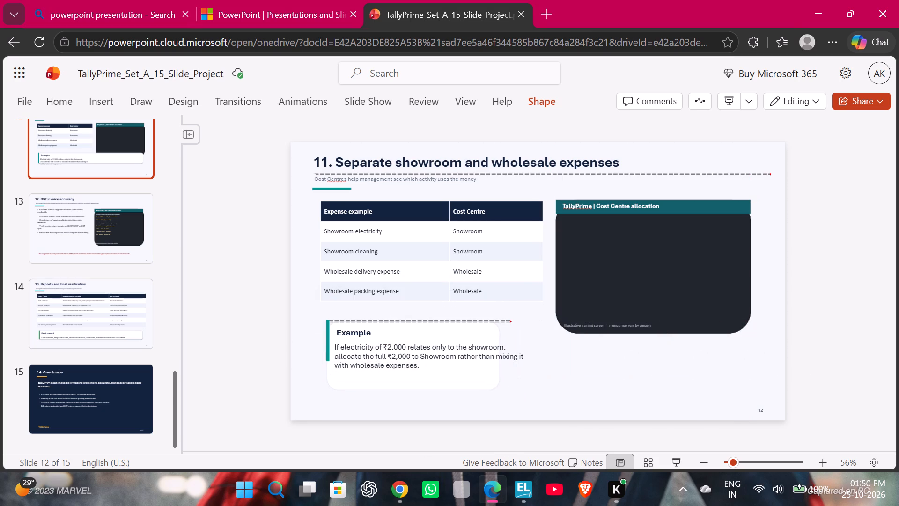
left_click_drag(503, 397, 527, 394)
left_click_drag(527, 394, 537, 400)
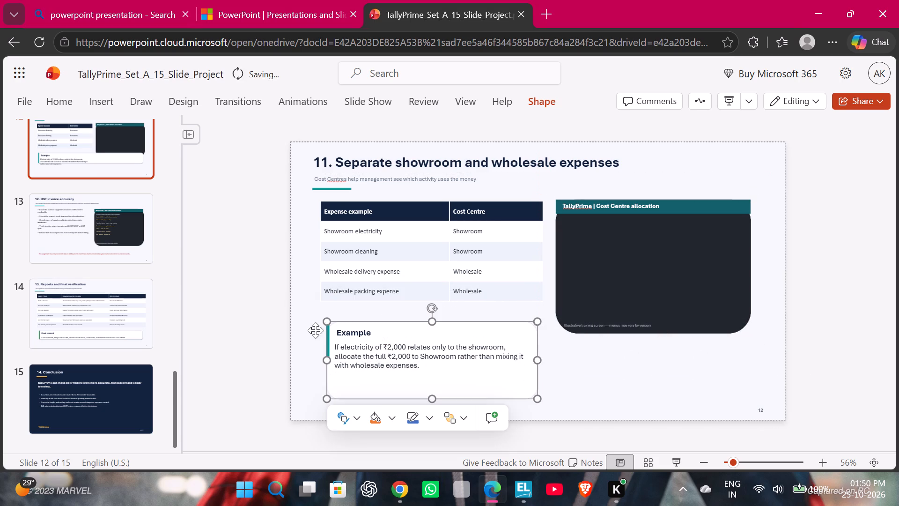
Lengthen the teal accent bar to match the Example card's height and place it along the card's left edge.
left_click(320, 340)
left_click(326, 338)
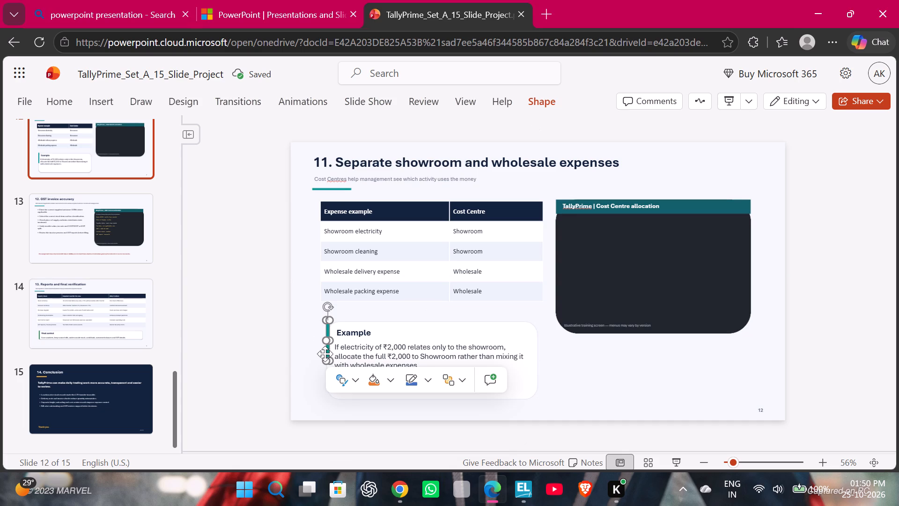
left_click_drag(329, 320, 335, 297)
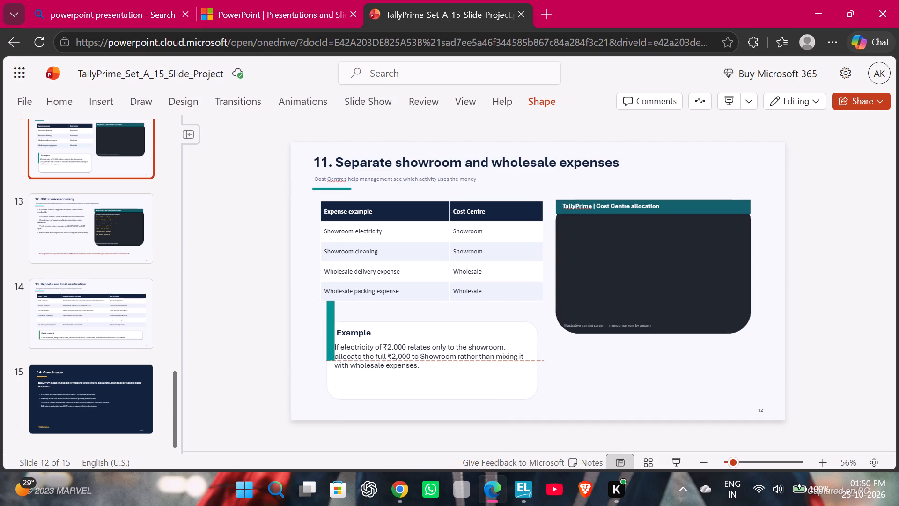
left_click_drag(335, 297, 330, 282)
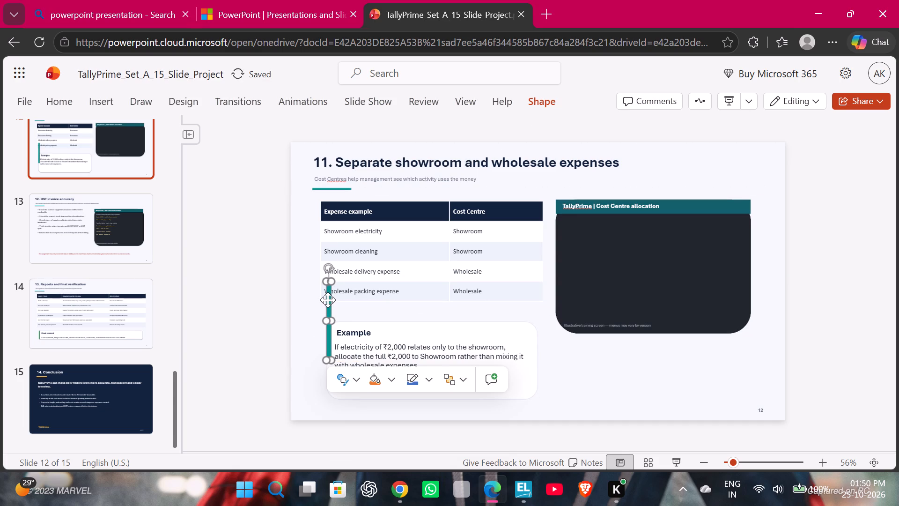
left_click_drag(328, 300, 324, 343)
left_click_drag(330, 404, 329, 396)
Delete the "Illustrative training screen — menus may vary by version" note from the dark panel.
left_click(612, 311)
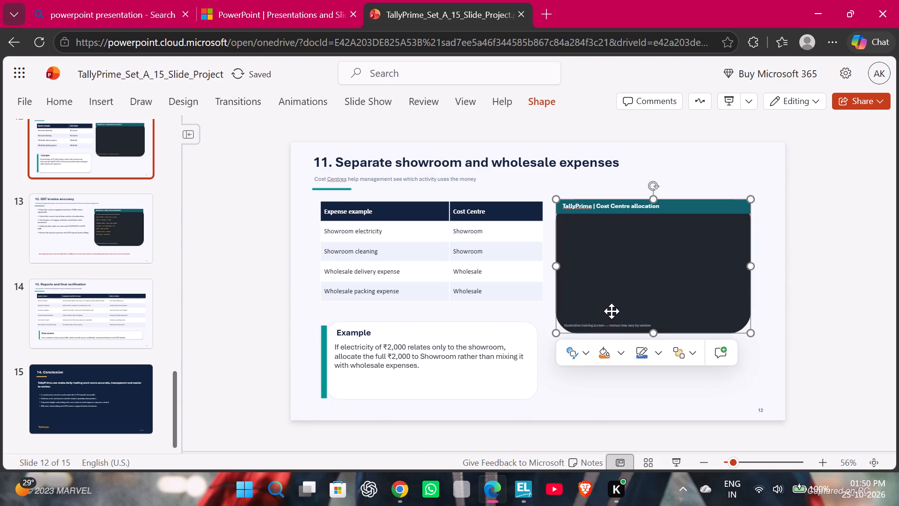
left_click(618, 328)
key("BackSpace")
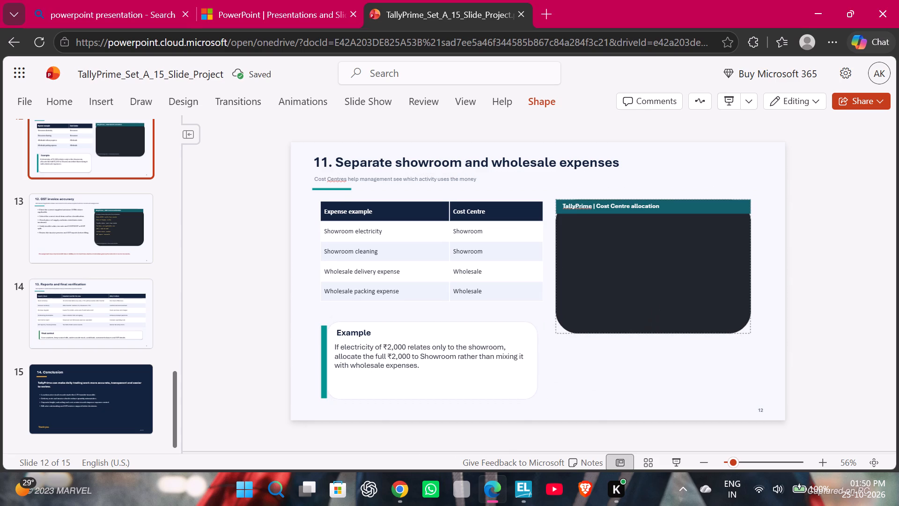
Enlarge the dark panel to fill the space from beside the expense table to the slide's right edge and near its bottom.
left_click(668, 305)
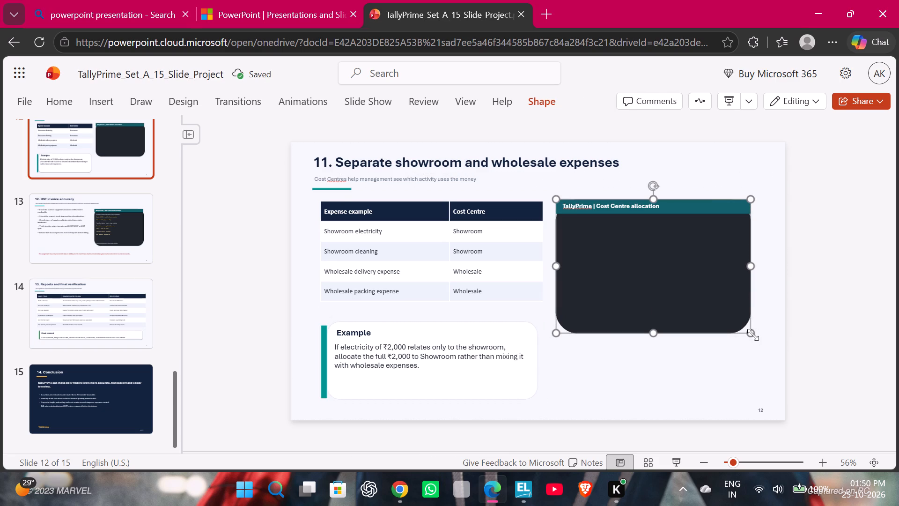
left_click_drag(753, 335, 783, 407)
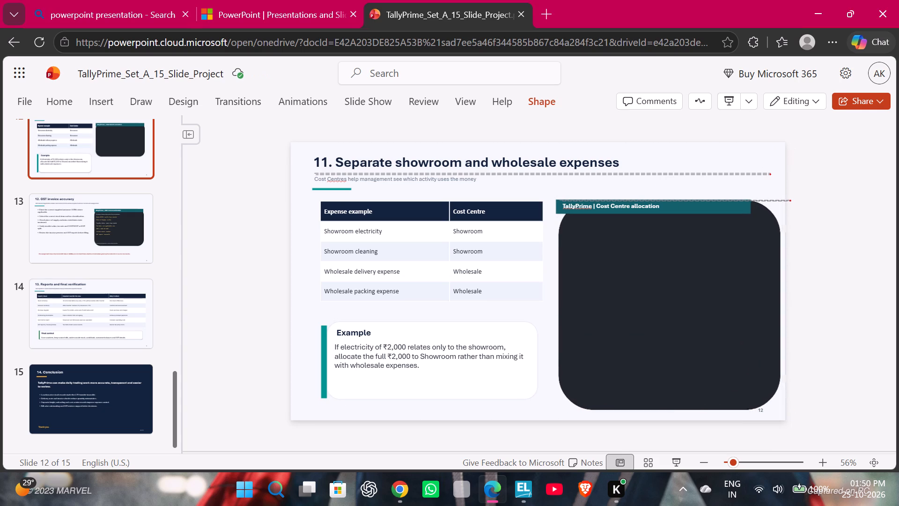
left_click_drag(783, 407, 784, 407)
left_click_drag(563, 305, 554, 300)
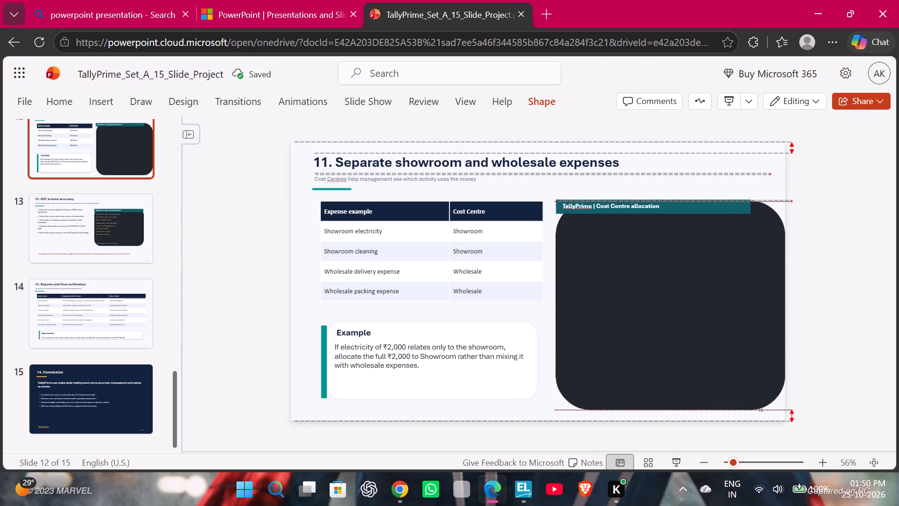
left_click_drag(554, 300, 553, 299)
Move the "TallyPrime | Cost Centre allocation" title text and its teal header bar up above the dark panel.
left_click(702, 223)
left_click(709, 204)
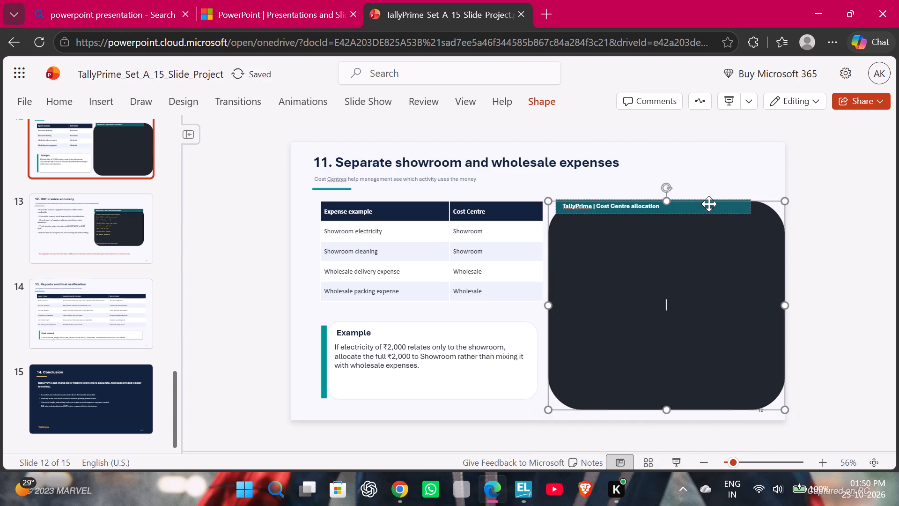
left_click_drag(709, 204, 712, 185)
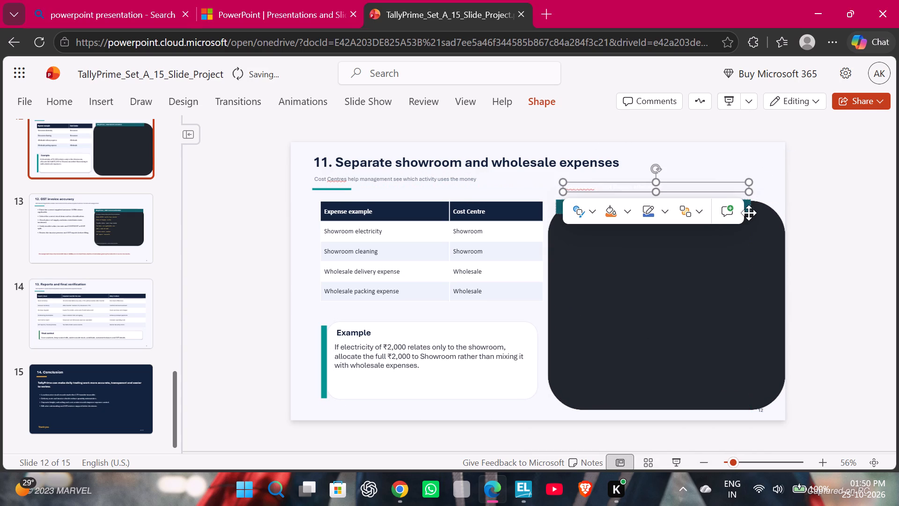
left_click(749, 212)
left_click_drag(746, 208, 745, 192)
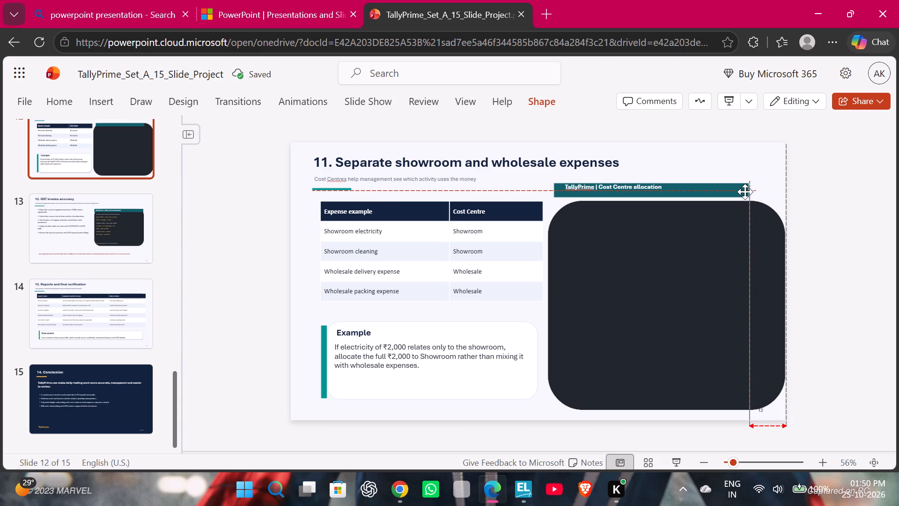
left_click_drag(745, 192, 749, 188)
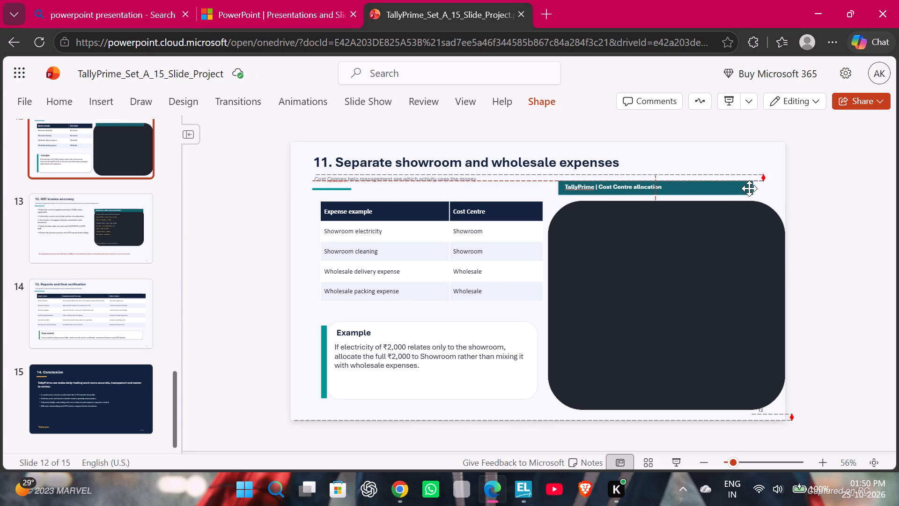
Raise the dark panel slightly so that its top edge meets the teal header bar.
left_click(728, 239)
left_click(668, 202)
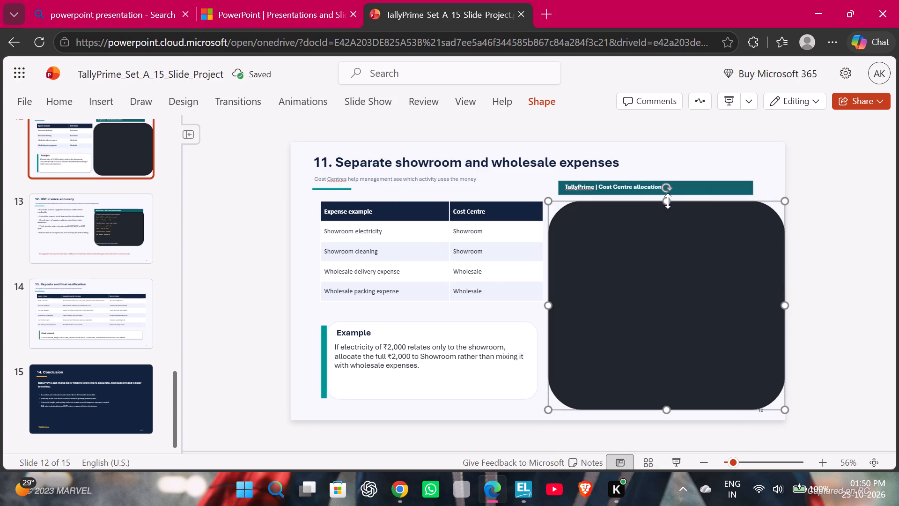
left_click_drag(667, 201, 664, 197)
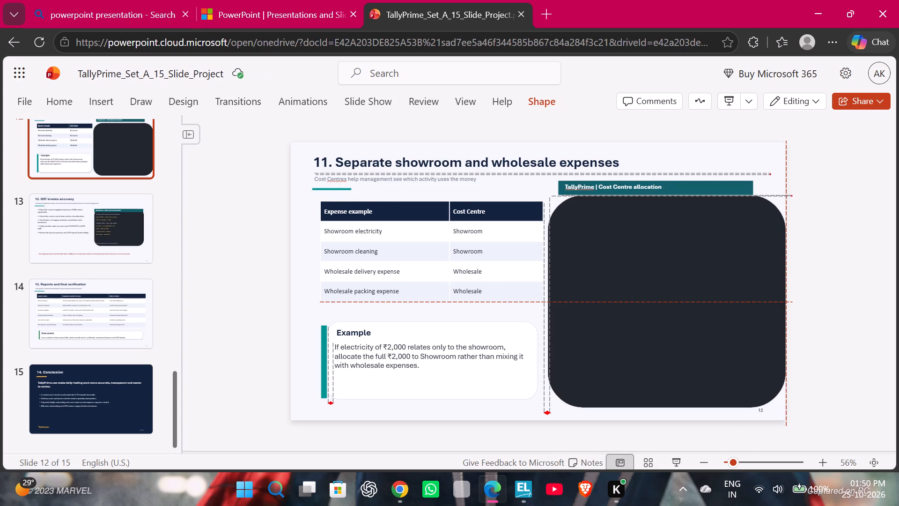
left_click_drag(664, 197, 652, 197)
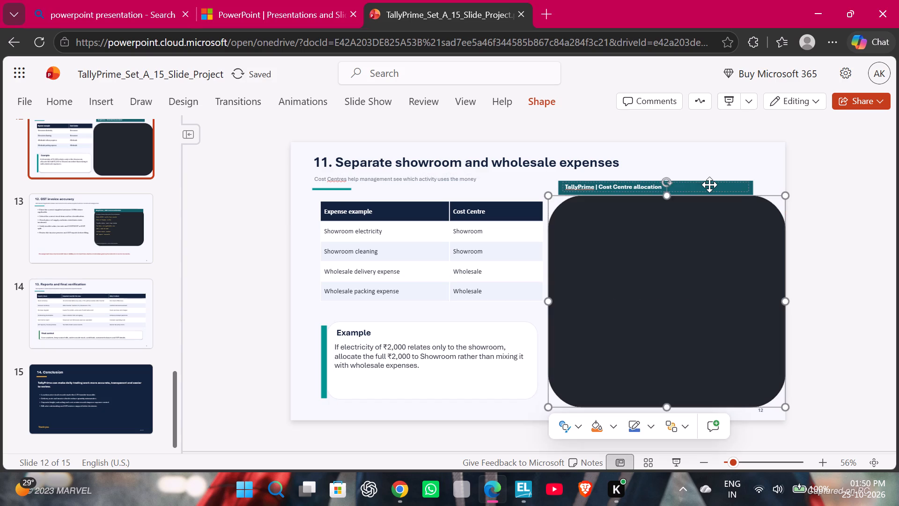
Shift the "TallyPrime | Cost Centre allocation" title text and its teal header bar rightward so they sit centred above the dark panel.
left_click(709, 185)
left_click_drag(712, 184, 728, 185)
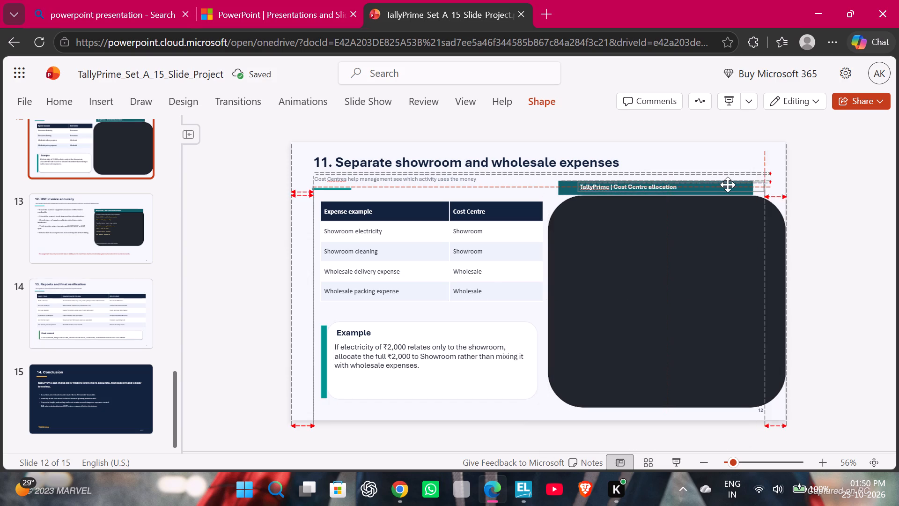
left_click_drag(728, 185, 729, 186)
left_click(568, 187)
left_click(568, 187)
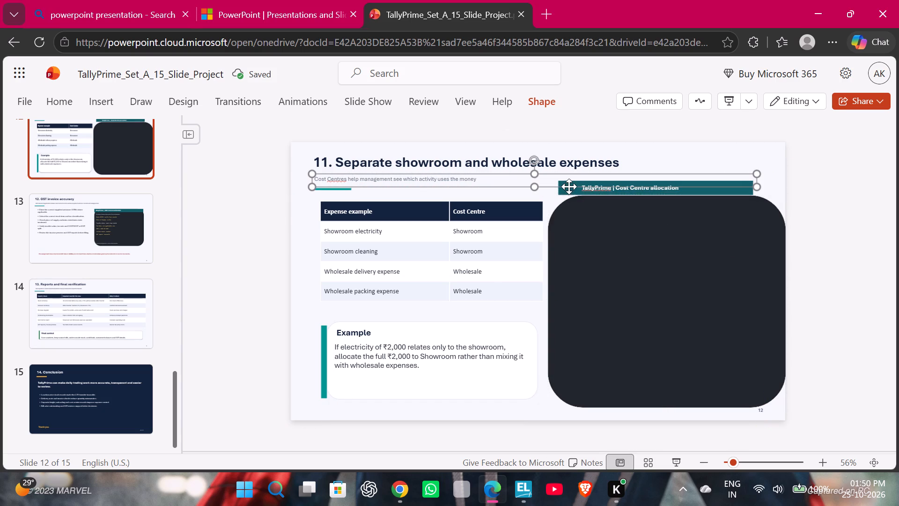
left_click(568, 192)
left_click_drag(568, 192, 574, 190)
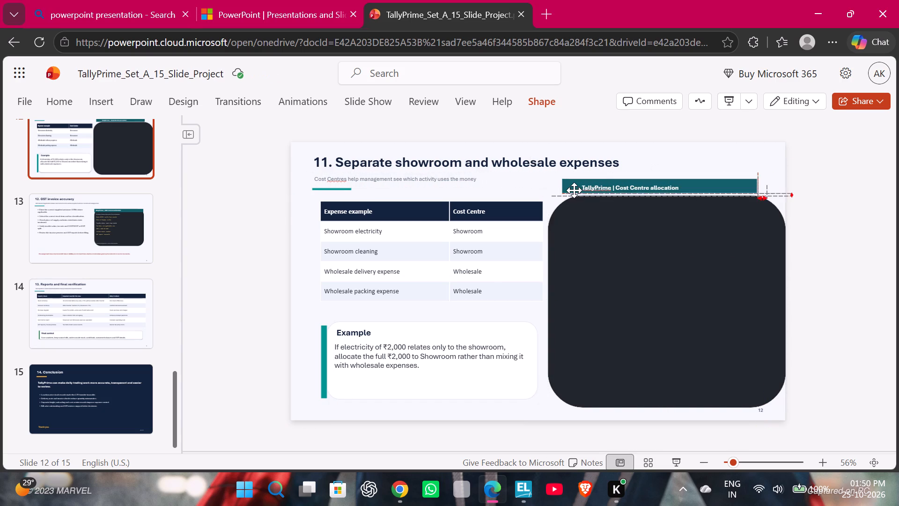
left_click_drag(574, 190, 578, 191)
left_click(890, 237)
Narrow the dark panel slightly from its right side so it clears the slide's right edge.
left_click(748, 290)
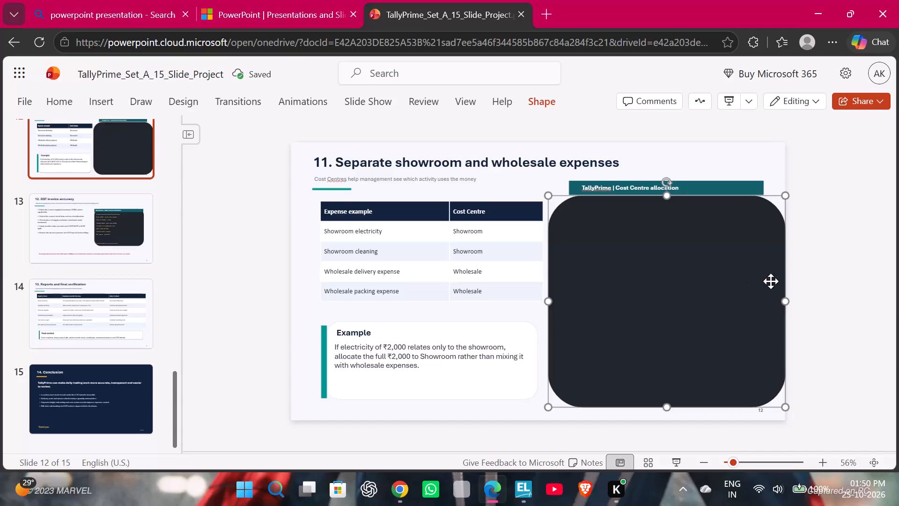
left_click_drag(785, 299, 783, 299)
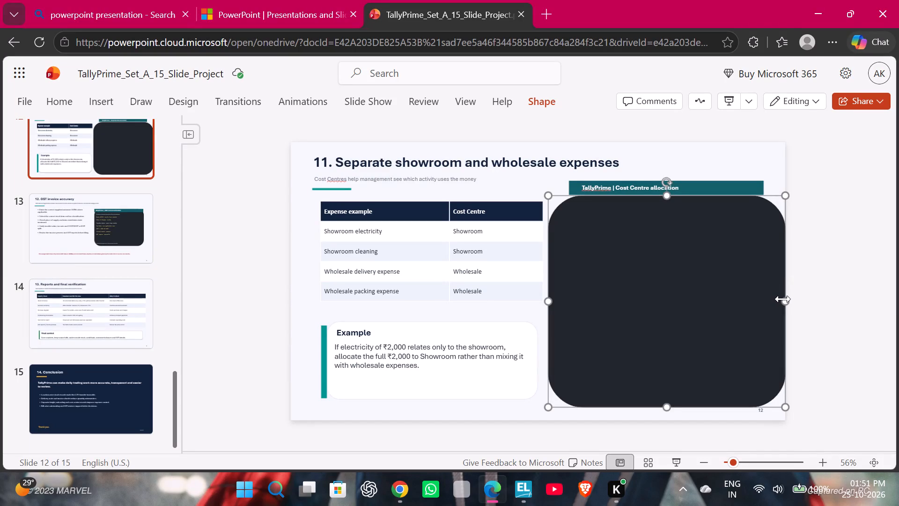
left_click_drag(783, 299, 778, 300)
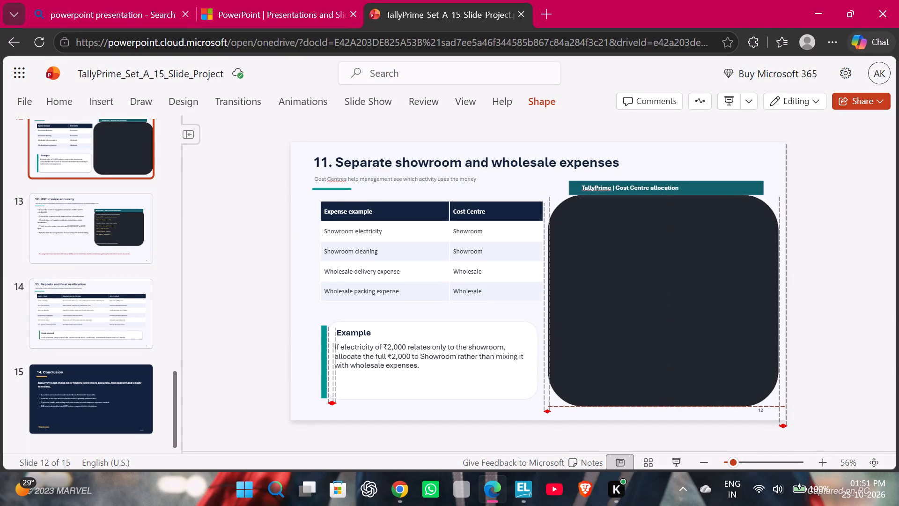
left_click_drag(778, 300, 779, 302)
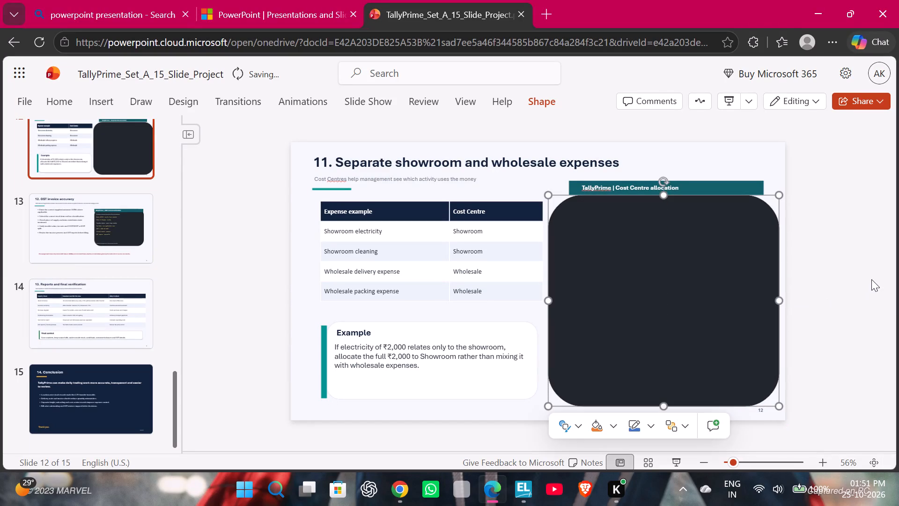
left_click(871, 279)
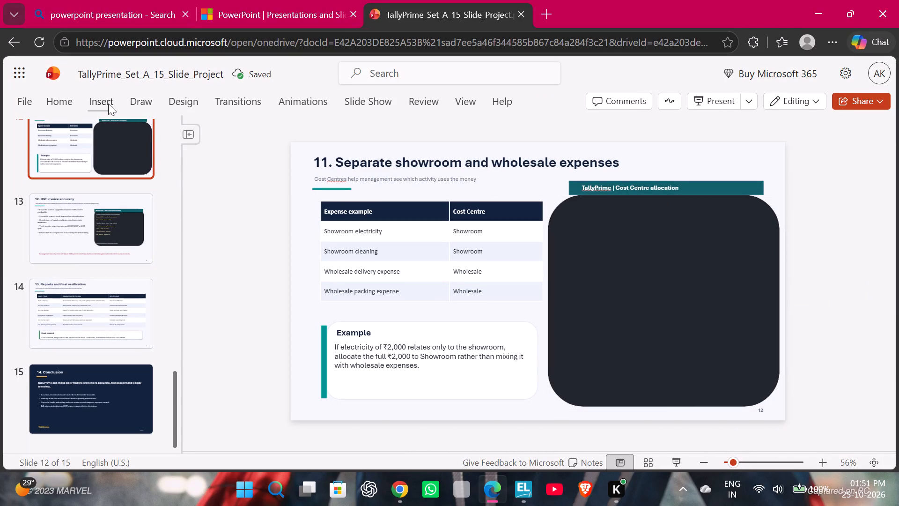
Insert the downloaded Cost Centre Allocation picture from this device into slide 12.
left_click(108, 104)
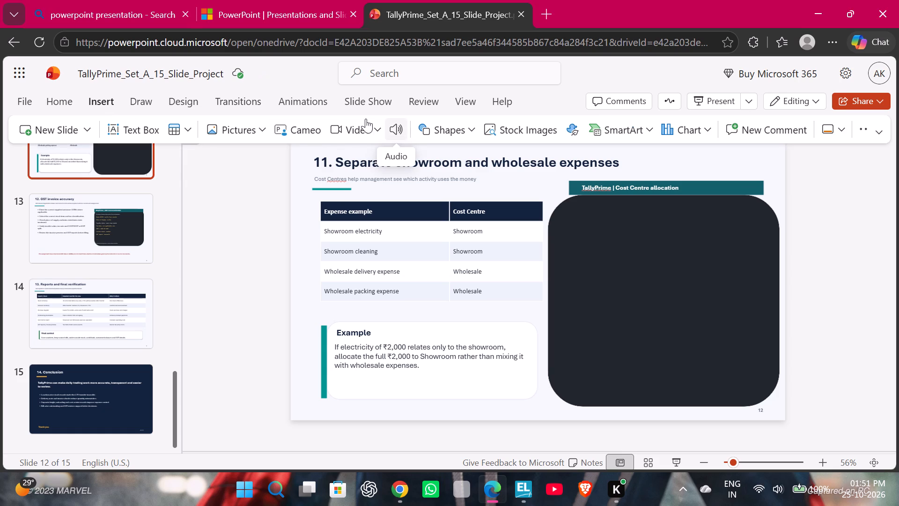
left_click(231, 137)
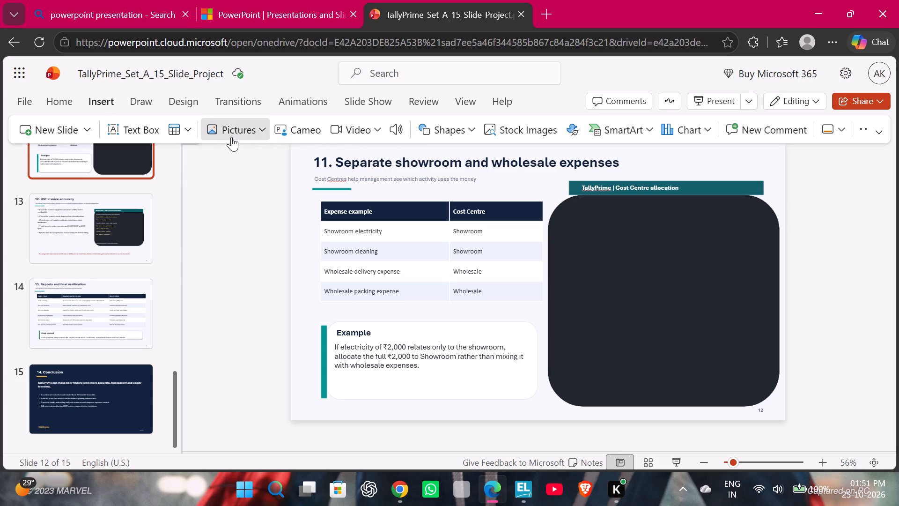
left_click(247, 177)
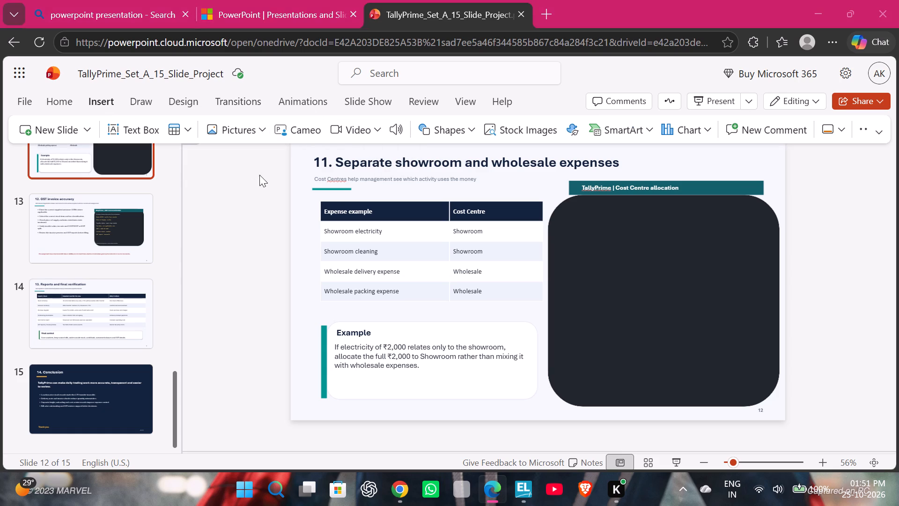
double_click(163, 175)
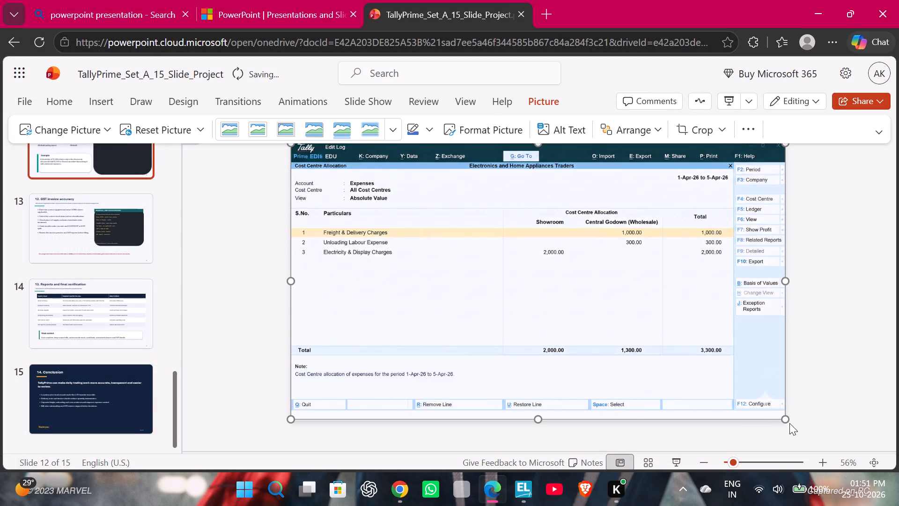
Shrink the Cost Centre Allocation picture, centre it on the dark panel and stretch its height to fill most of the panel.
left_click_drag(788, 419, 547, 261)
left_click_drag(404, 213, 656, 283)
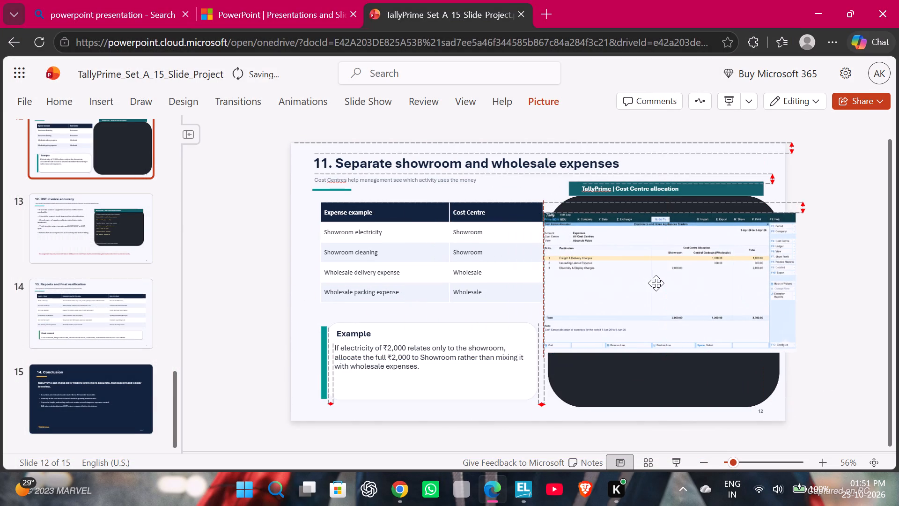
left_click_drag(797, 349, 751, 327)
left_click_drag(659, 291, 679, 288)
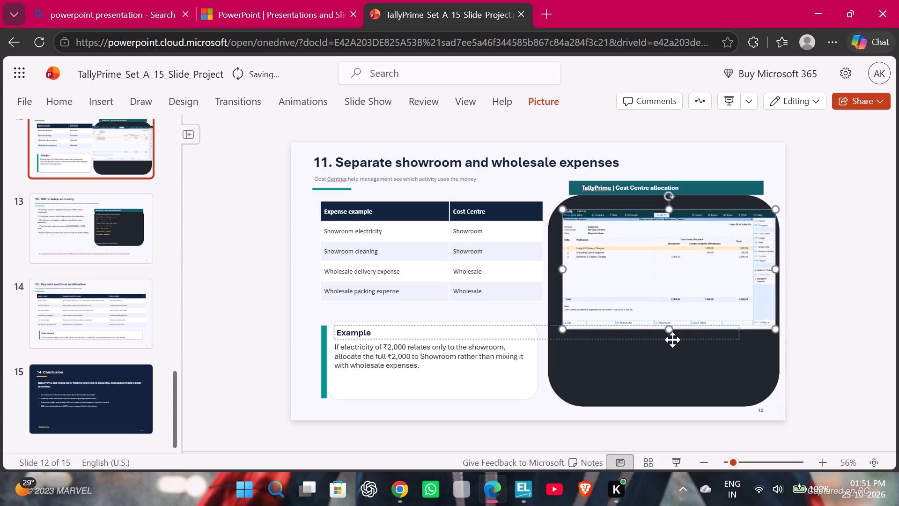
left_click_drag(668, 328, 664, 375)
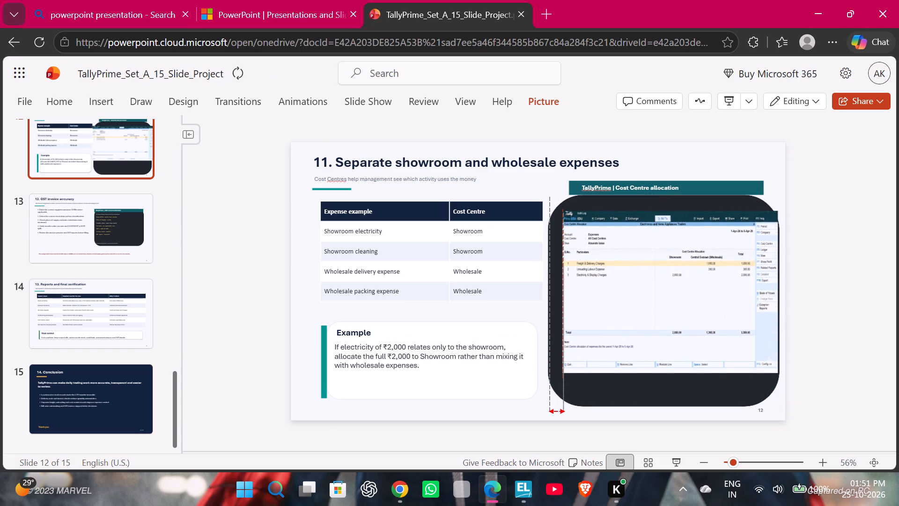
left_click_drag(664, 375, 655, 355)
left_click_drag(671, 279, 662, 281)
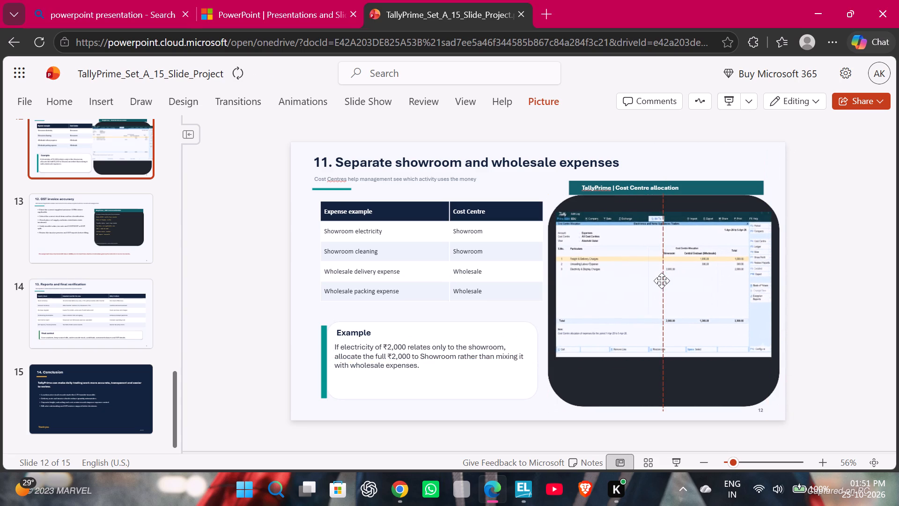
left_click_drag(662, 281, 663, 284)
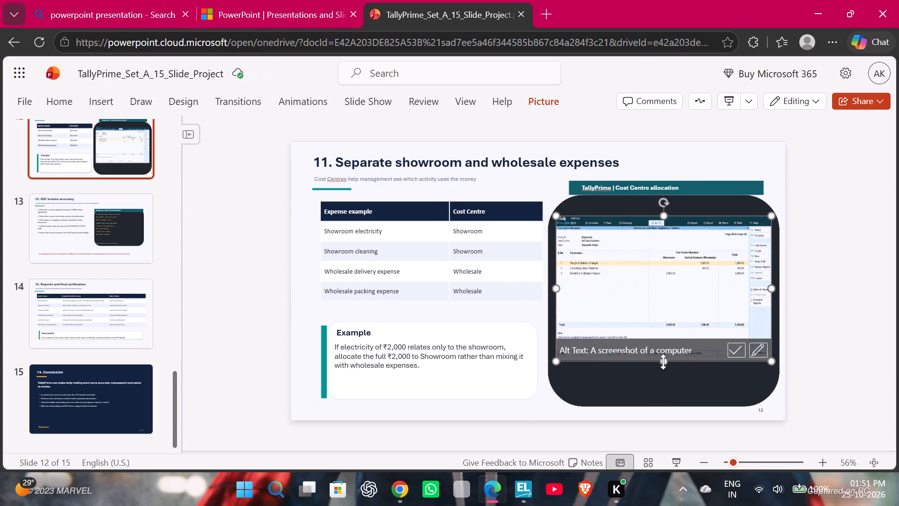
left_click_drag(663, 362, 666, 381)
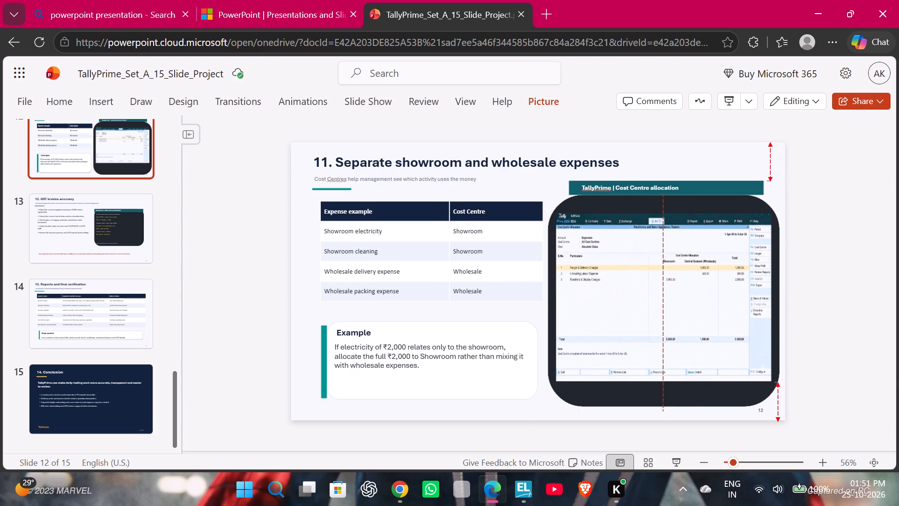
left_click_drag(666, 381, 666, 381)
left_click(837, 271)
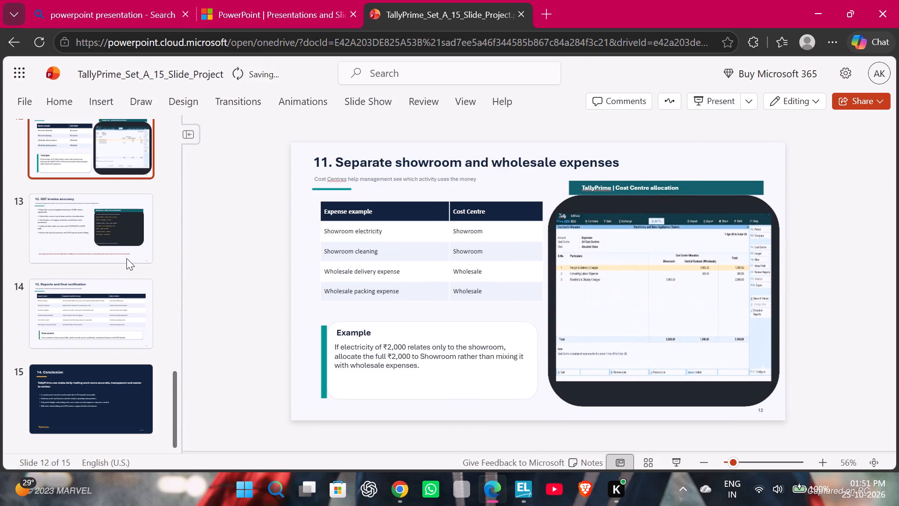
Take a screen snip of the "TallyPrime | GST invoice verification" panel on slide 13.
left_click(135, 223)
left_click(78, 145)
left_click(89, 235)
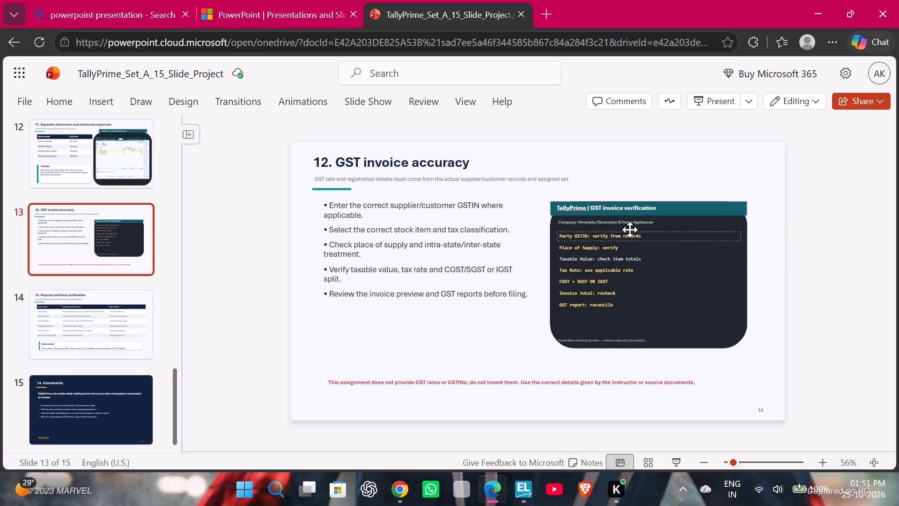
key("shift+super+s")
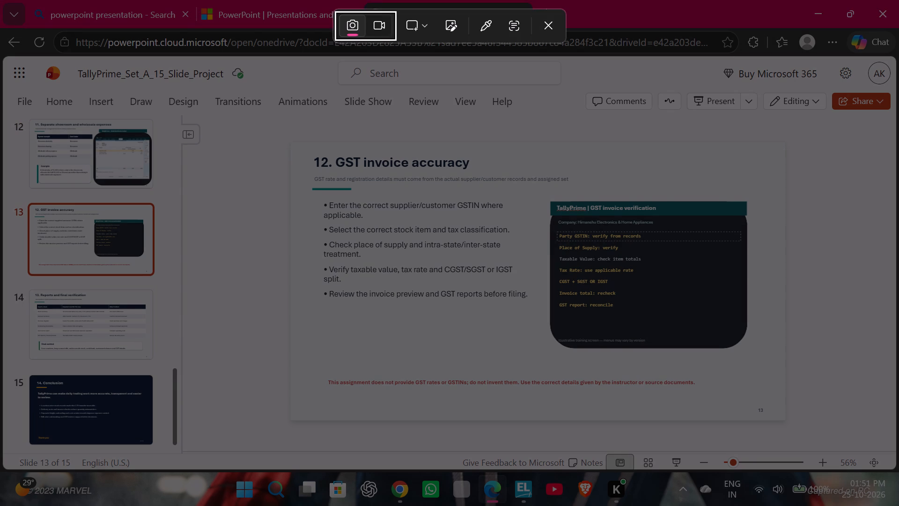
left_click_drag(554, 198, 748, 343)
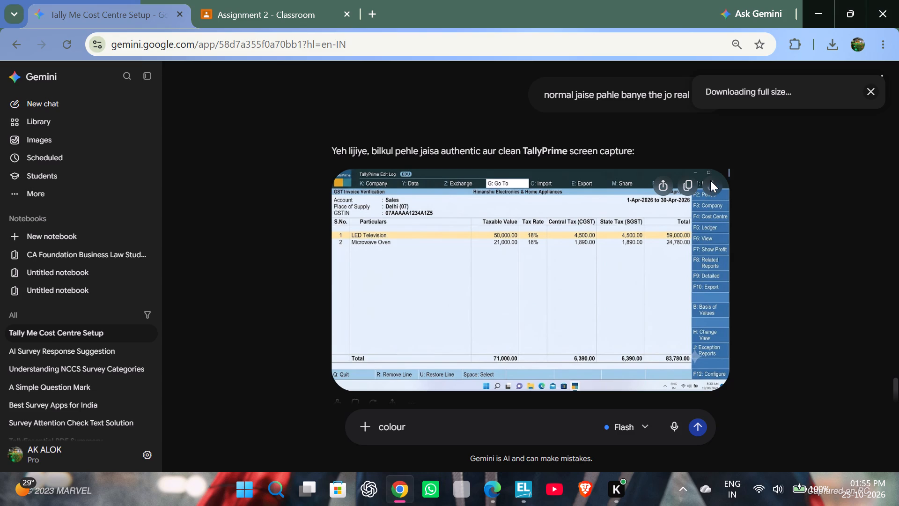
left_click(710, 184)
left_click(628, 312)
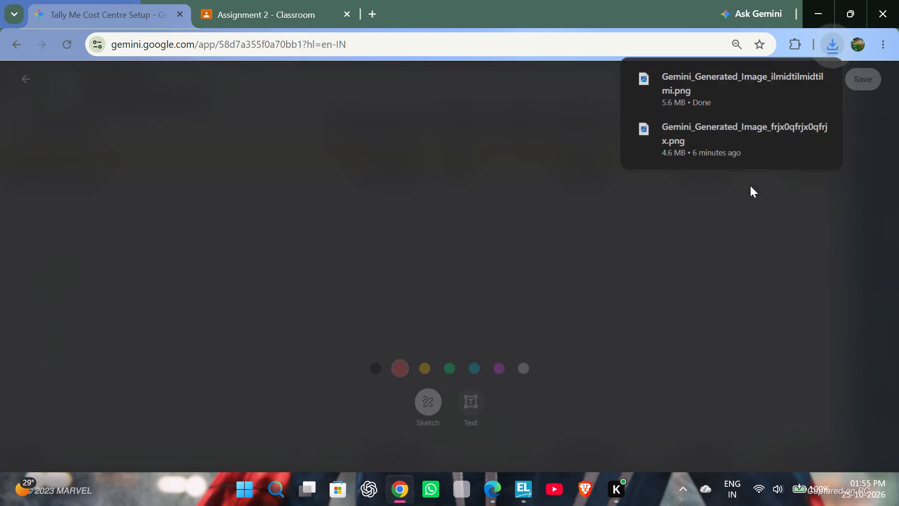
left_click(898, 0)
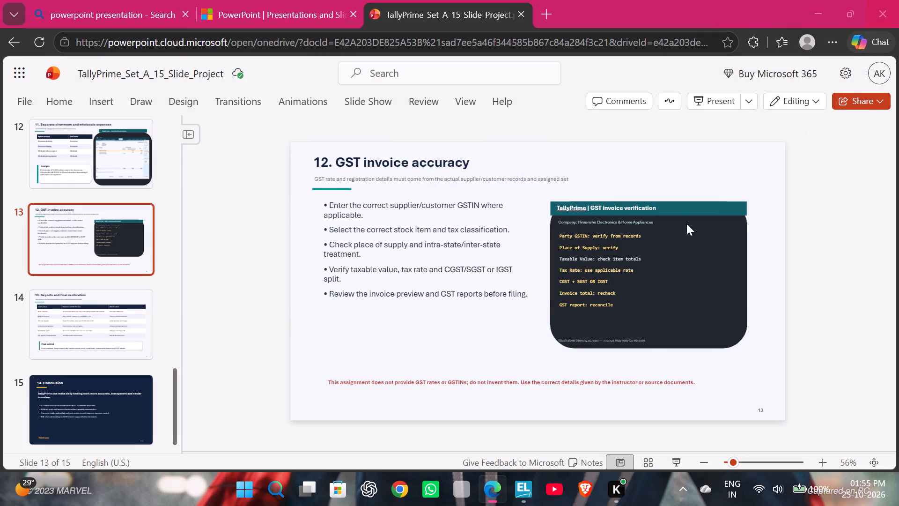
Delete the Tax Rate, Taxable Value, Place of Supply and Party GSTIN lines from the dark panel on slide 13.
left_click(632, 271)
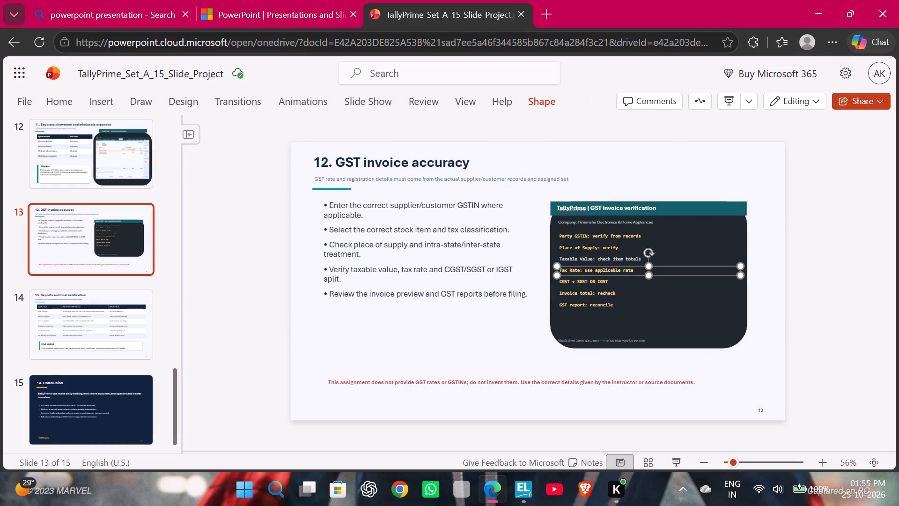
key("BackSpace")
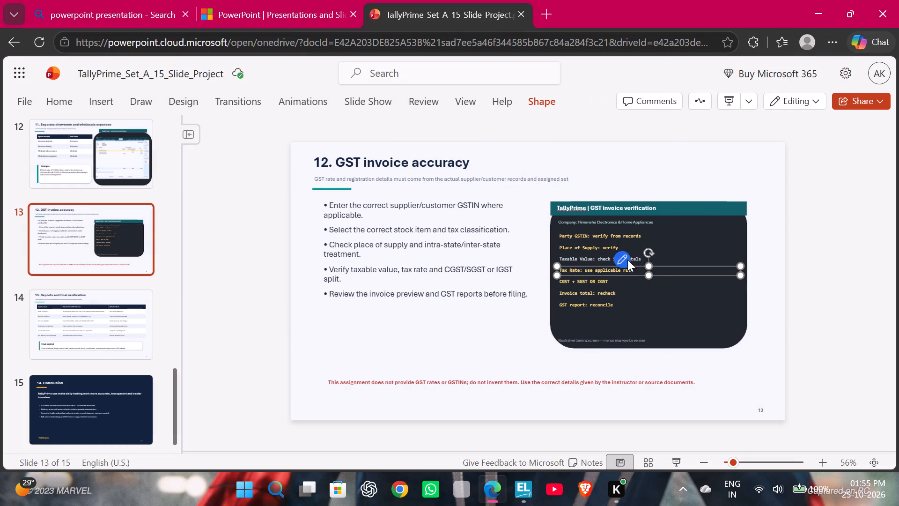
left_click(627, 260)
left_click(636, 270)
key("BackSpace")
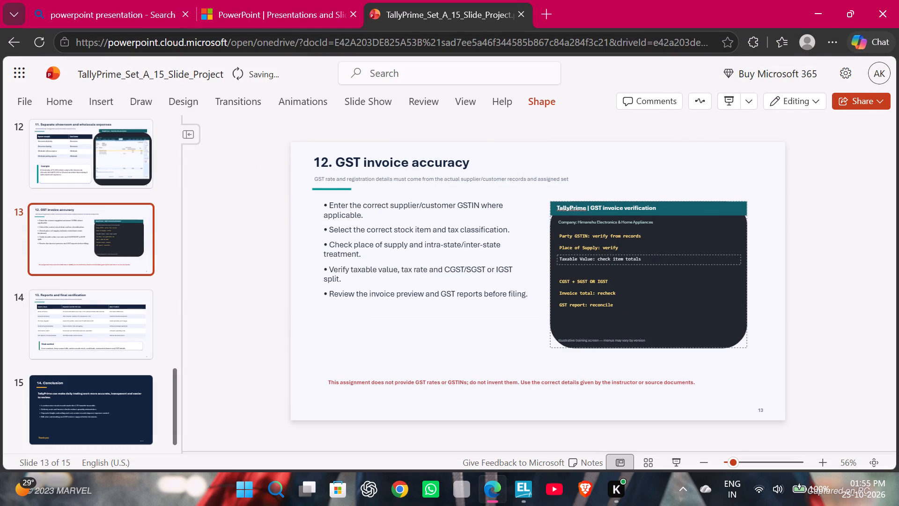
left_click(624, 263)
key("BackSpace")
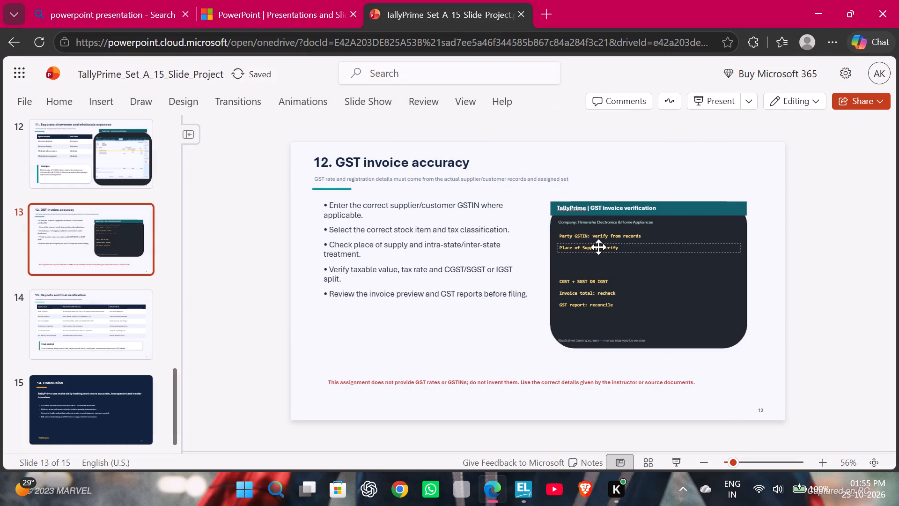
left_click(598, 247)
key("BackSpace")
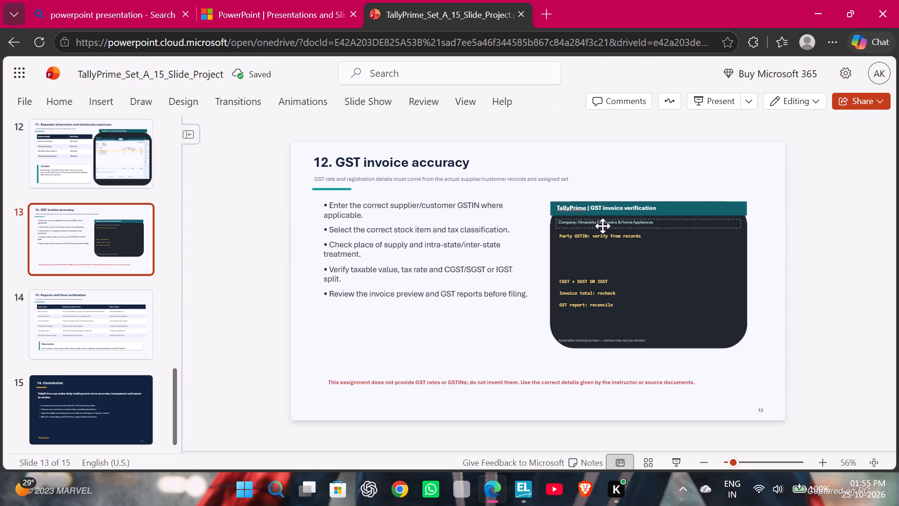
left_click(602, 233)
key("BackSpace")
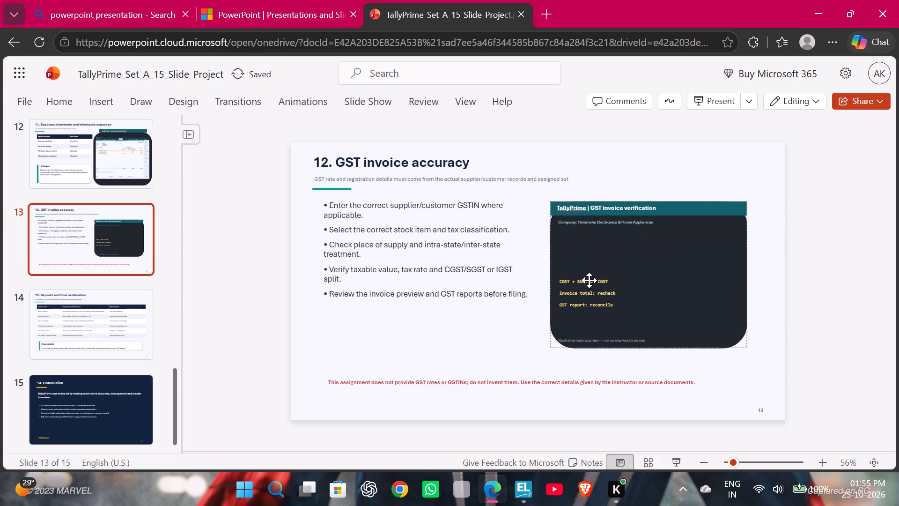
Delete the CGST + SGST, Invoice total and GST report lines from slide 13's dark panel.
left_click(589, 283)
key("BackSpace")
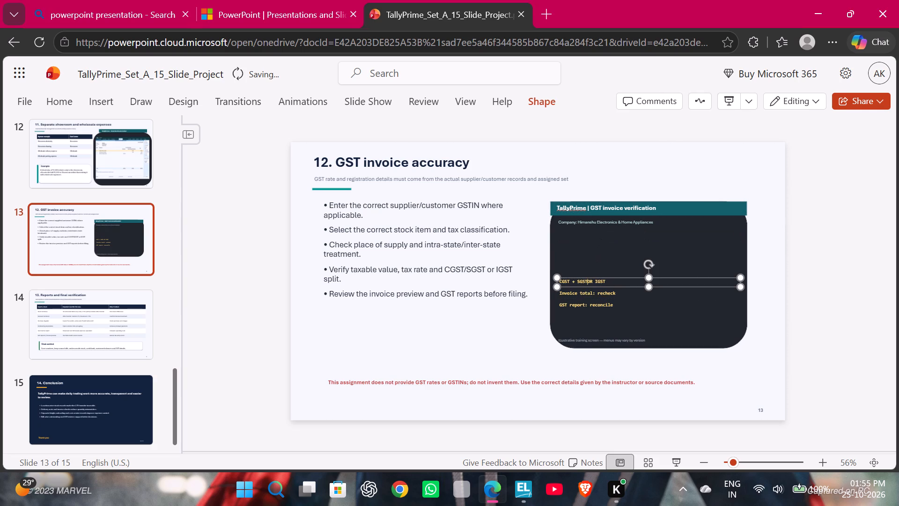
left_click(584, 301)
key("BackSpace")
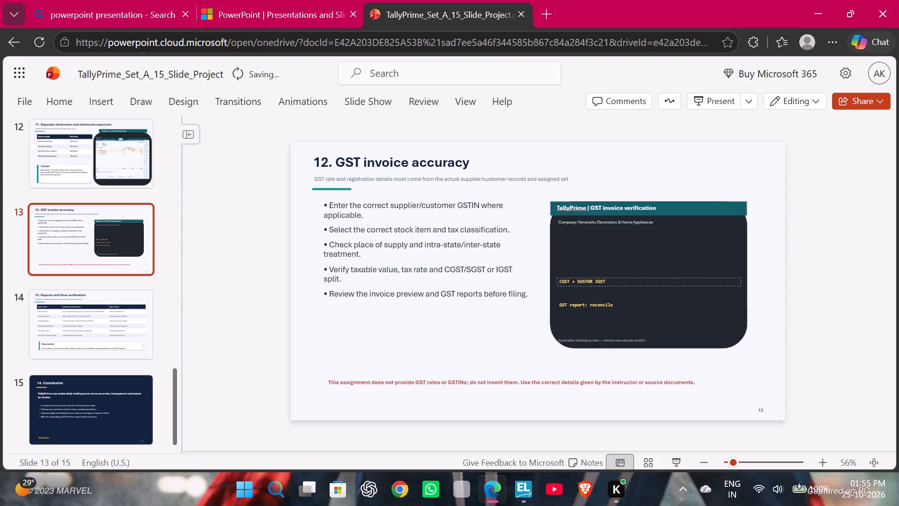
left_click(595, 283)
key("BackSpace")
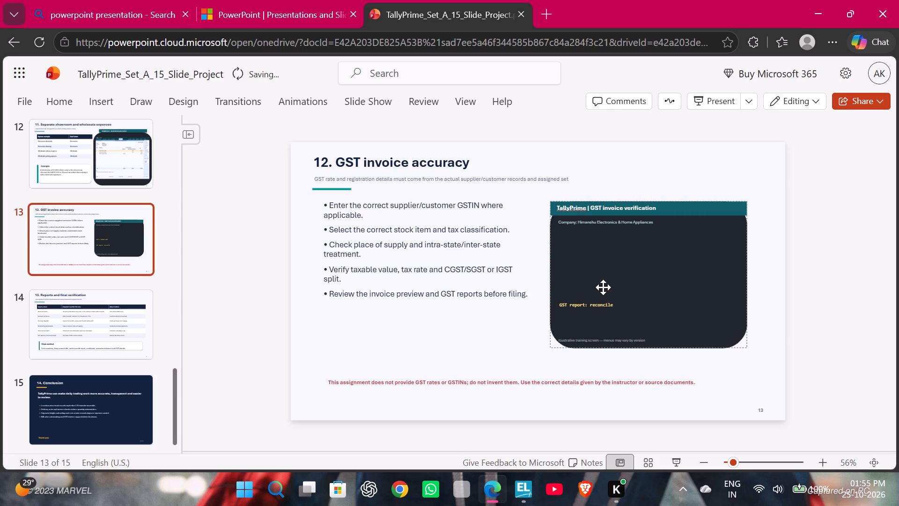
left_click(596, 305)
key("BackSpace")
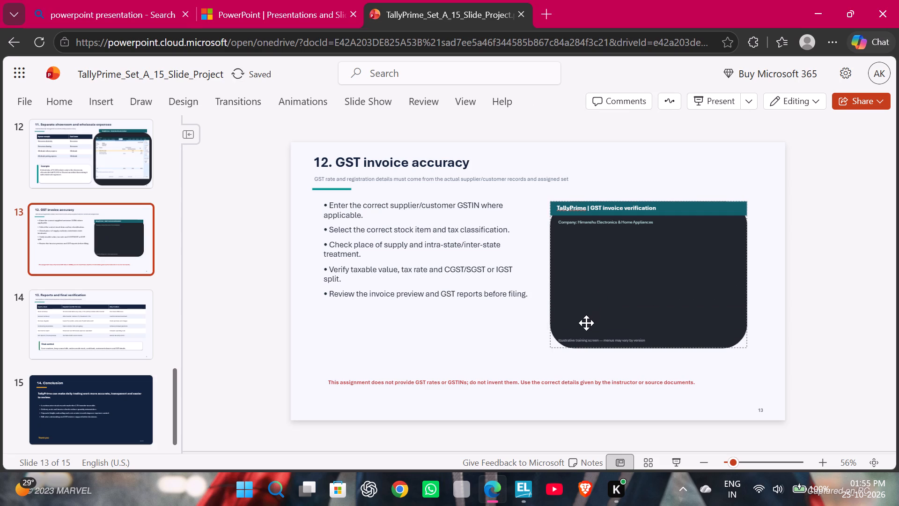
Delete the small "Illustrative training screen" caption at the bottom of the dark panel.
left_click(587, 339)
key("backslash")
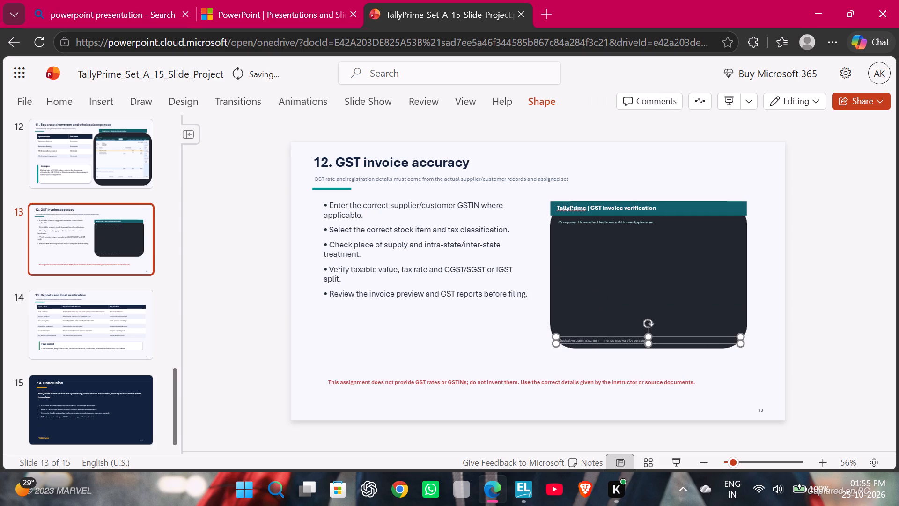
key("BackSpace")
left_click(642, 289)
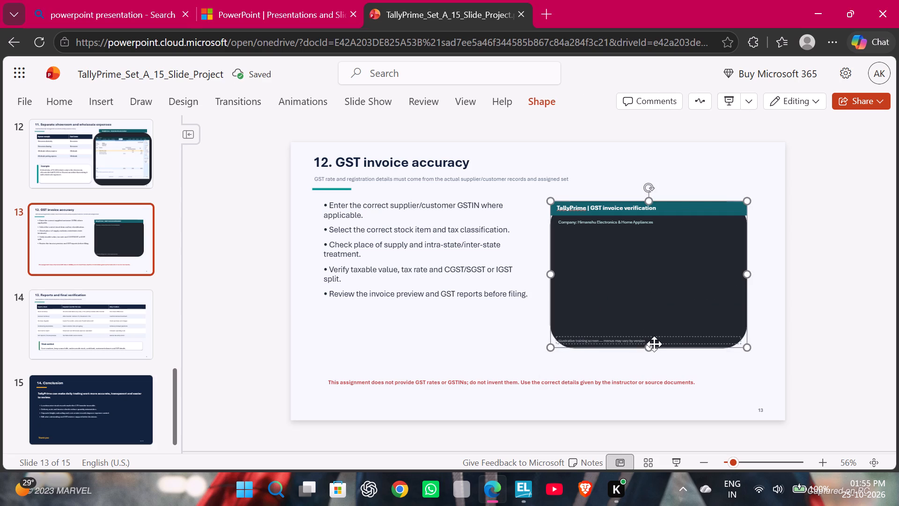
left_click(652, 342)
key("BackSpace")
Move the red GSTIN disclaimer directly under the bullet list and narrow its box so the text wraps onto two lines.
left_click(397, 397)
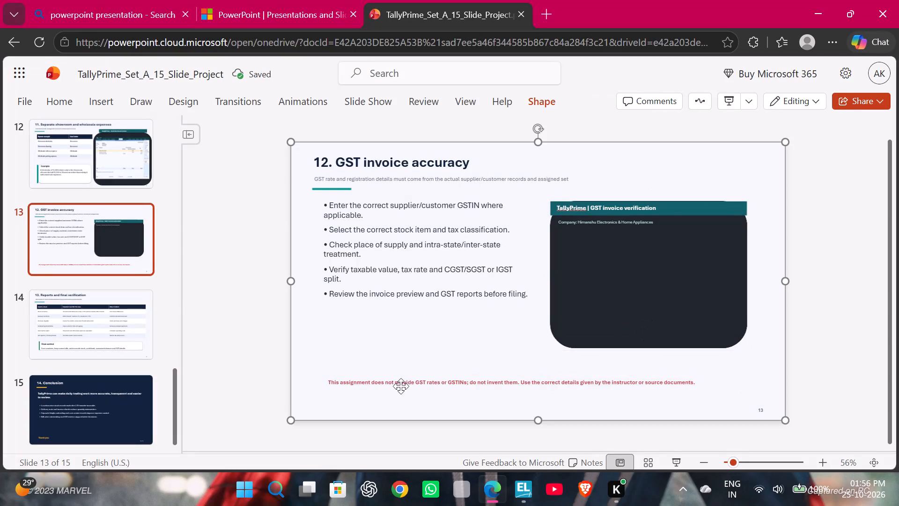
left_click(406, 381)
left_click_drag(518, 380, 514, 363)
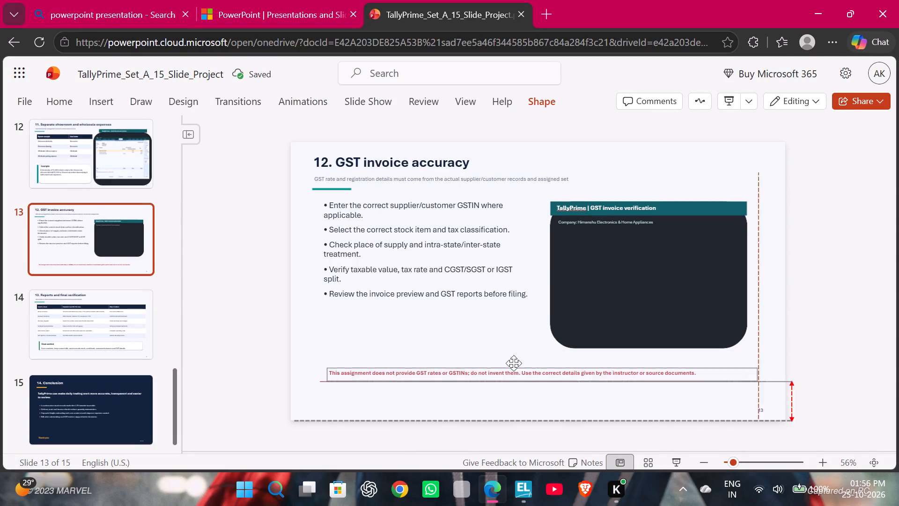
left_click_drag(514, 363, 497, 320)
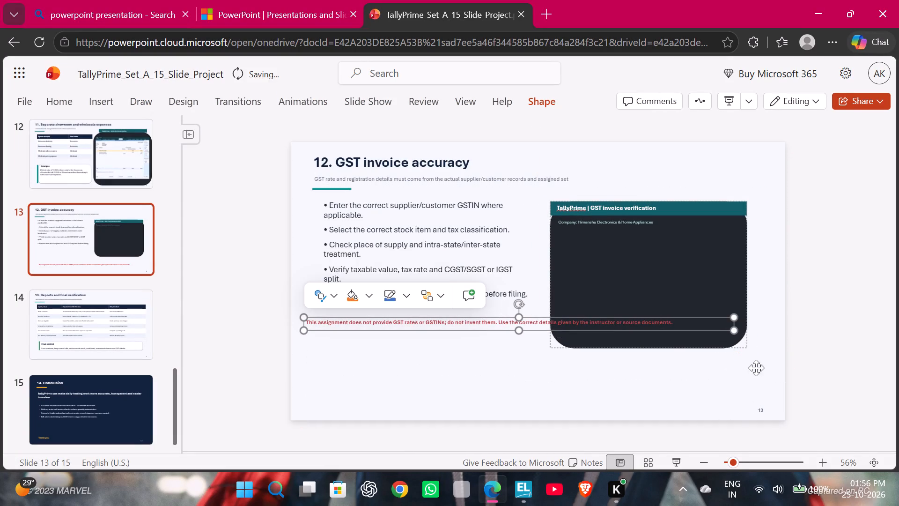
left_click_drag(733, 333, 525, 374)
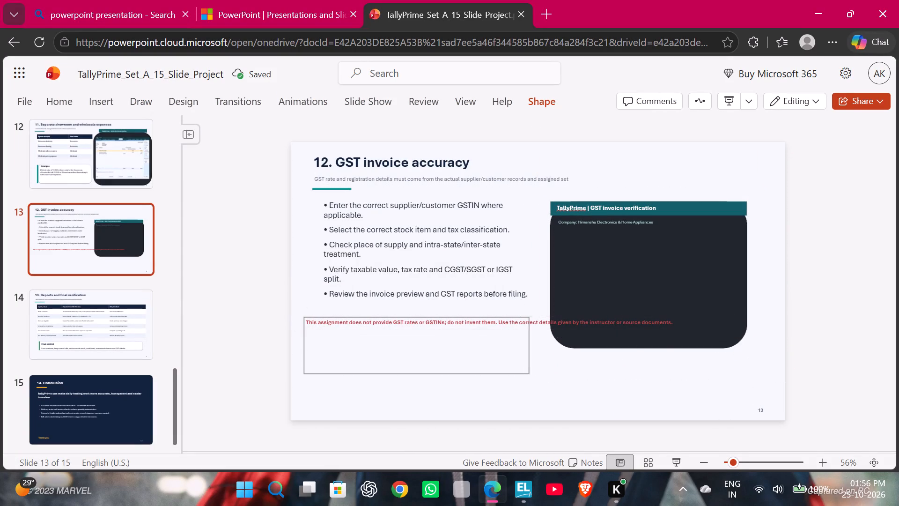
left_click_drag(525, 374, 514, 369)
left_click(515, 342)
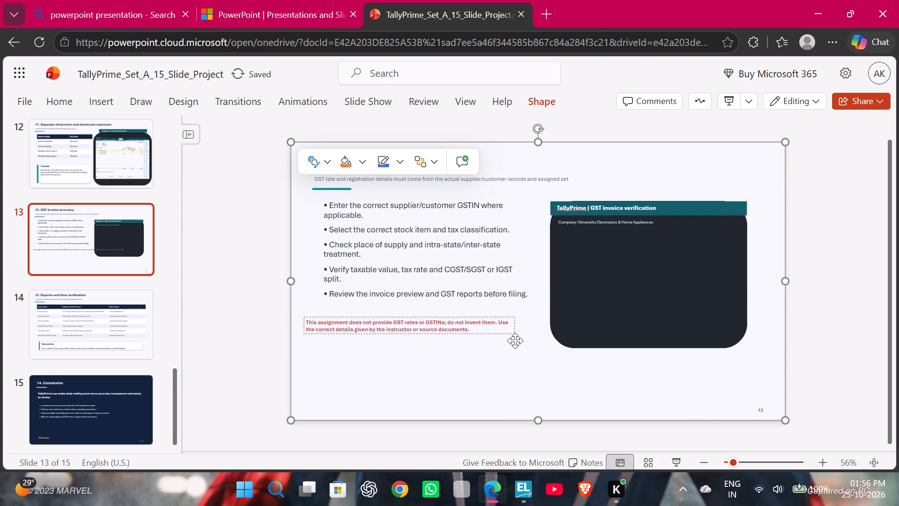
left_click(466, 319)
left_click_drag(467, 316, 476, 316)
Move the "TallyPrime | GST invoice verification" title and its teal bar up to sit just above the dark panel.
left_click(632, 263)
left_click(664, 207)
left_click_drag(689, 204, 690, 203)
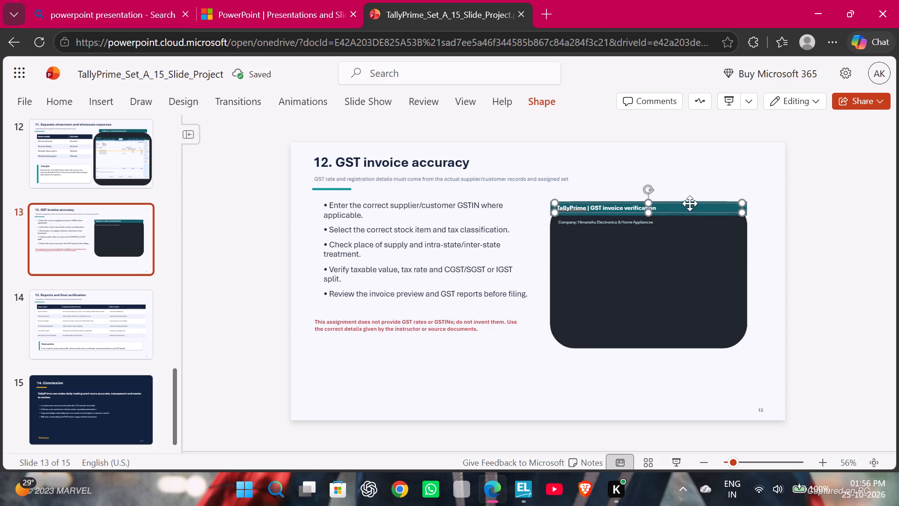
left_click_drag(690, 203, 690, 188)
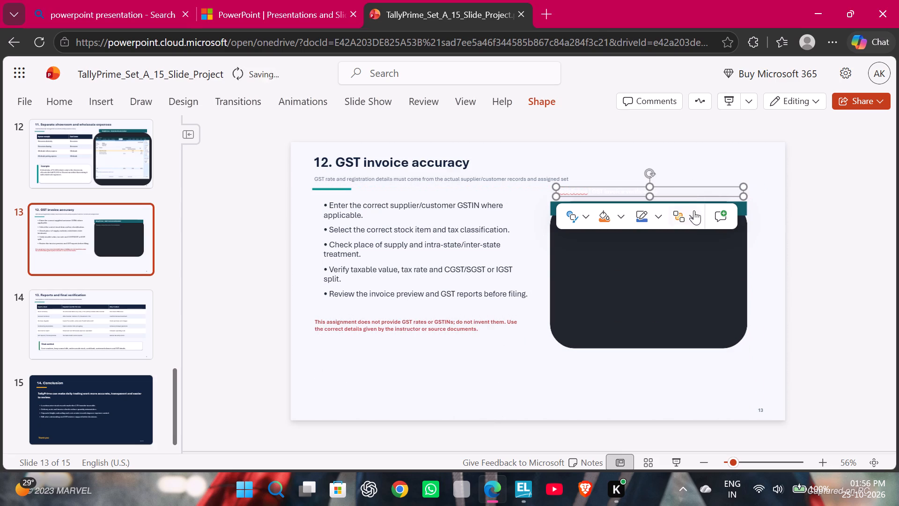
left_click(735, 207)
left_click(737, 206)
left_click_drag(739, 206, 739, 190)
Delete the "Company: Himanshu Electronics & Home Appliances" line from slide 13's dark panel.
left_click(670, 292)
left_click(647, 221)
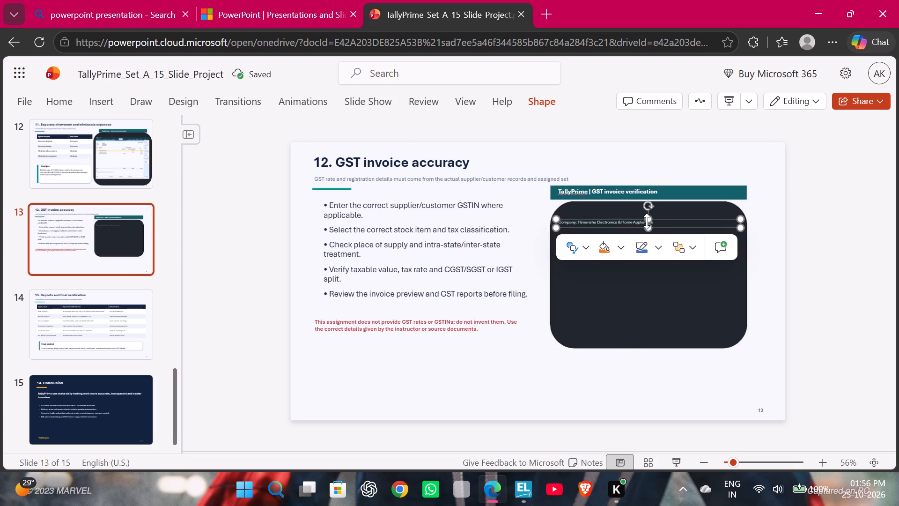
key("BackSpace")
Enlarge the dark panel so it extends nearly to the slide's bottom and right edges and starts just beside the bullet list.
left_click(640, 224)
left_click_drag(635, 224, 626, 220)
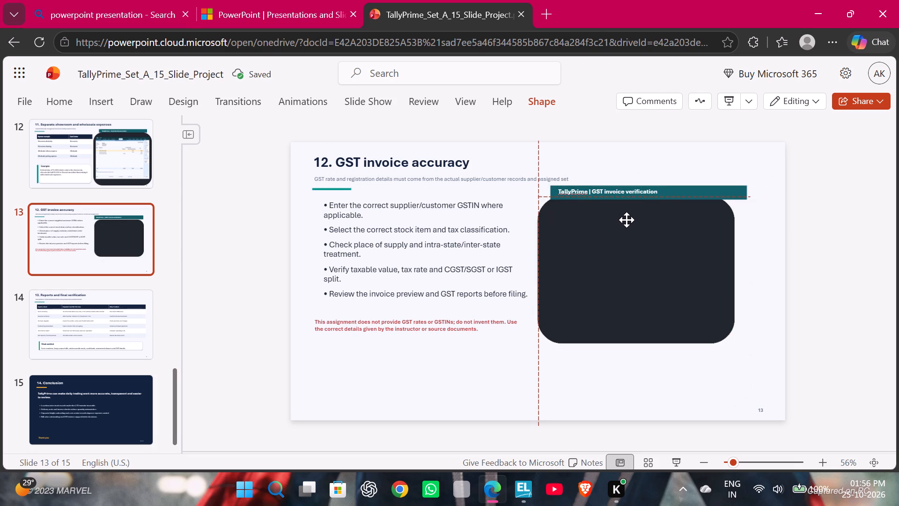
left_click_drag(626, 220, 628, 222)
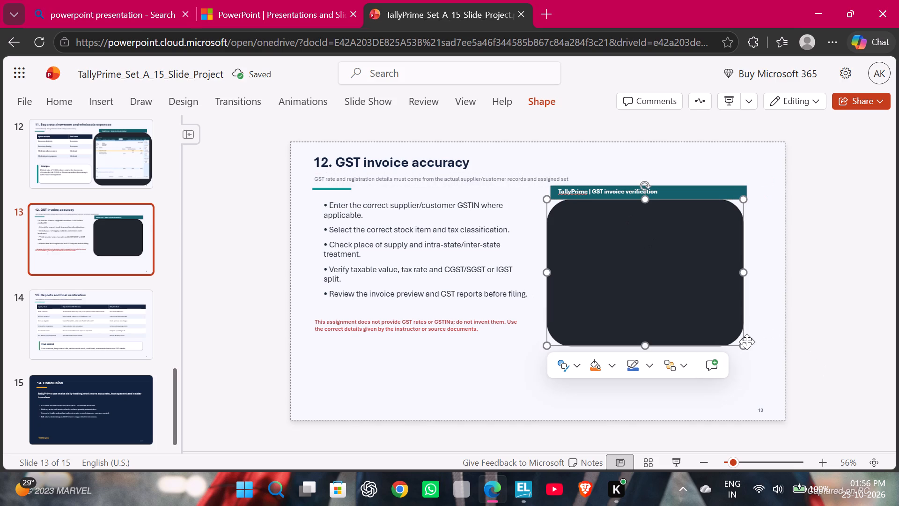
left_click(746, 350)
left_click(719, 326)
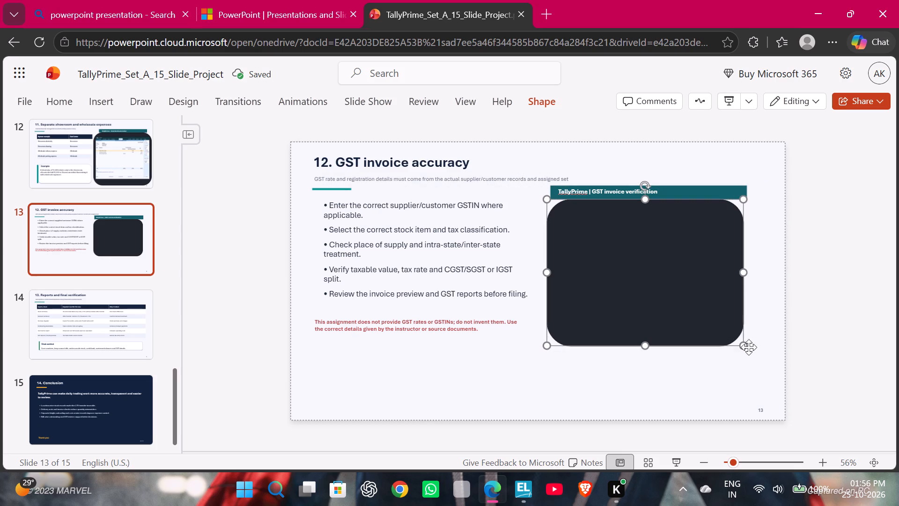
left_click_drag(744, 348, 744, 417)
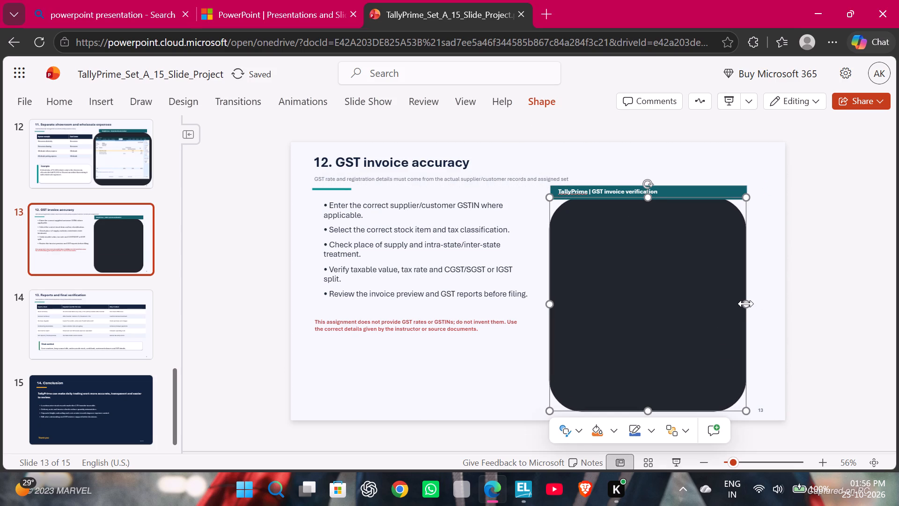
left_click_drag(746, 304, 793, 304)
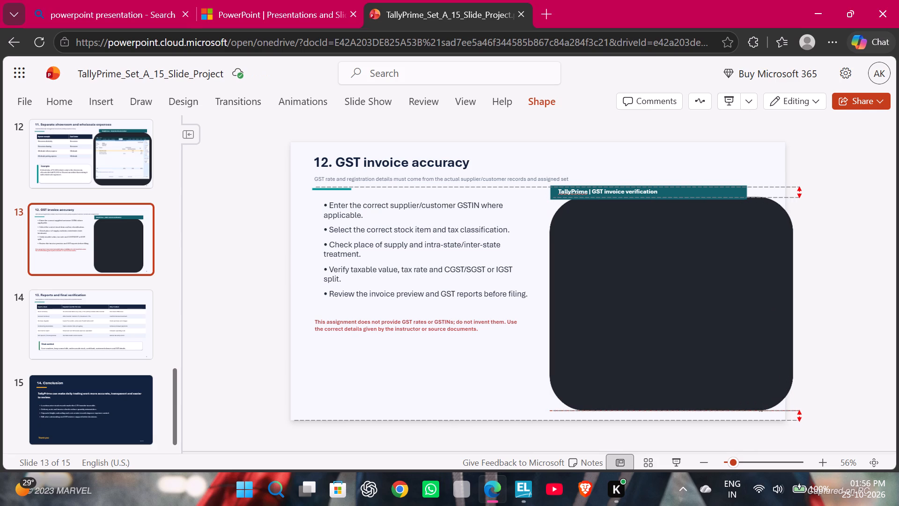
left_click_drag(793, 304, 780, 307)
left_click(847, 271)
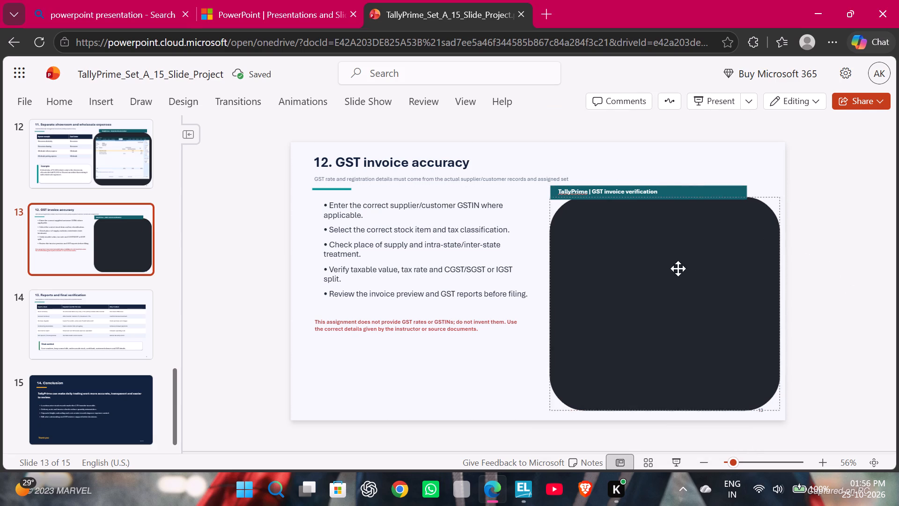
left_click(666, 275)
left_click_drag(666, 275, 651, 275)
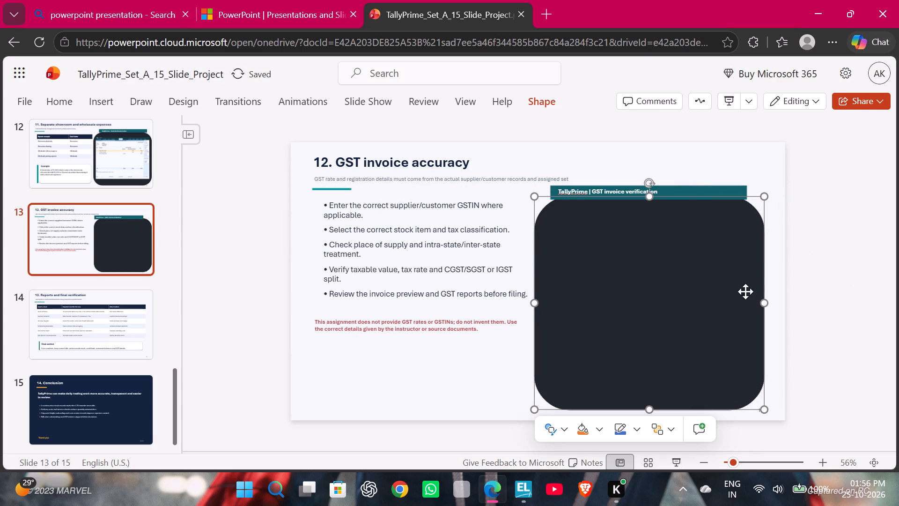
left_click_drag(764, 301, 780, 301)
Shift the "TallyPrime | GST invoice verification" title and its teal bar rightward so they sit centred above the enlarged dark panel.
left_click(714, 191)
left_click_drag(713, 190, 718, 186)
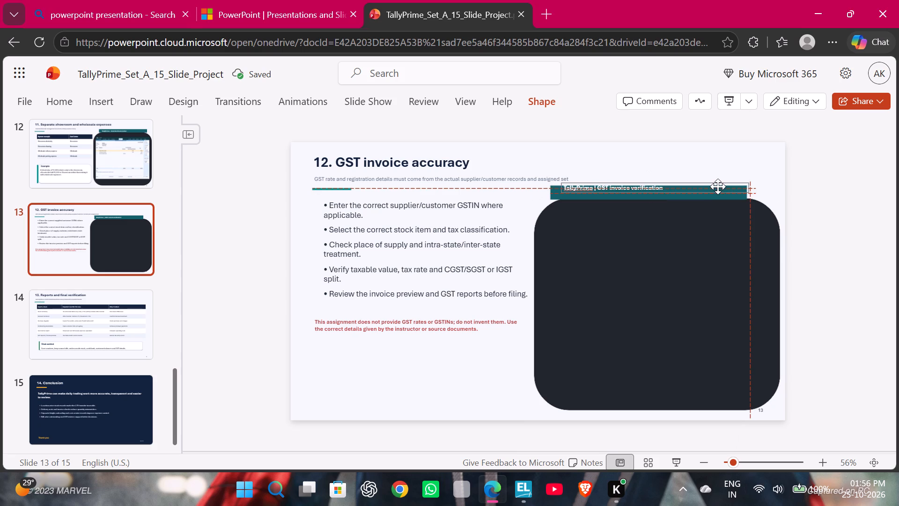
left_click_drag(718, 186, 736, 192)
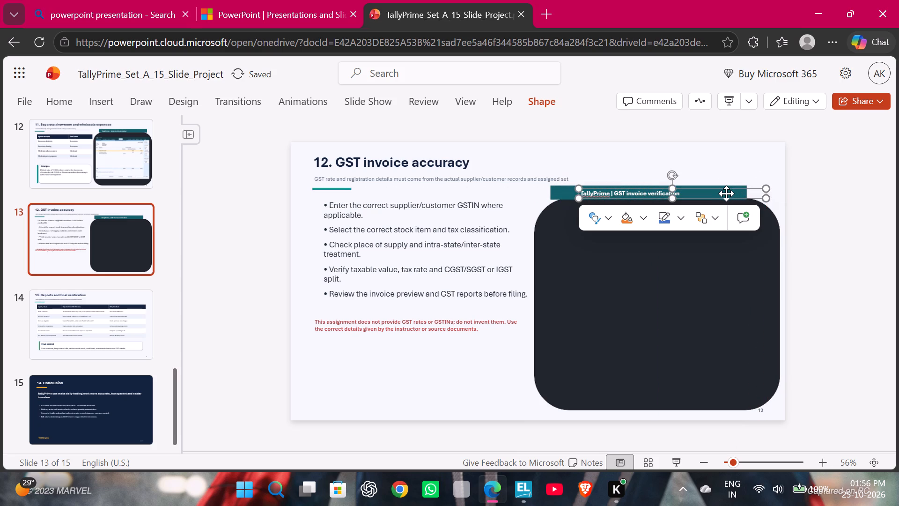
left_click_drag(726, 193, 739, 193)
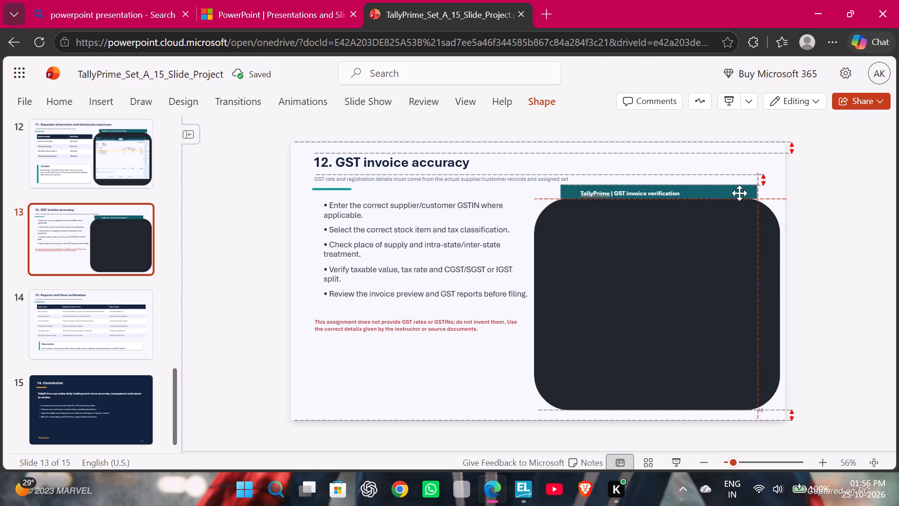
left_click_drag(739, 193, 739, 192)
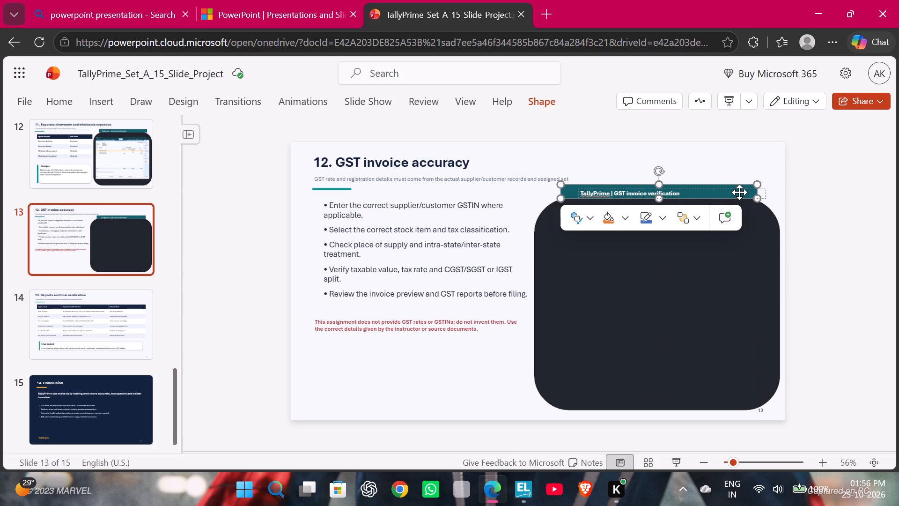
left_click(671, 197)
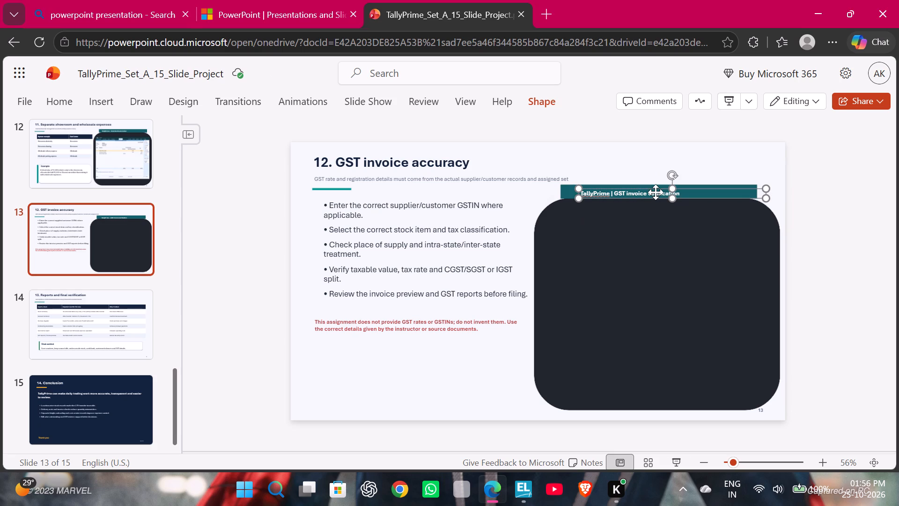
left_click(654, 190)
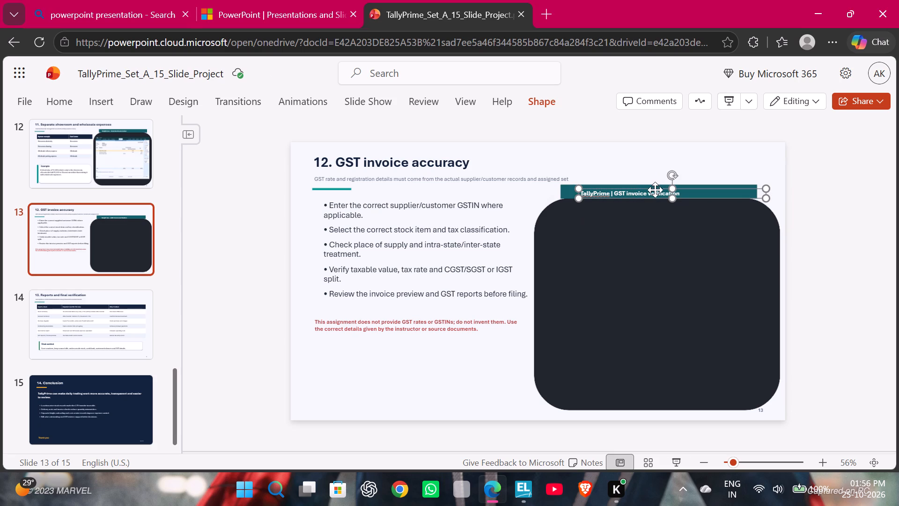
left_click(648, 195)
left_click(632, 193)
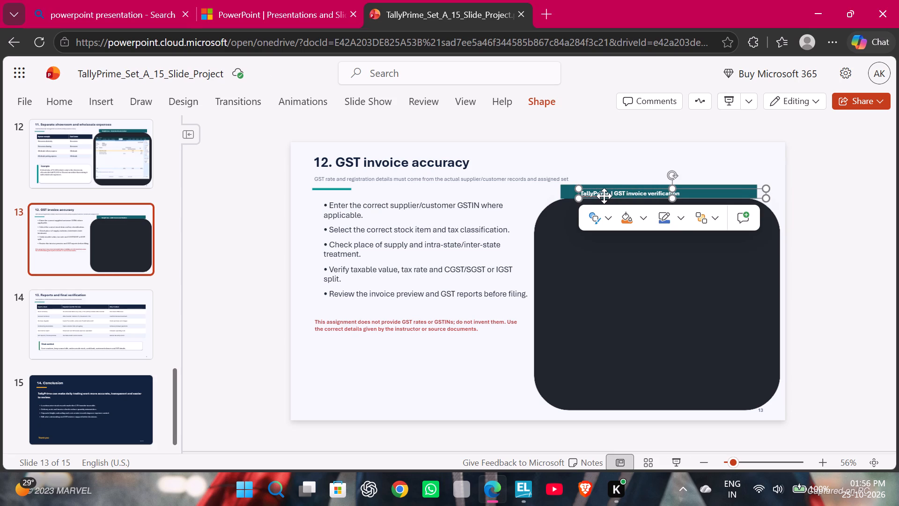
left_click_drag(604, 196, 613, 194)
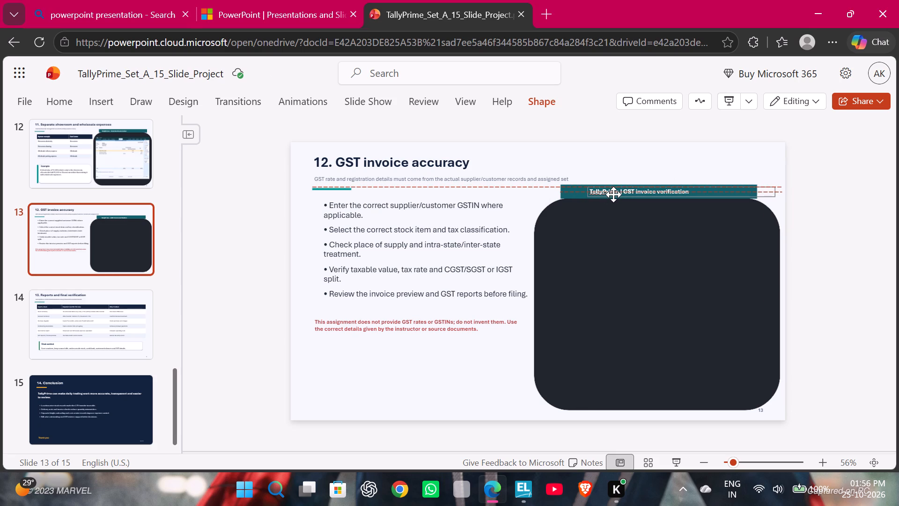
left_click_drag(613, 194, 599, 195)
left_click(849, 187)
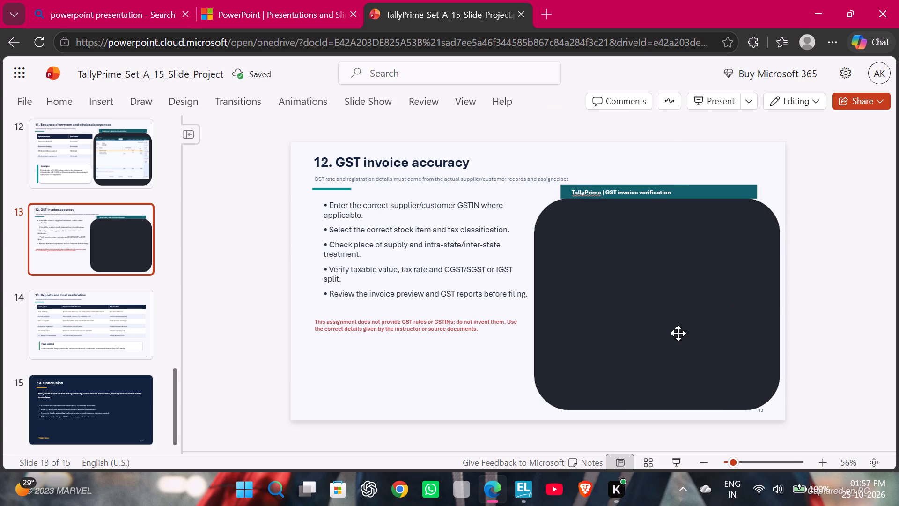
Nudge the dark panel slightly down so its top edge sits directly beneath the teal bar.
left_click(694, 294)
left_click_drag(694, 294, 692, 295)
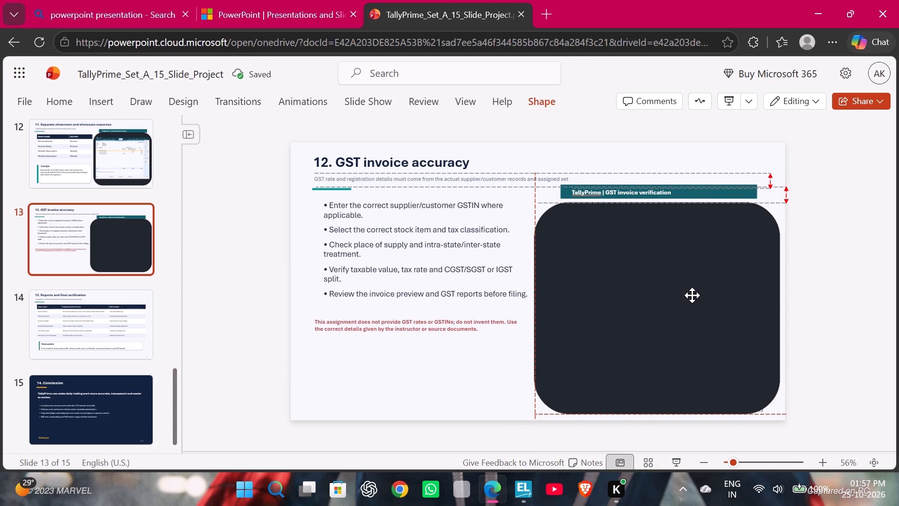
left_click_drag(692, 295, 690, 296)
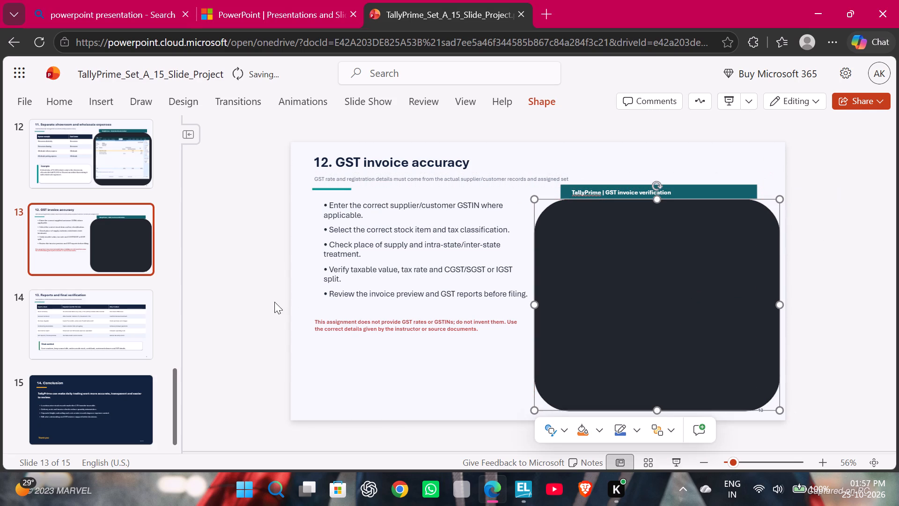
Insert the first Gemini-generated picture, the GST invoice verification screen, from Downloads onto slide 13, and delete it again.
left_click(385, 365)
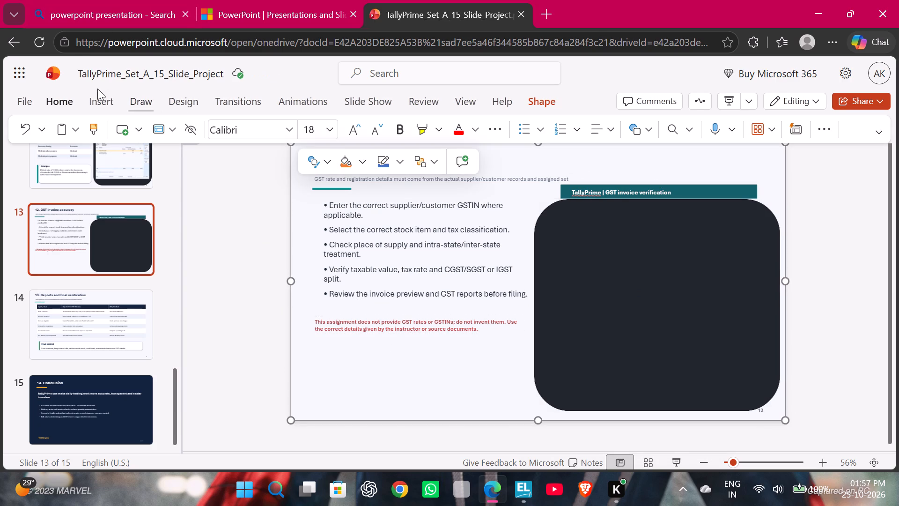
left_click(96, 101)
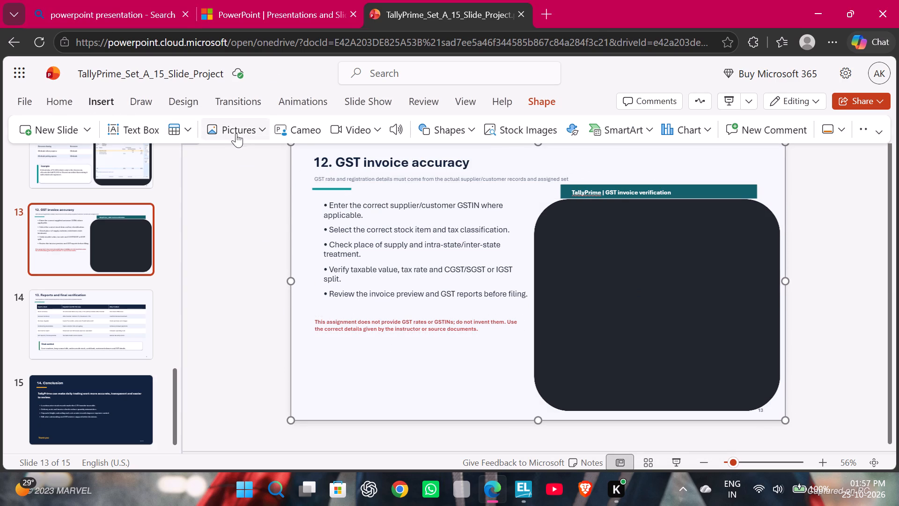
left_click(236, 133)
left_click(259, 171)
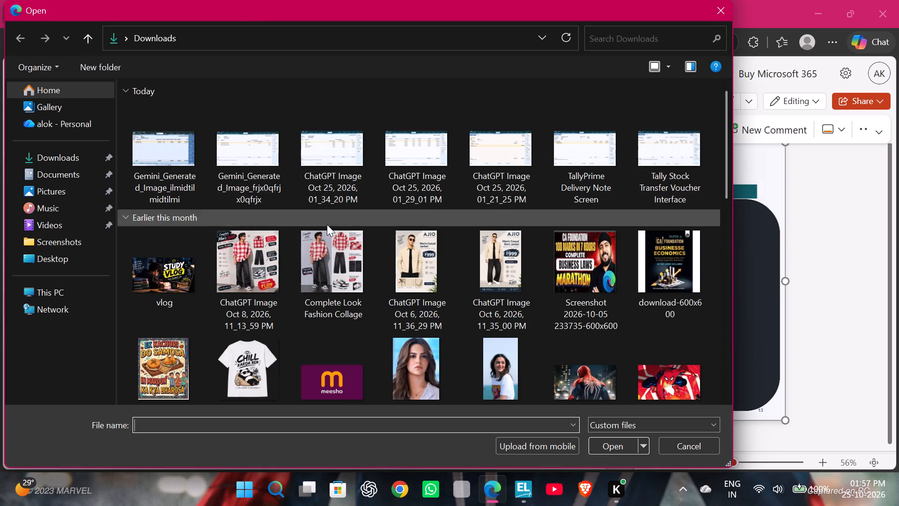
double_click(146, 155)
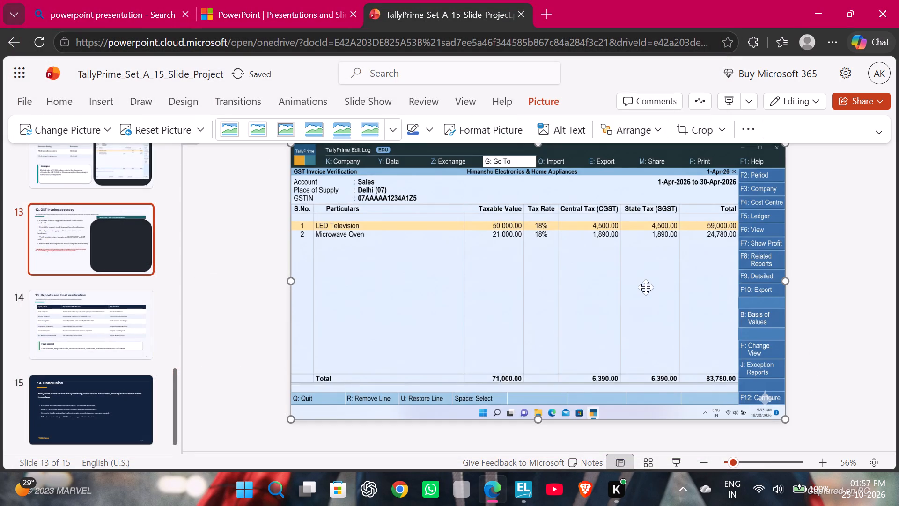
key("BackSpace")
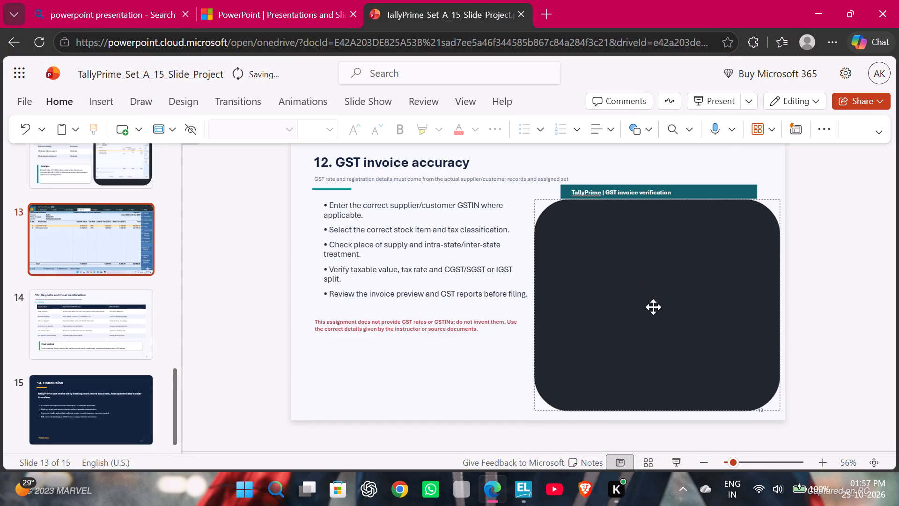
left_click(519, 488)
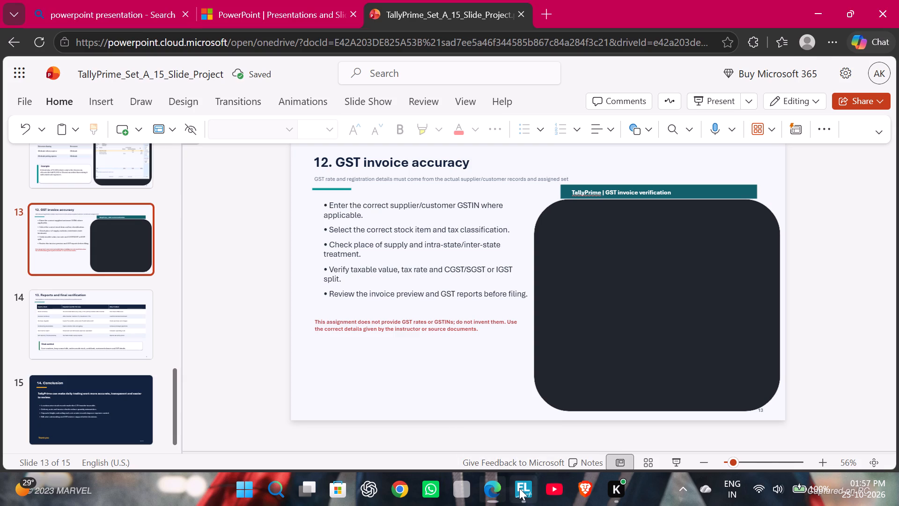